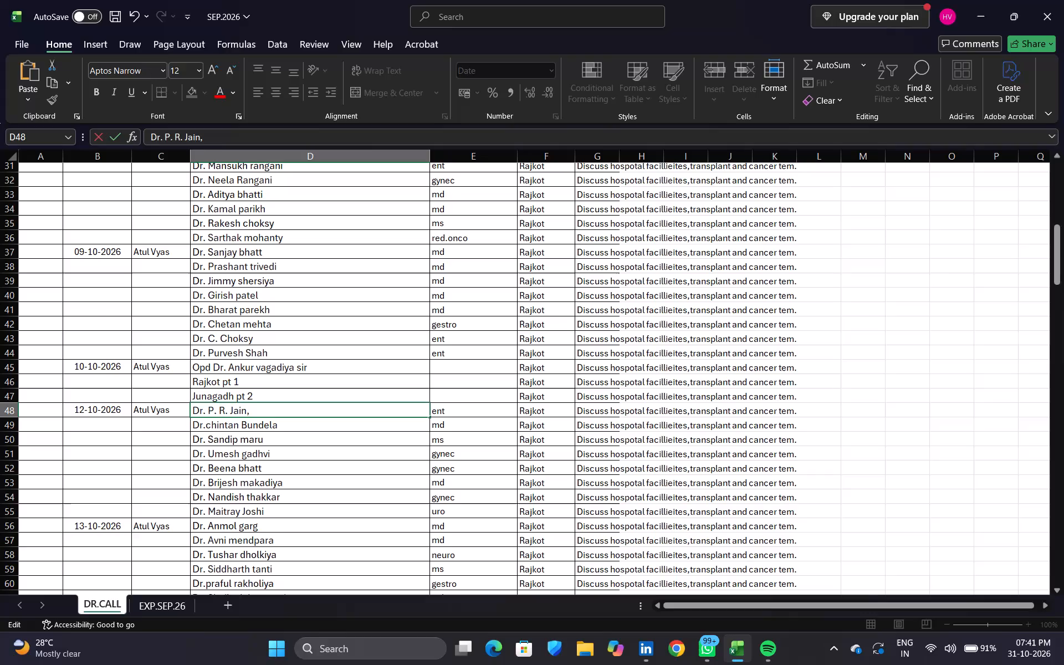
# Remove the trailing comma from the doctor's name in cell D48 of the DR.CALL sheet.
pyautogui.press('BackSpace')
# Look over the doctor call list down to its last entries and switch to another open app.
pyautogui.scroll(-1, 339, 411)
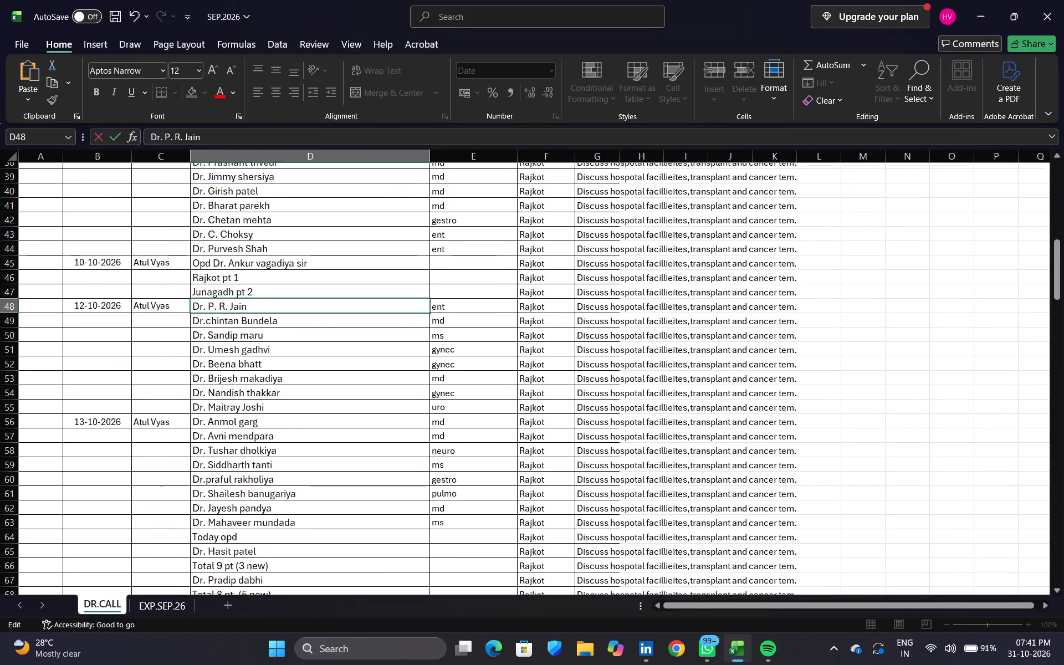
pyautogui.scroll(-1, 339, 411)
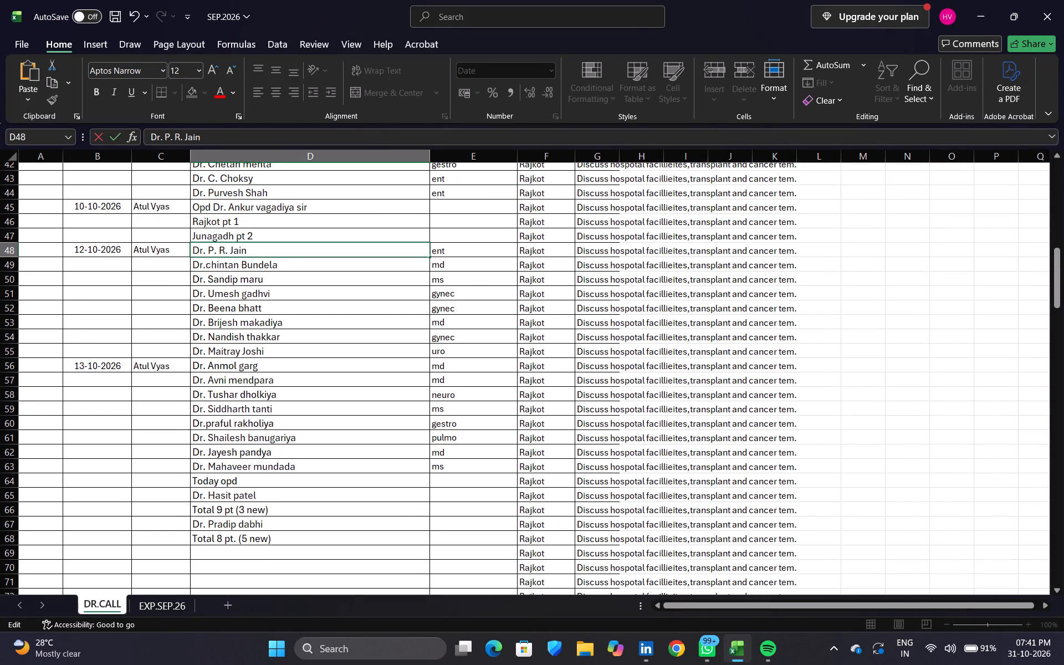
pyautogui.scroll(-1, 339, 411)
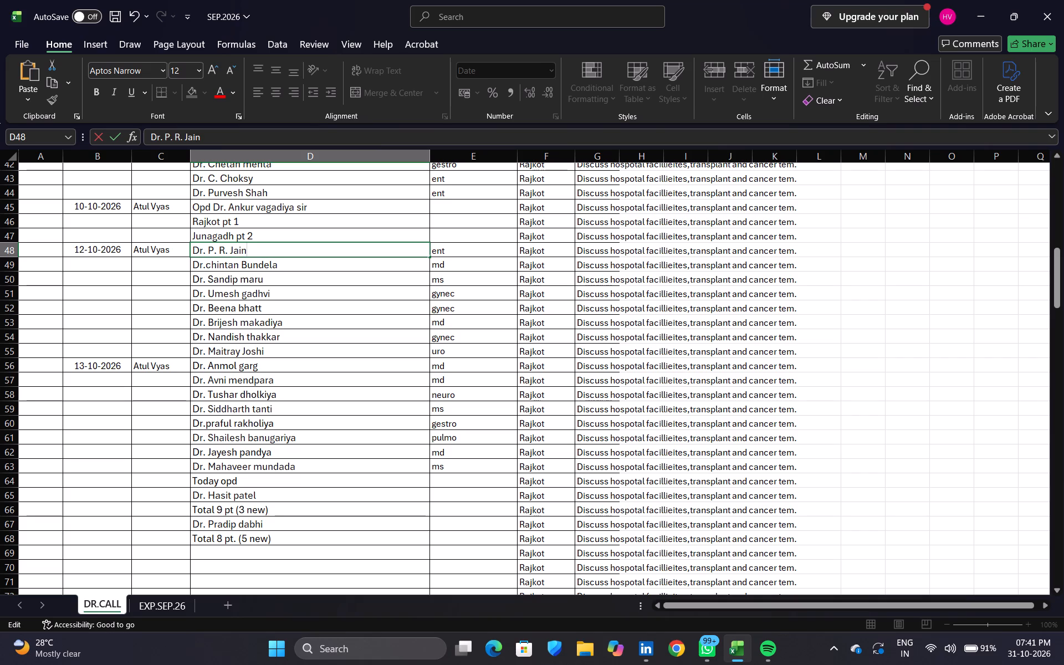
pyautogui.hotkey('alt', 'Tab')
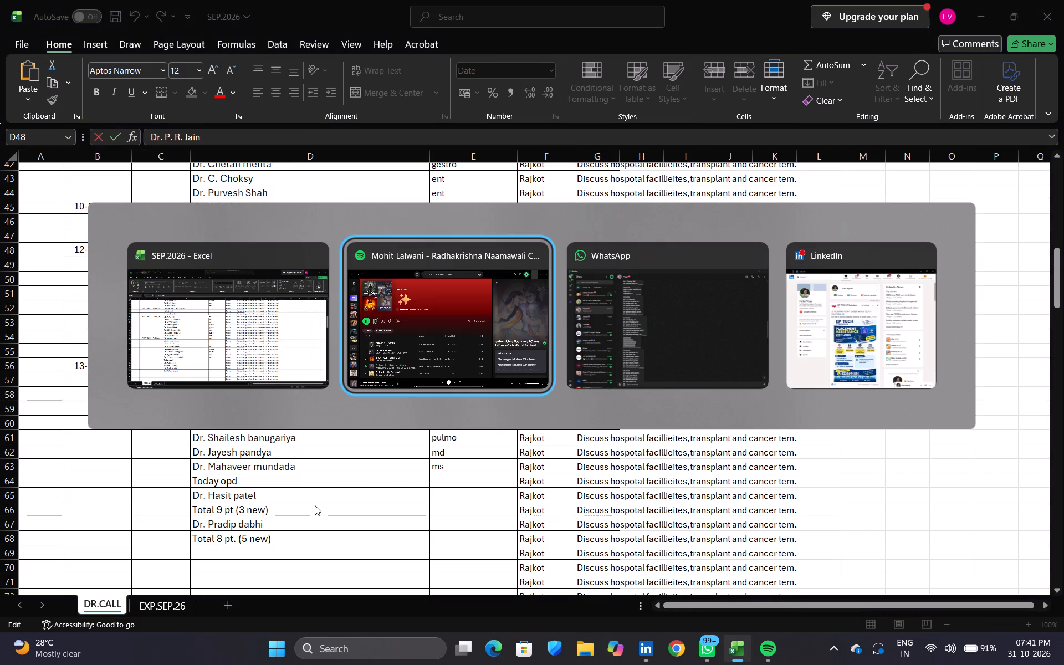
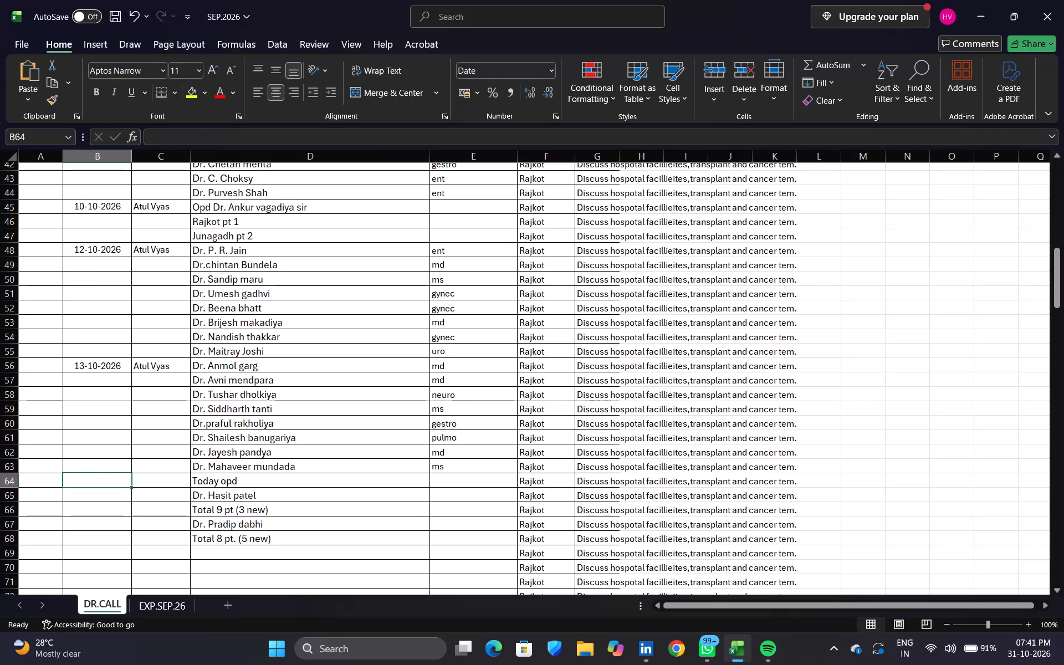
# Enter the date 14-10-2026 in cell B64 and the same representative's name as the earlier dated rows in C64.
pyautogui.write('14')
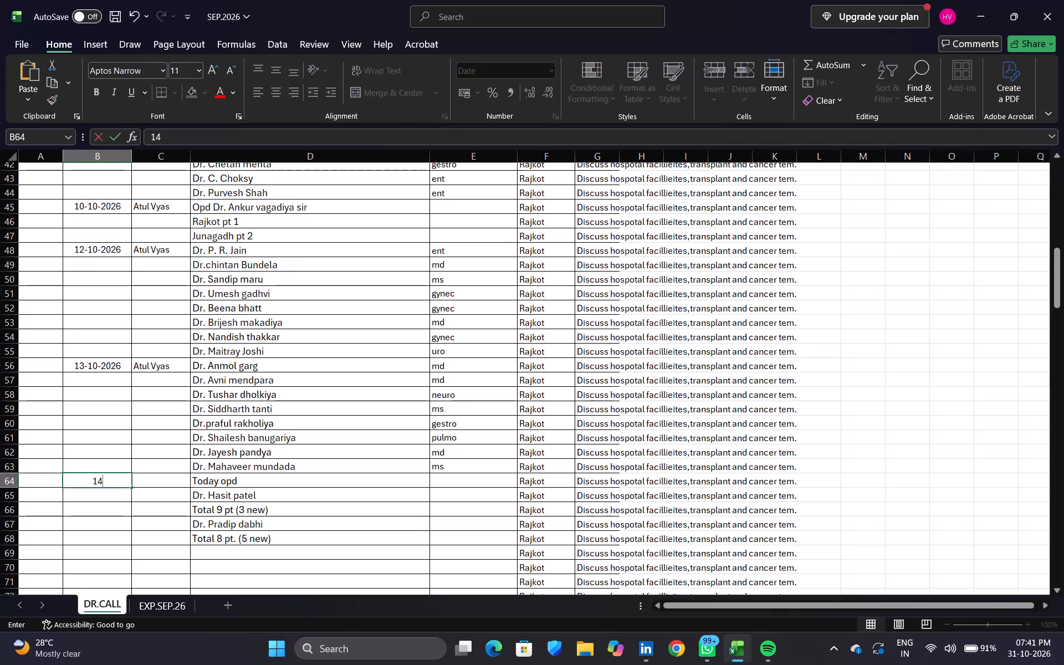
pyautogui.press('=')
pyautogui.press('BackSpace')
pyautogui.write('-10-2026')
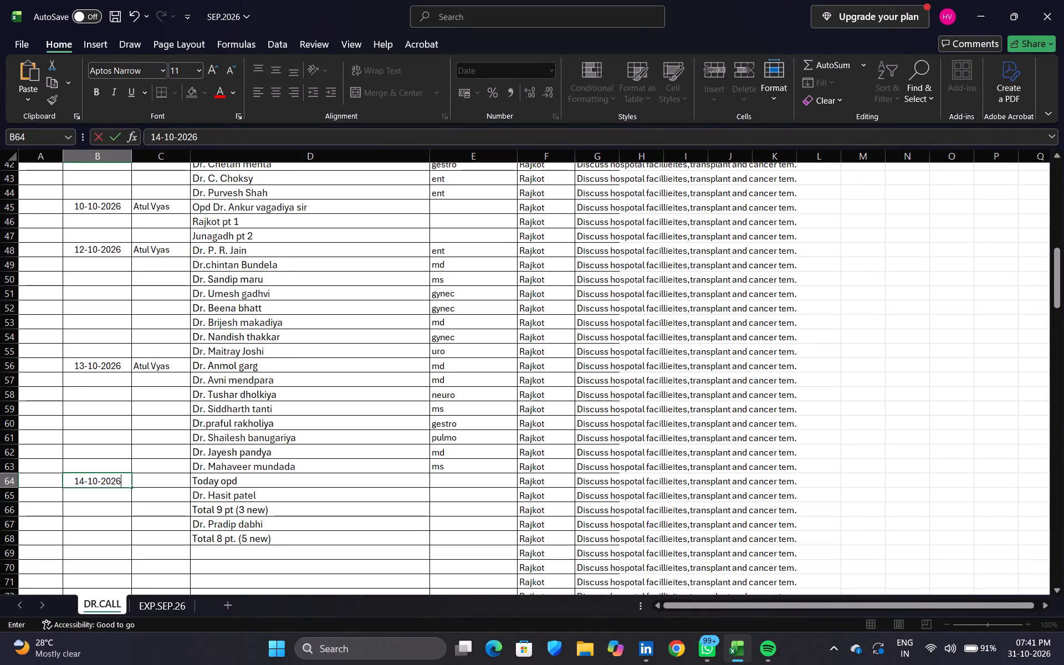
pyautogui.click(161, 482)
pyautogui.hotkey('shift', 'a')
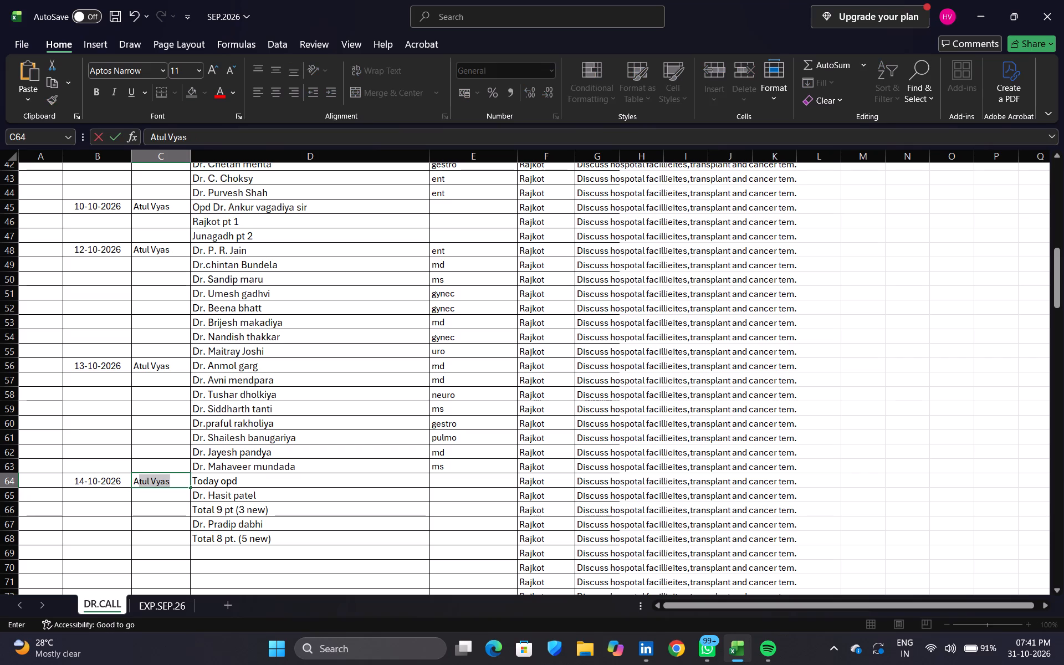
pyautogui.press('Tab')
pyautogui.click(263, 481)
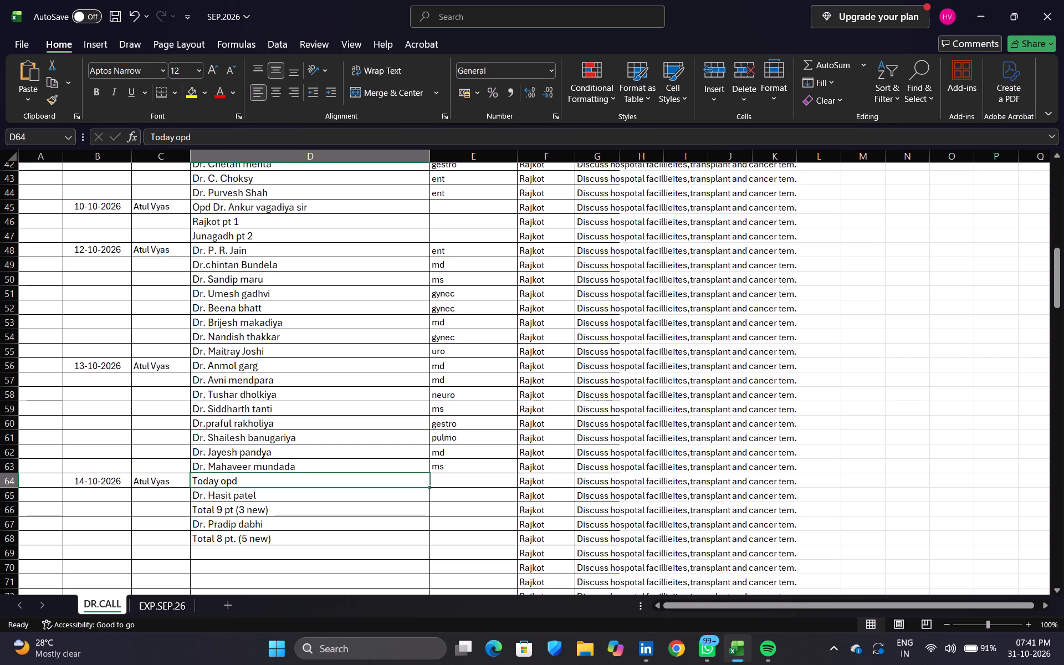
# Replace the town in cell F47, on the "Junagadh pt 2" row, with Junagadh.
pyautogui.scroll(-1, 276, 484)
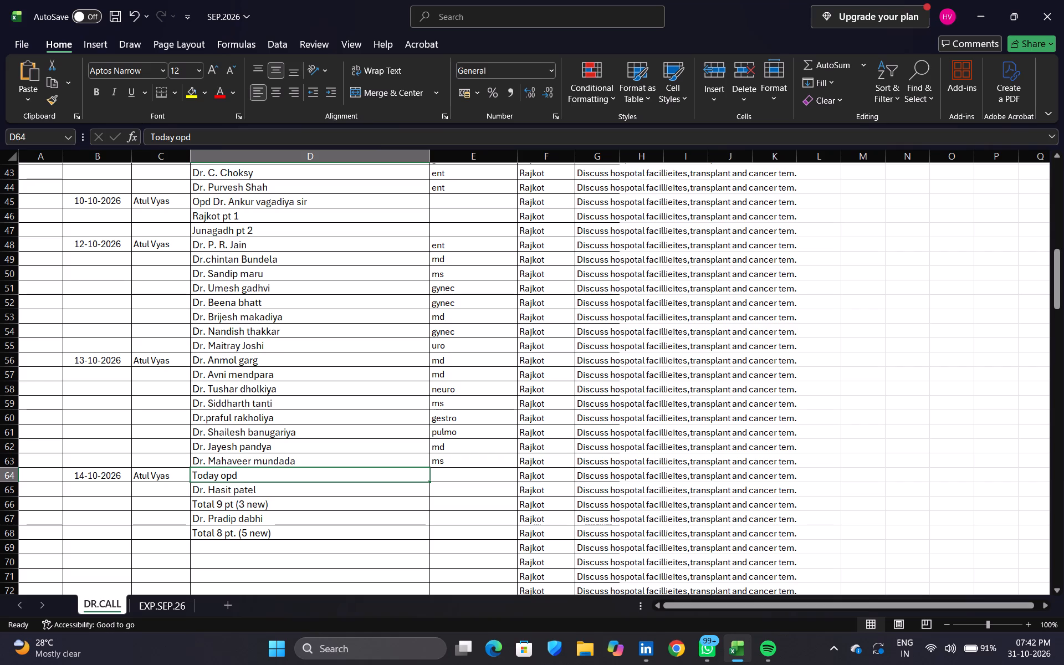
pyautogui.scroll(-1, 289, 515)
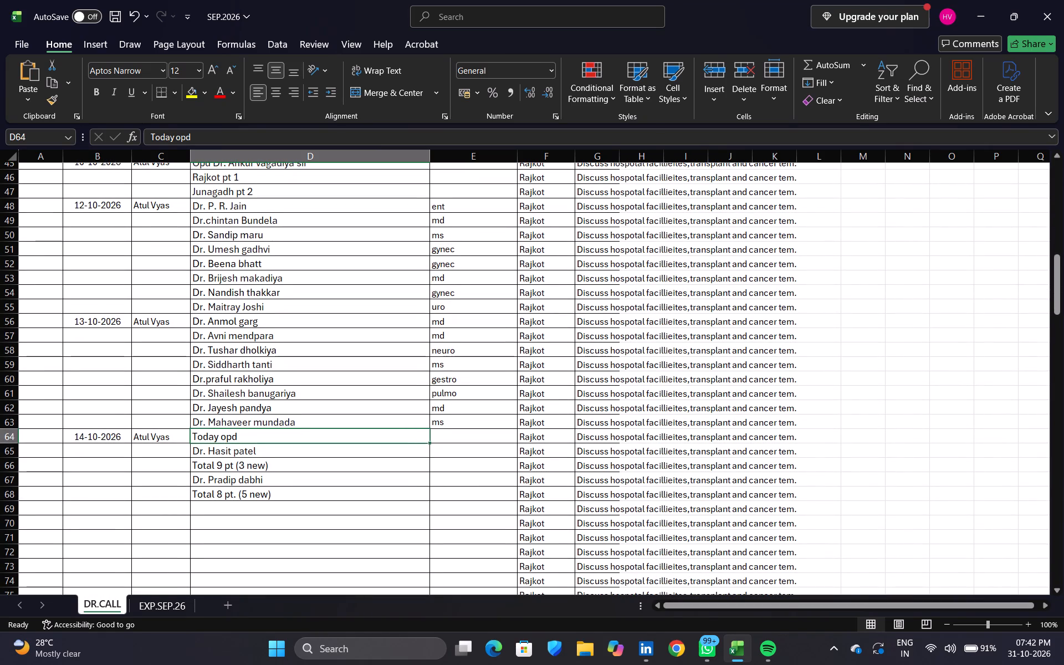
pyautogui.scroll(1, 302, 477)
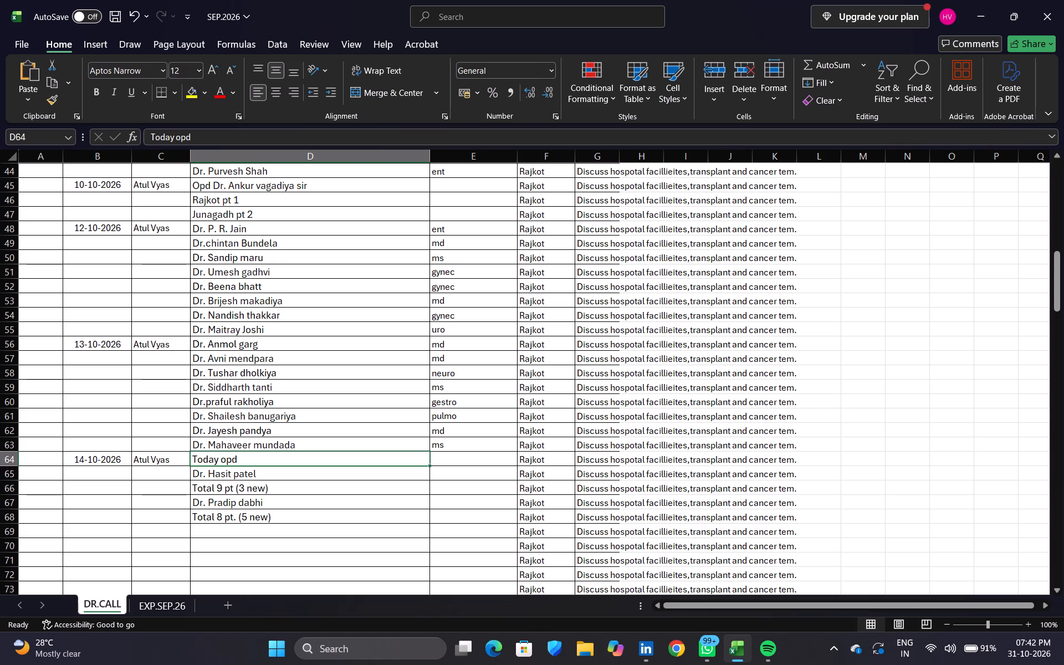
pyautogui.scroll(1, 480, 470)
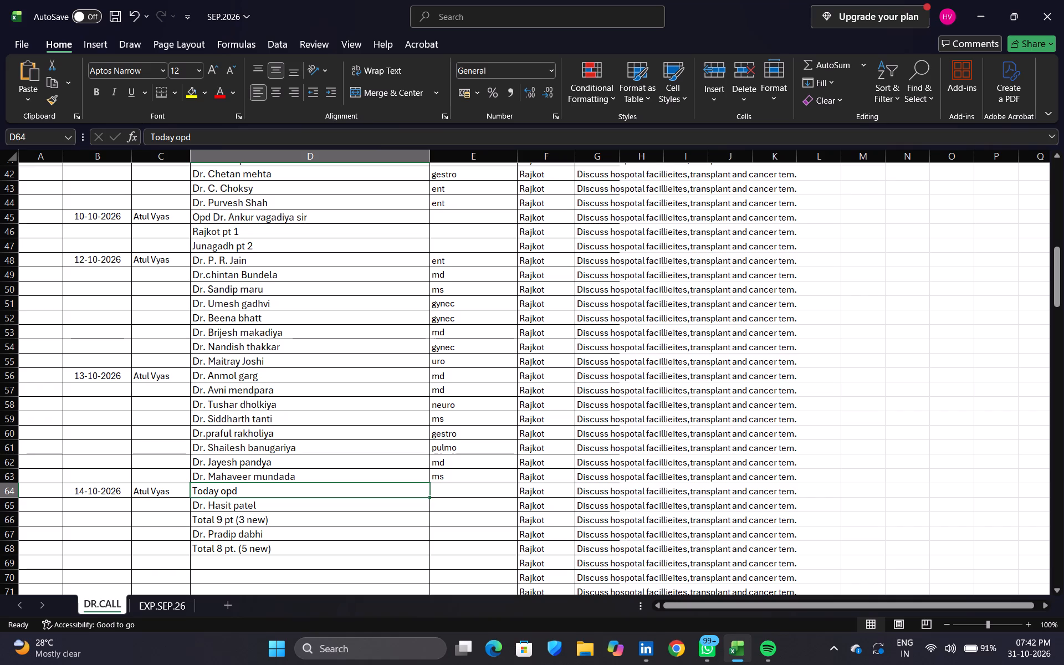
pyautogui.scroll(5, 420, 263)
pyautogui.scroll(2, 493, 331)
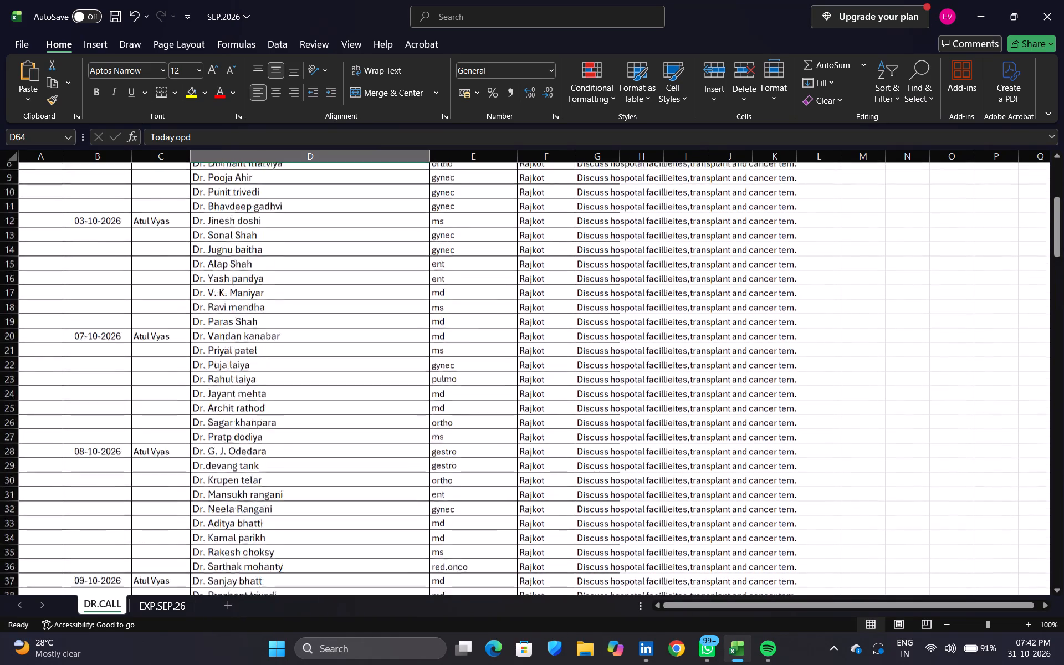
pyautogui.scroll(3, 493, 331)
pyautogui.scroll(-5, 493, 331)
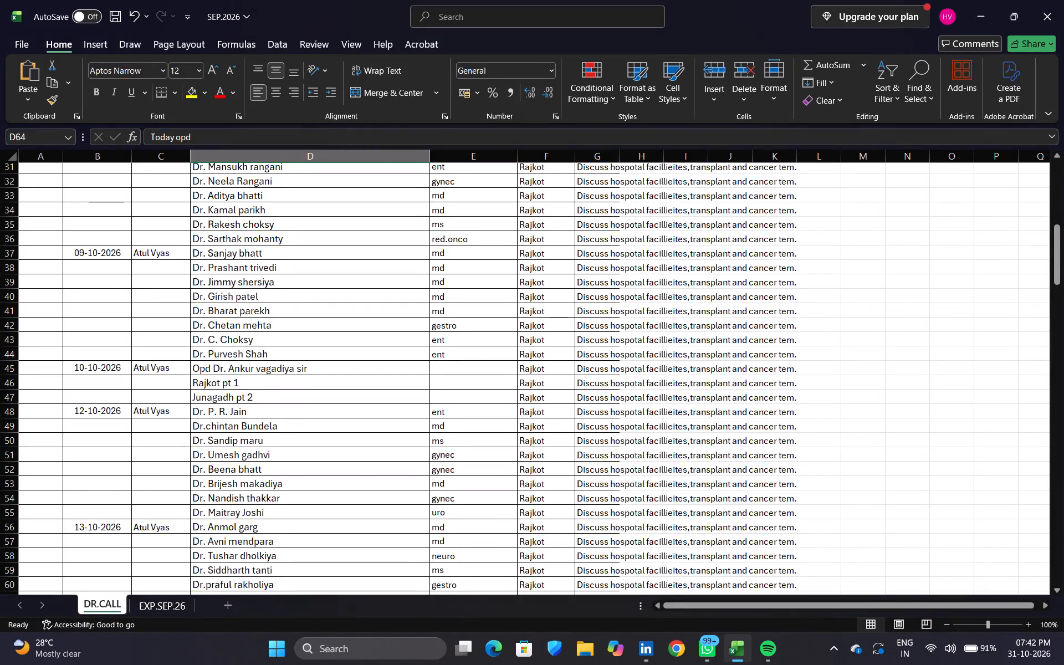
pyautogui.click(553, 399)
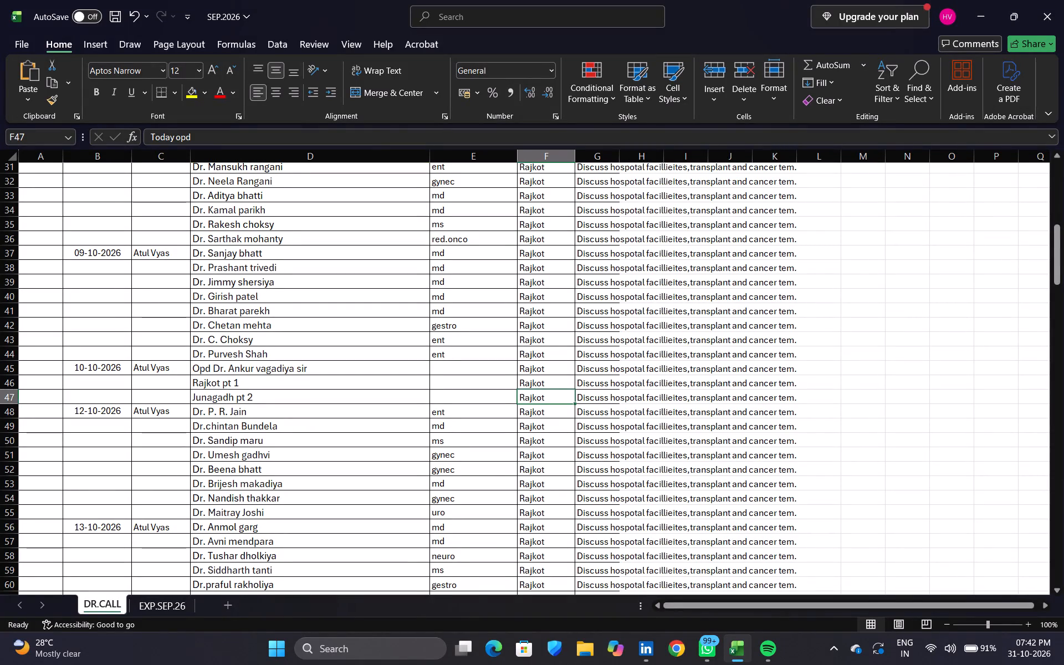
pyautogui.click(553, 399)
pyautogui.press('BackSpace')
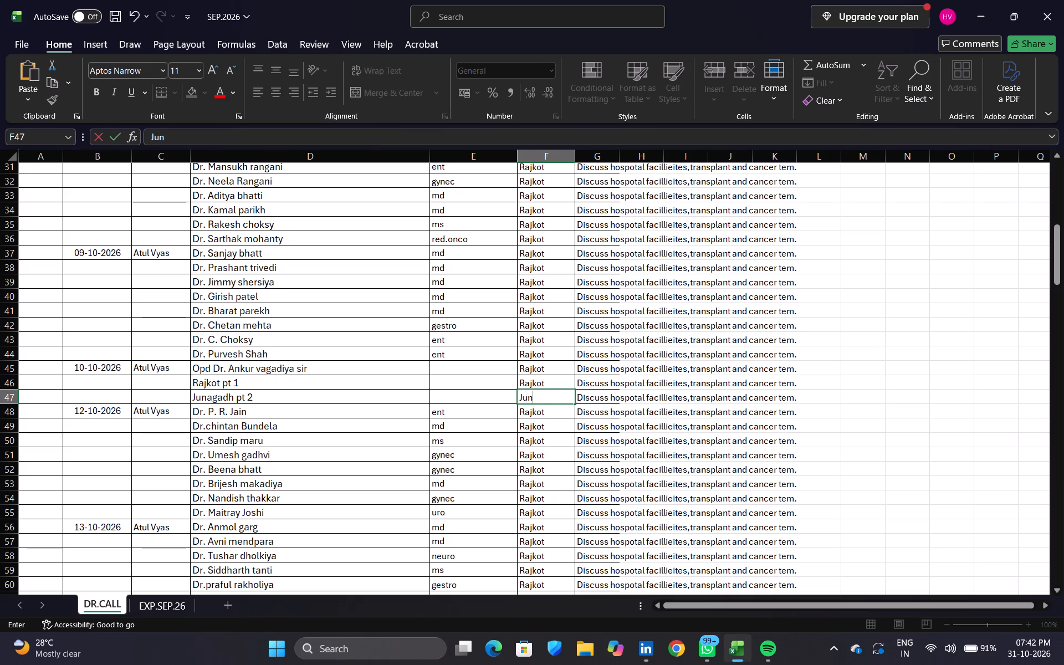
pyautogui.press('a')
pyautogui.press('Tab')
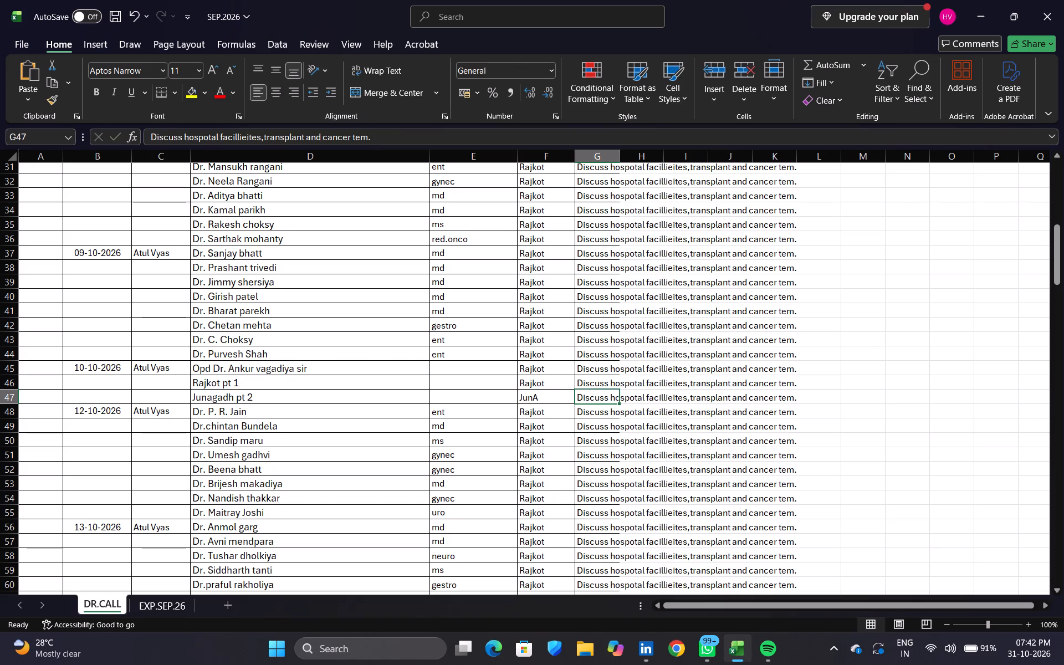
pyautogui.press('BackSpace')
pyautogui.write('JU')
pyautogui.press('BackSpace')
pyautogui.write('unaga')
pyautogui.write('dh')
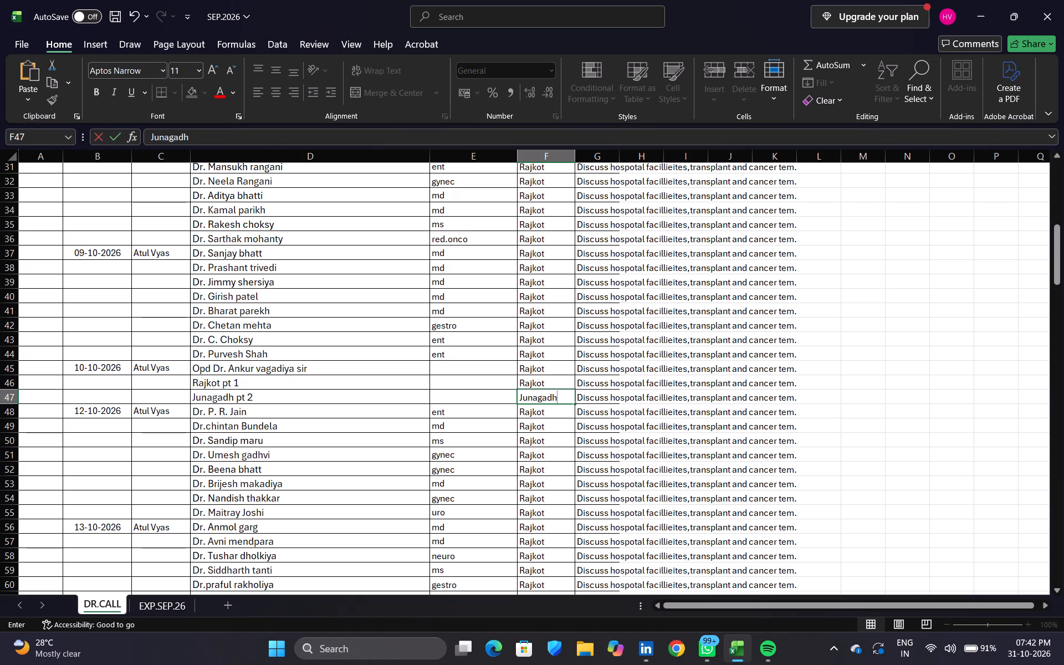
pyautogui.scroll(-2, 382, 416)
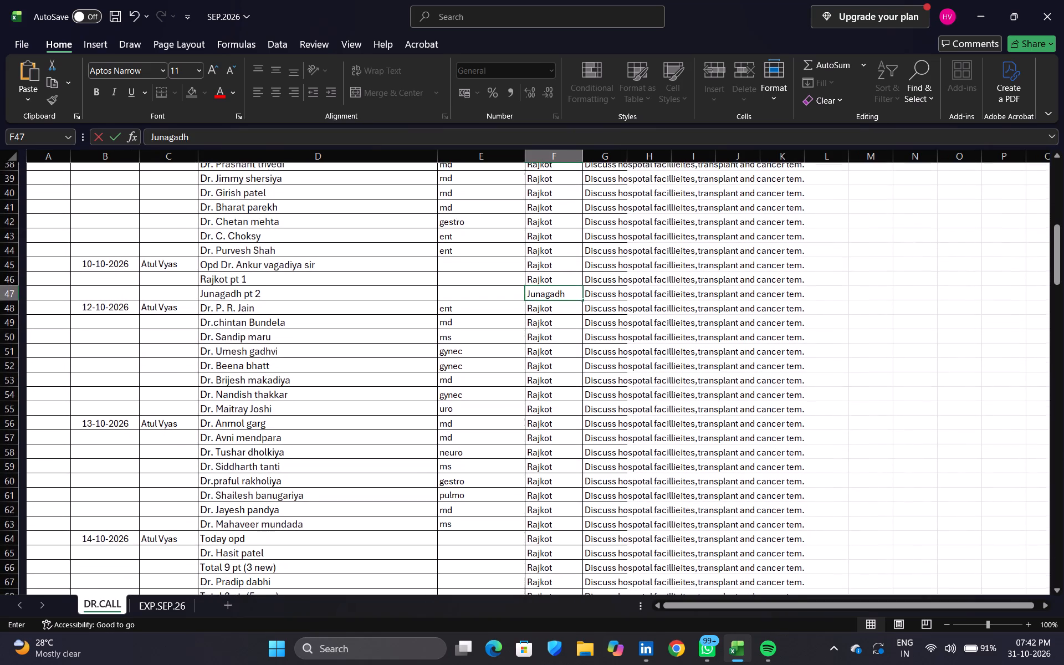
pyautogui.scroll(-1, 382, 416)
pyautogui.scroll(-2, 443, 357)
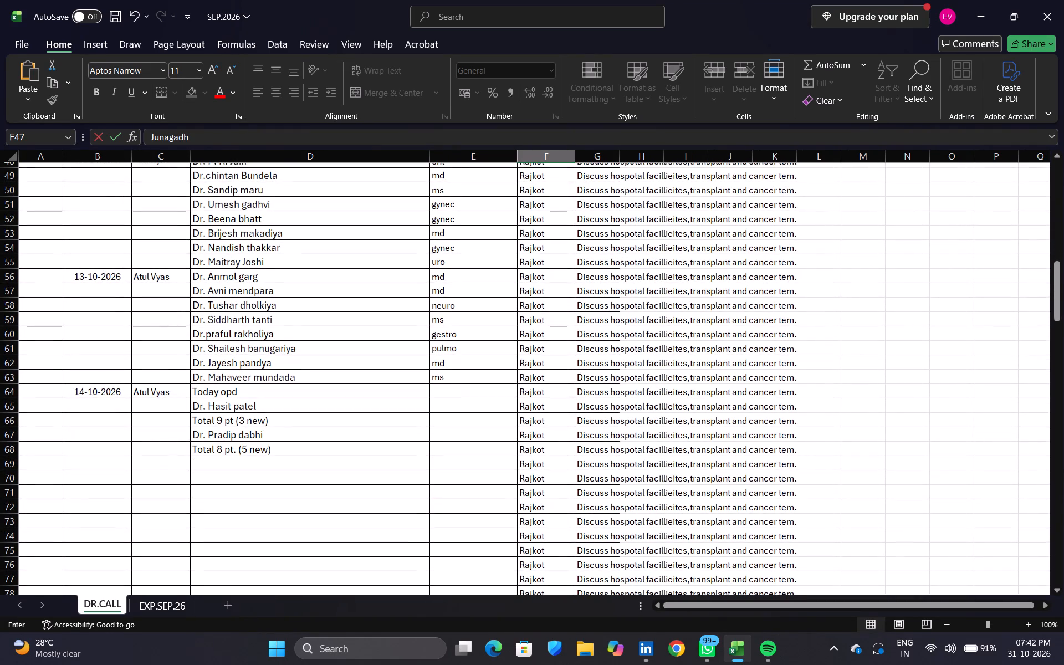
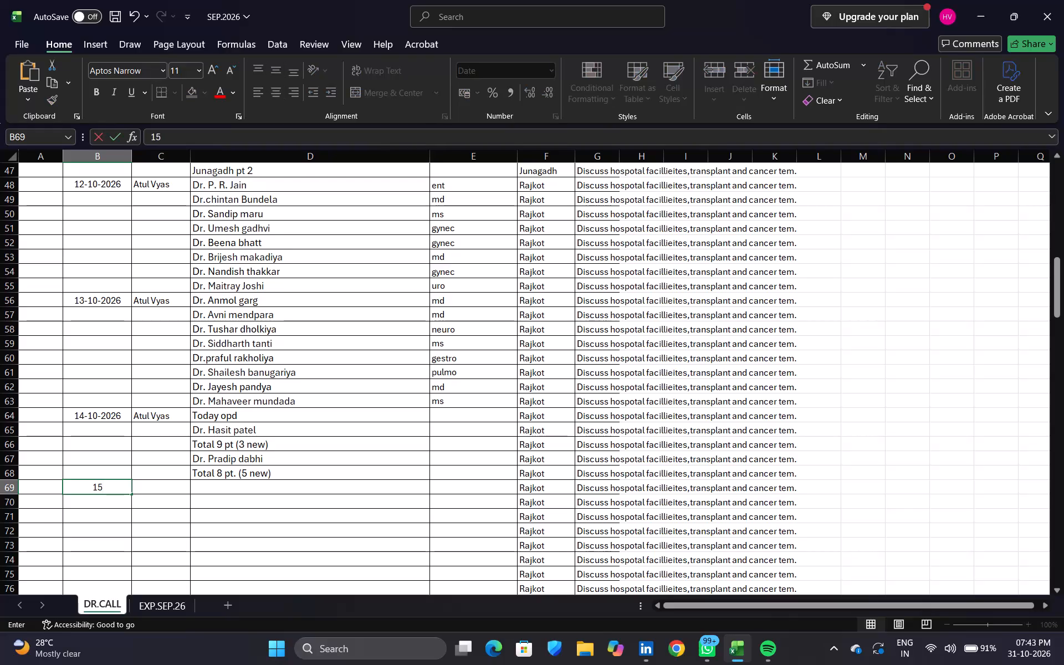
# Enter the date 15-10-2026 in cell B69 and the same representative's name as the earlier dated rows in C69.
pyautogui.write('-10-2026')
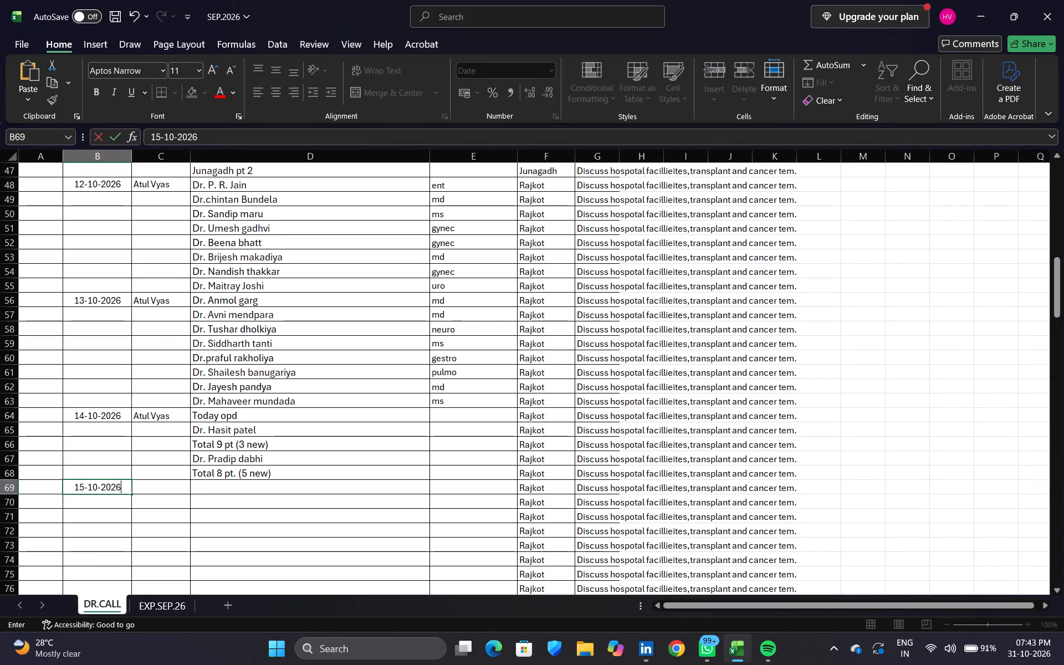
pyautogui.press('Right')
pyautogui.hotkey('shift', 'a')
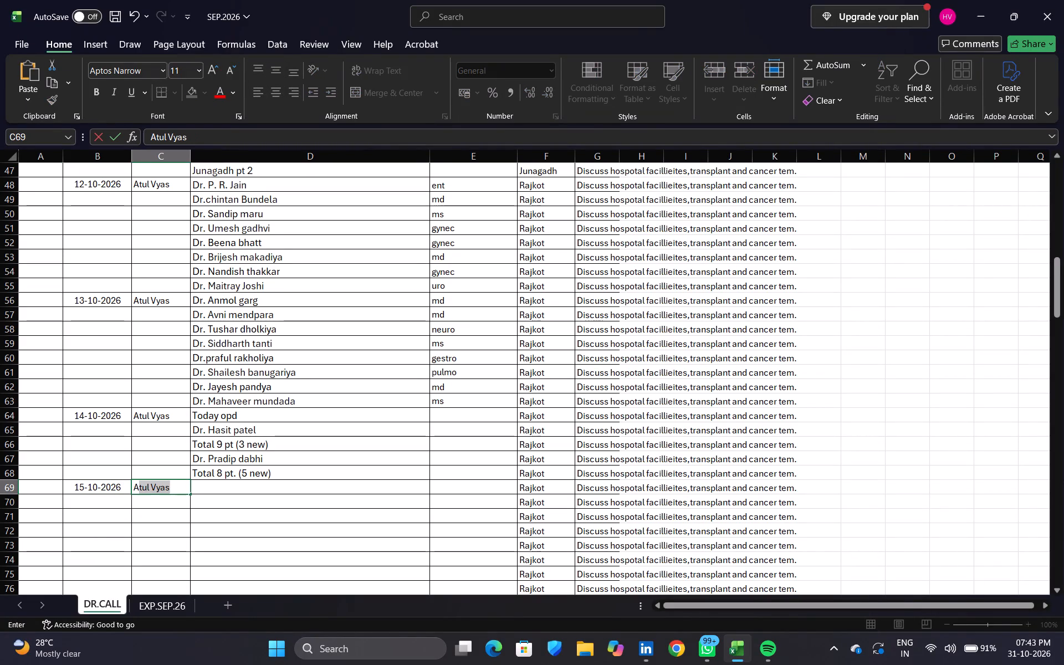
# Paste the copied list of eight doctors into column D, starting at D69 on the 15-10-2026 row.
pyautogui.hotkey('ctrl', 'v')
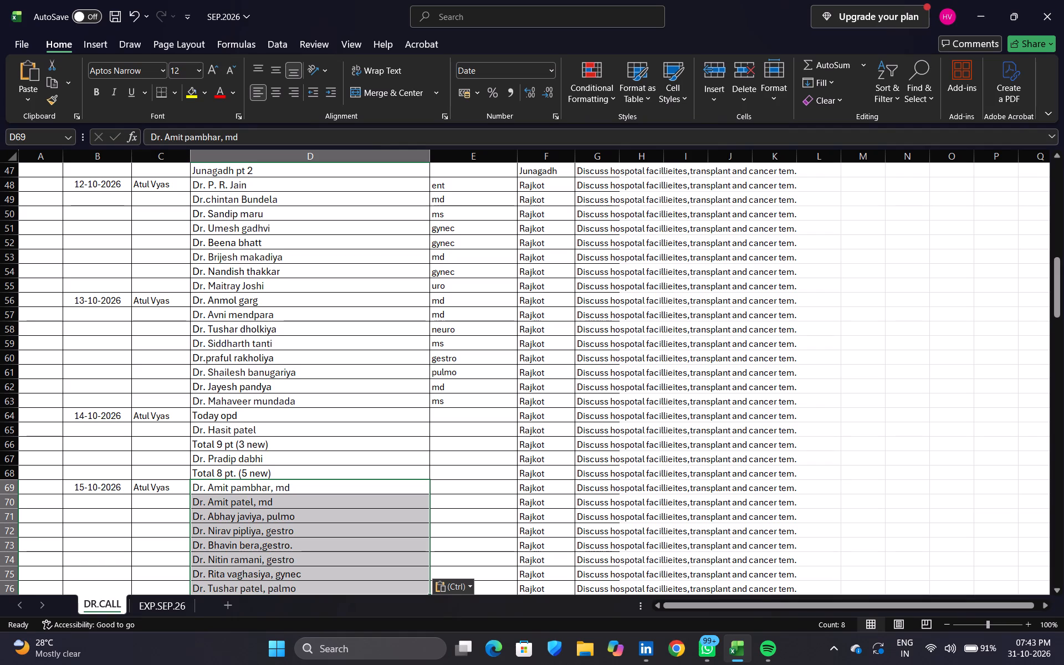
# Fill the specialties beside the 15-10-2026 doctors, with E69 not bold: md in E69, md in E70 and pulmo in E71.
pyautogui.scroll(-4, 289, 510)
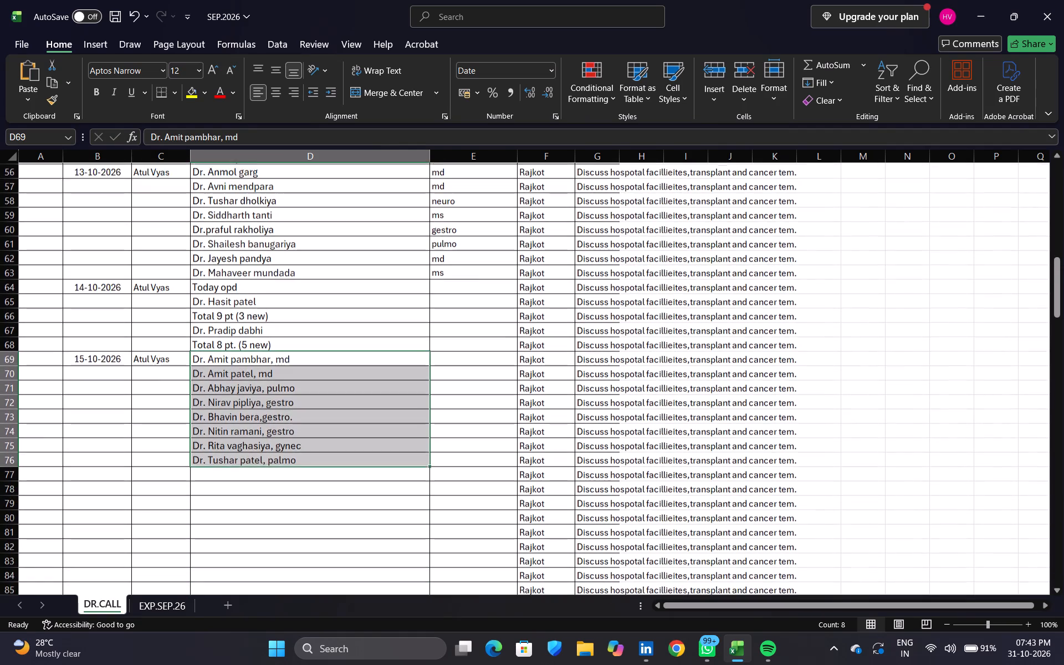
pyautogui.click(442, 335)
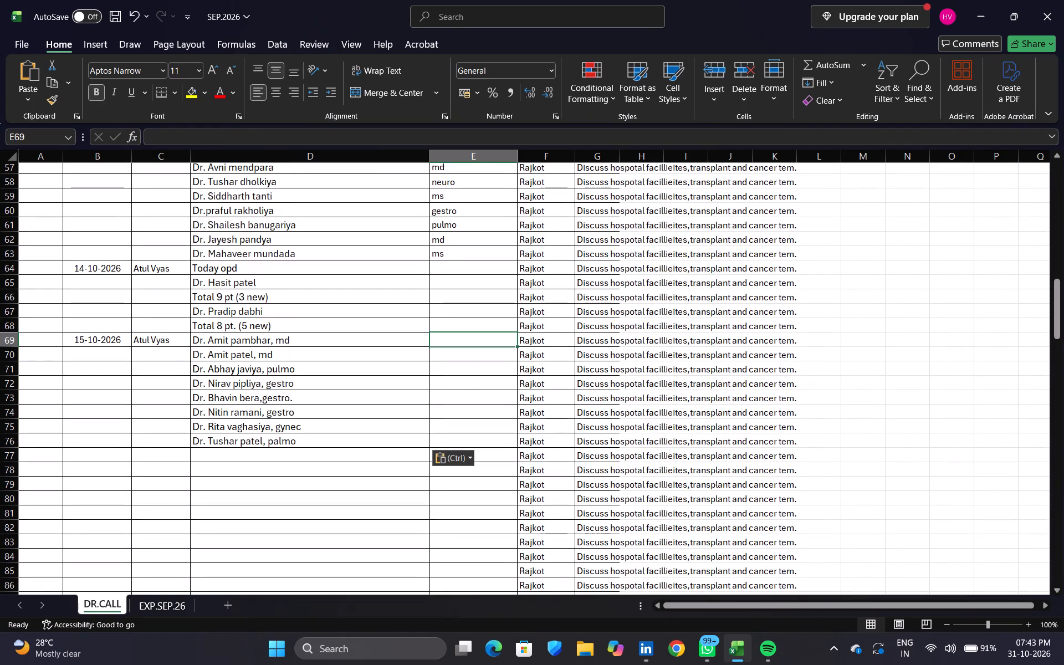
pyautogui.click(95, 94)
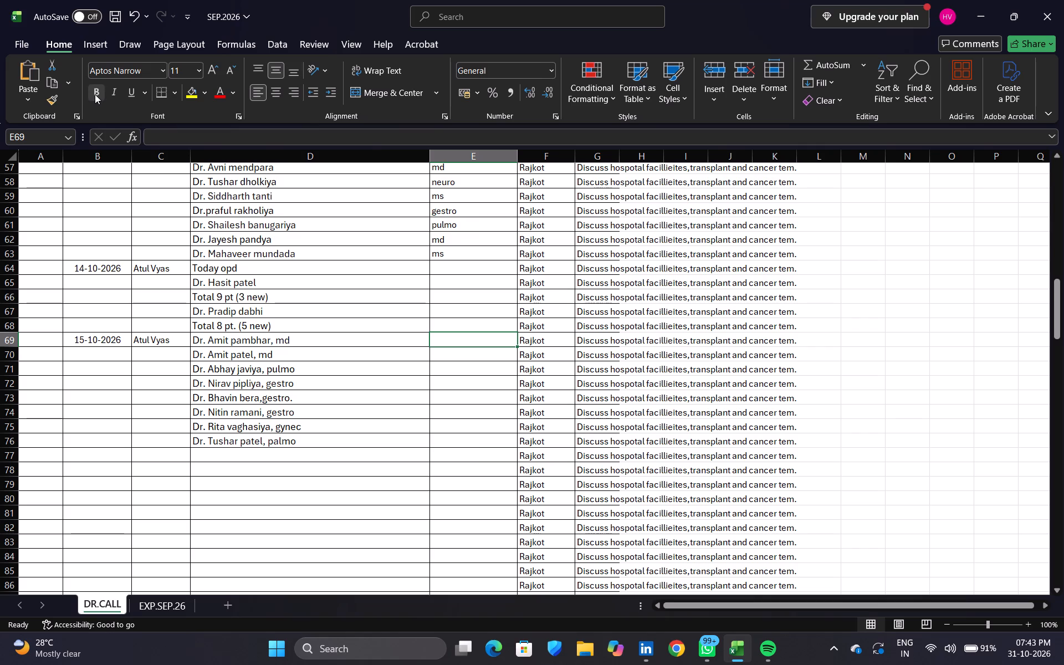
pyautogui.write('md')
pyautogui.press('Down')
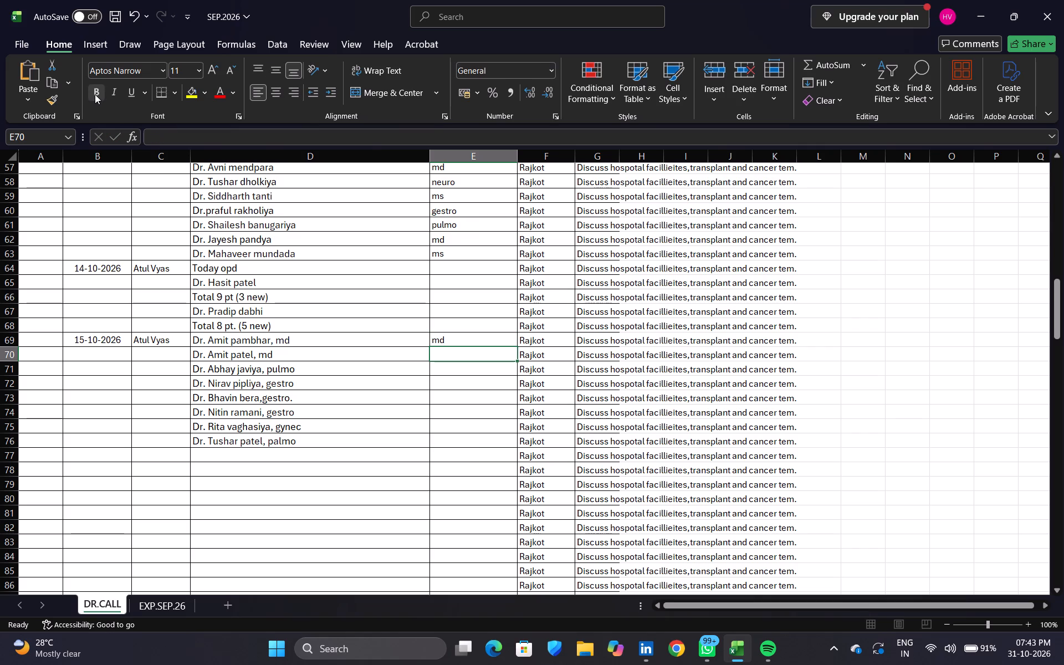
pyautogui.write('md')
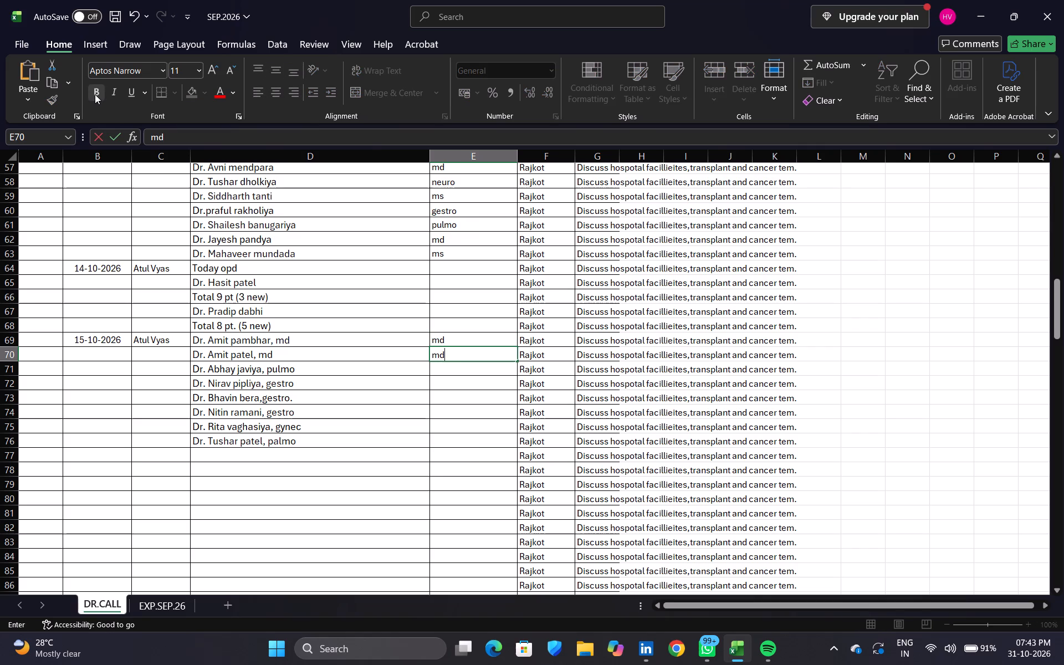
pyautogui.press('Down')
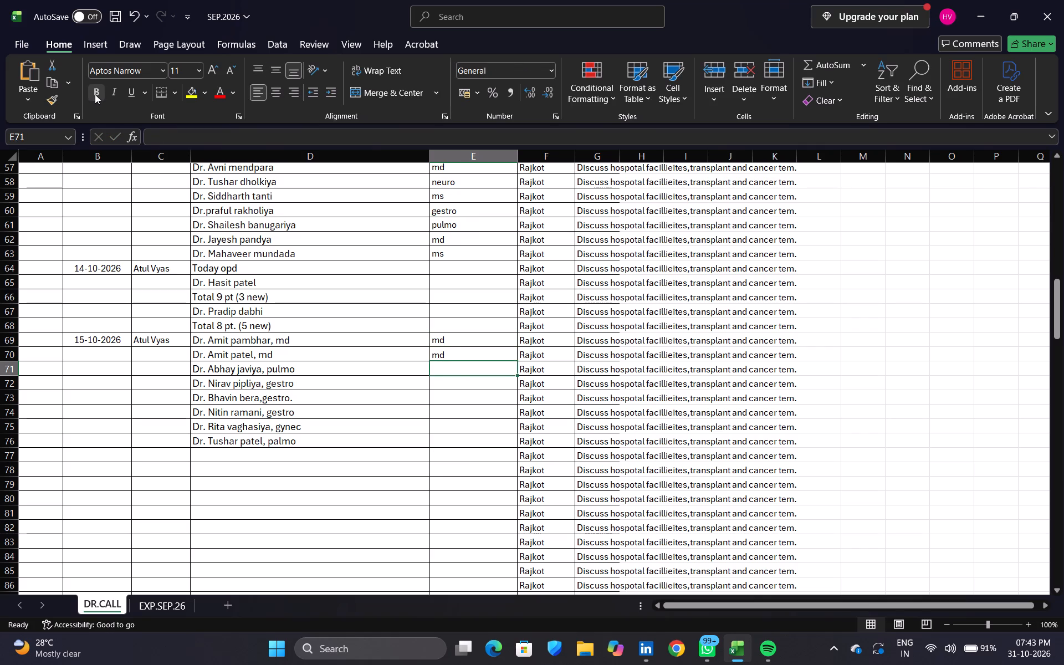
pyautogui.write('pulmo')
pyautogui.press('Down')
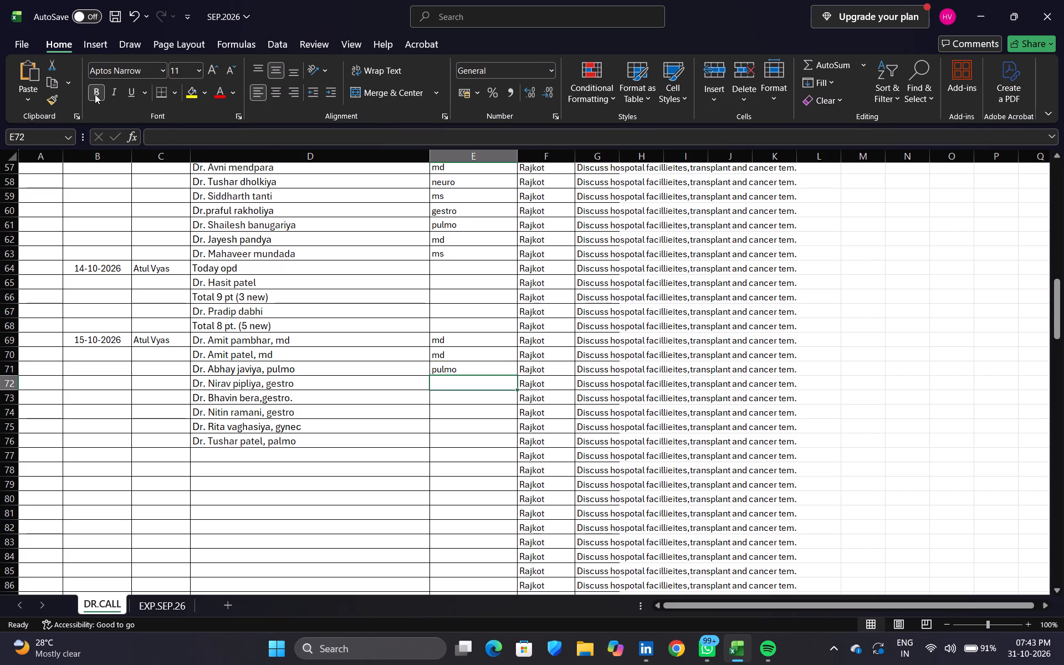
# Continue the 15-10-2026 specialties in non-bold text: gestro in E72, E73 and E74, and gynec in E75.
pyautogui.click(95, 94)
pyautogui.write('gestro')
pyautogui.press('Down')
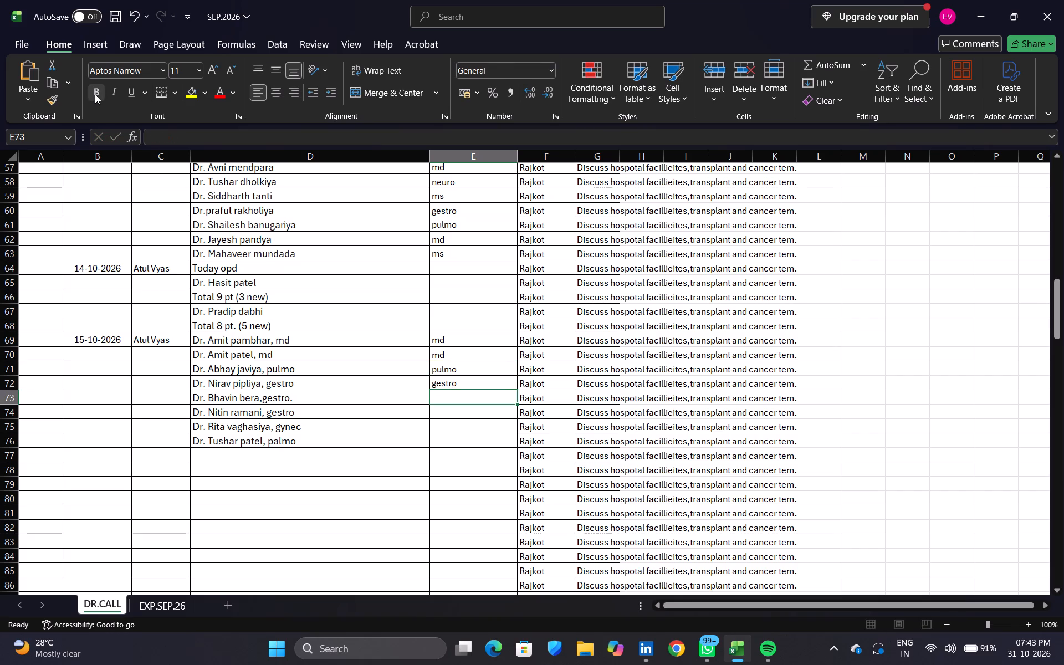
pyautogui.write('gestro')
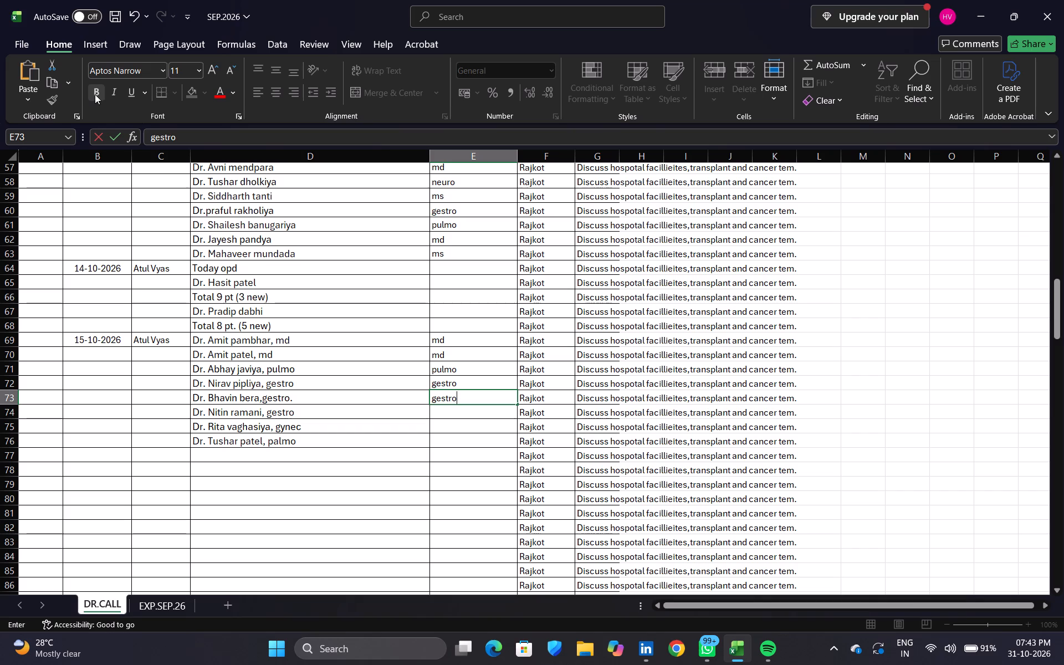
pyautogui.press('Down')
pyautogui.click(95, 94)
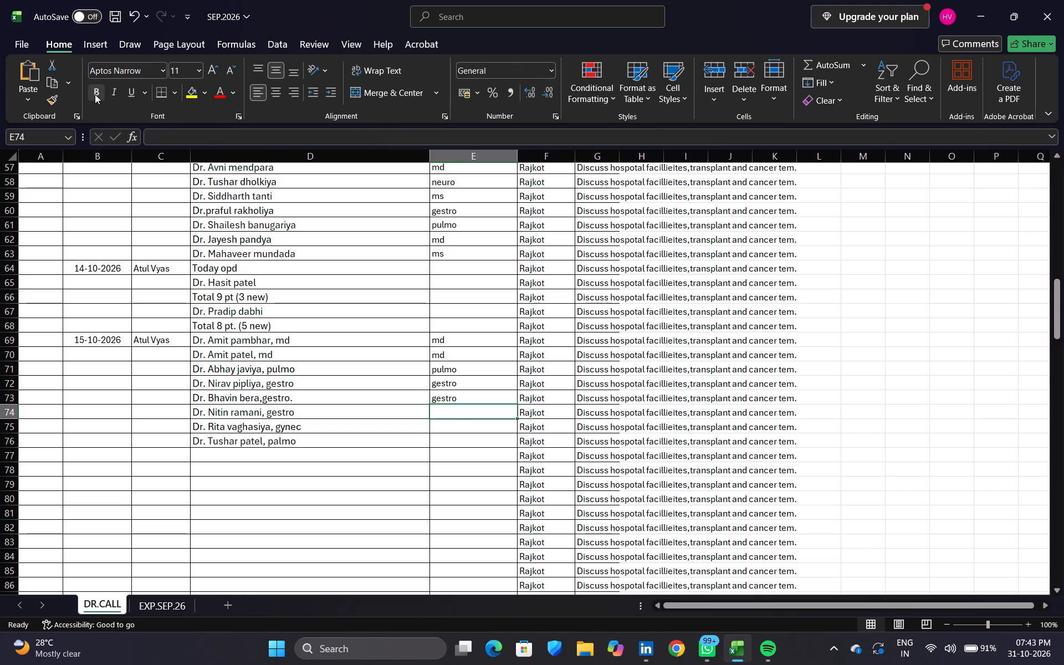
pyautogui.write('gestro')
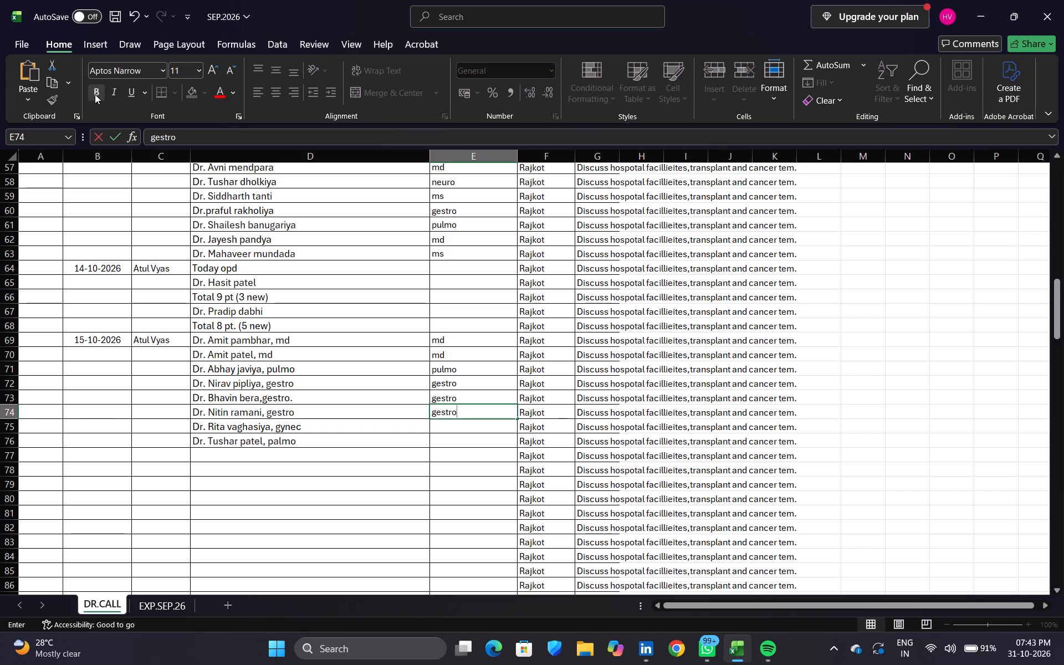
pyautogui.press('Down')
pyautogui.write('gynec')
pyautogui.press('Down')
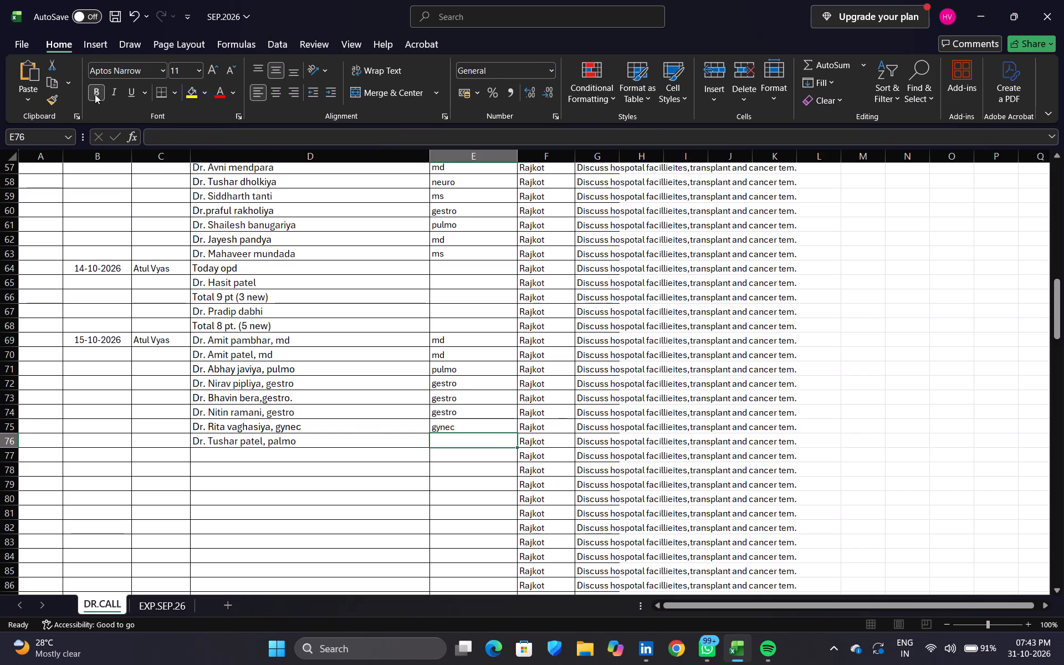
# Enter the specialty pulmo in E76, beside the last 15-10-2026 doctor, in non-bold text.
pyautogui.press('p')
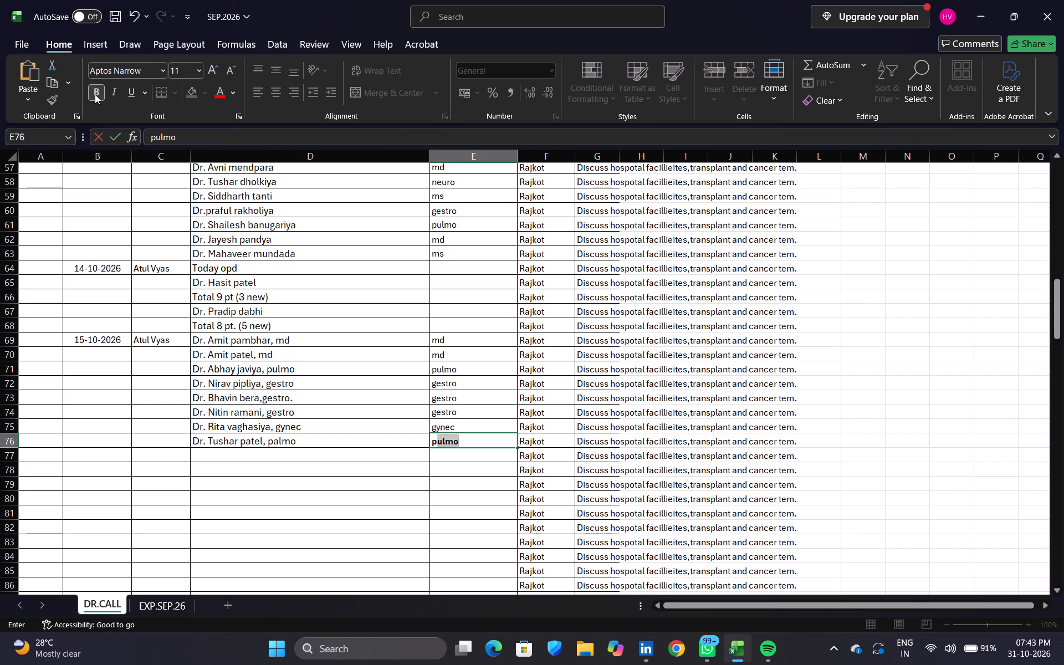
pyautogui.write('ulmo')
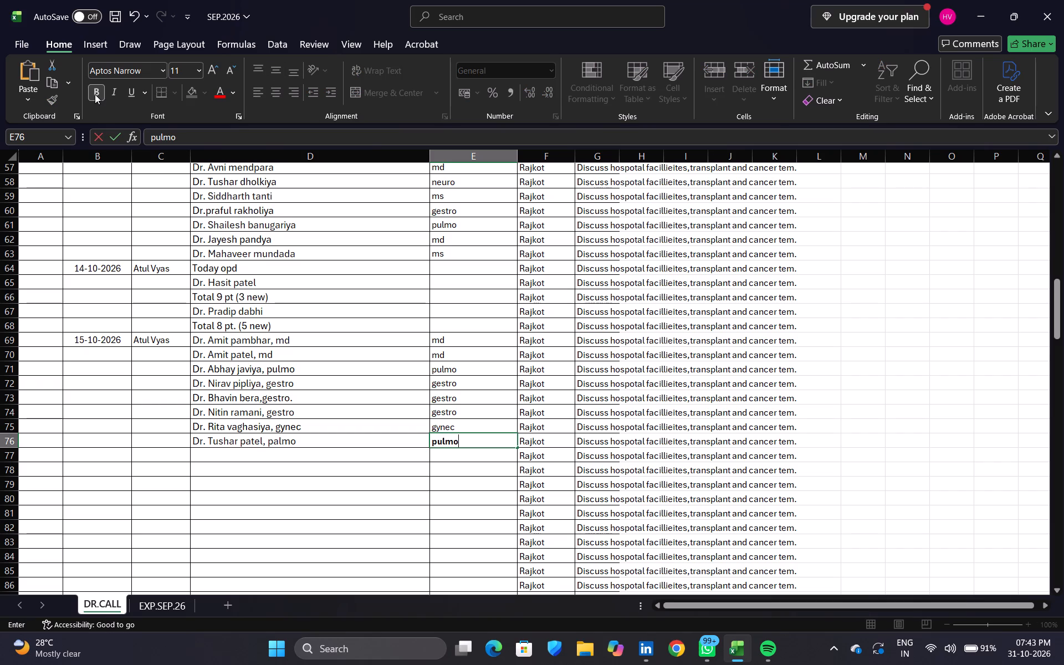
pyautogui.click(95, 94)
pyautogui.press(']')
pyautogui.press('BackSpace')
pyautogui.press('BackSpace')
pyautogui.press('BackSpace')
pyautogui.press('BackSpace')
pyautogui.press('BackSpace')
pyautogui.press('BackSpace')
pyautogui.press('BackSpace')
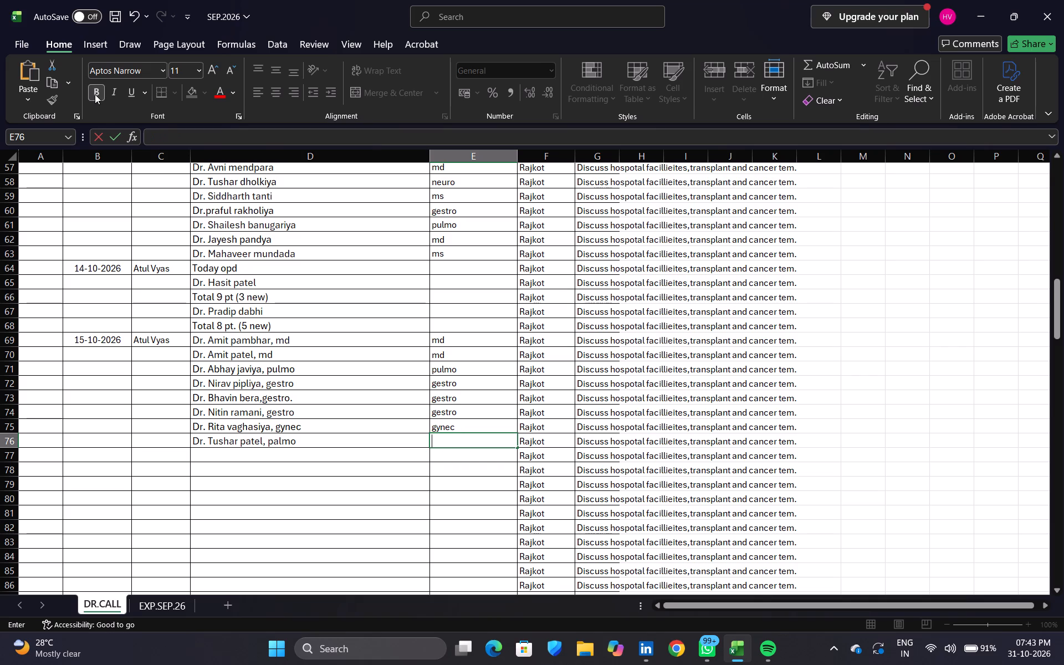
pyautogui.click(95, 94)
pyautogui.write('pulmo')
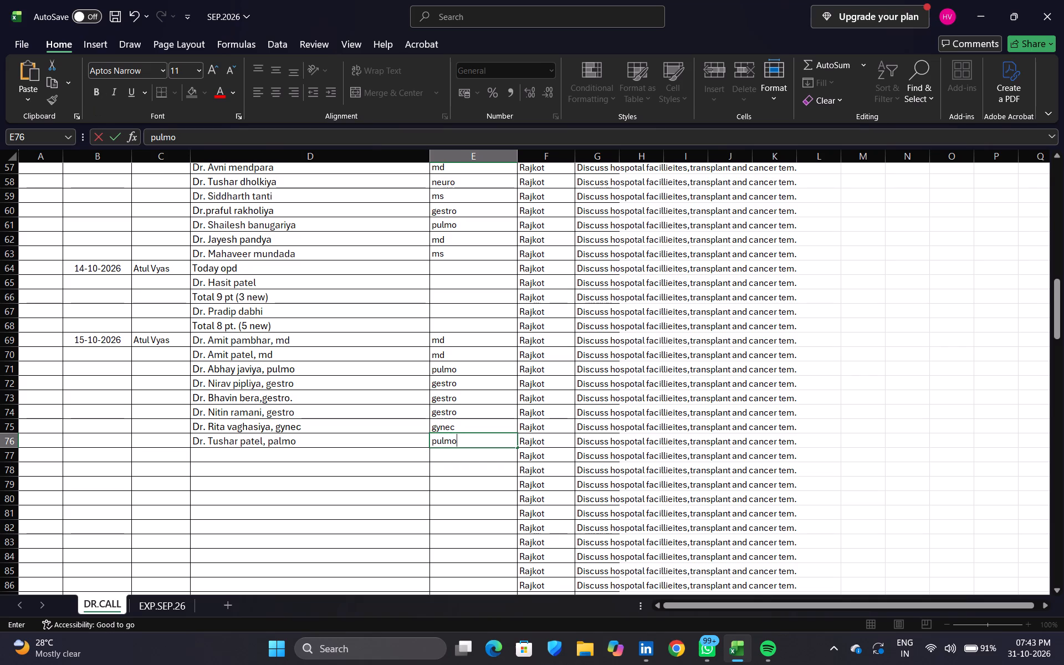
# Remove the comma and trailing specialty from the doctor names in D76 and D75, leaving only the names.
pyautogui.doubleClick(307, 443)
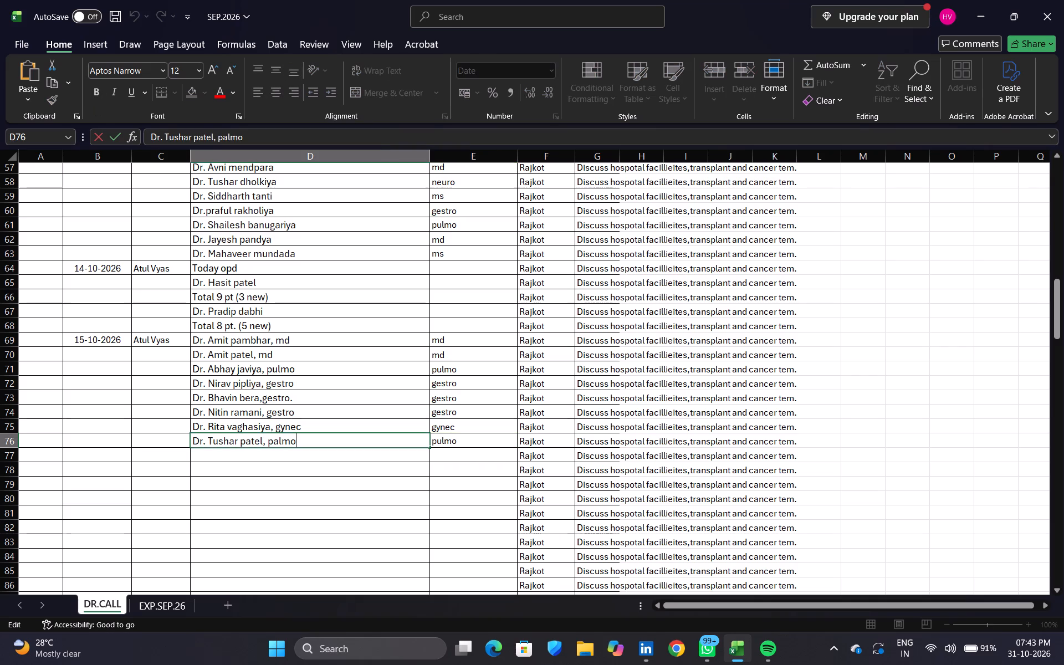
pyautogui.press('BackSpace')
pyautogui.press('BackSpace')
pyautogui.press('BackSpace')
pyautogui.press('BackSpace')
pyautogui.press('BackSpace')
pyautogui.press('BackSpace')
pyautogui.press('BackSpace')
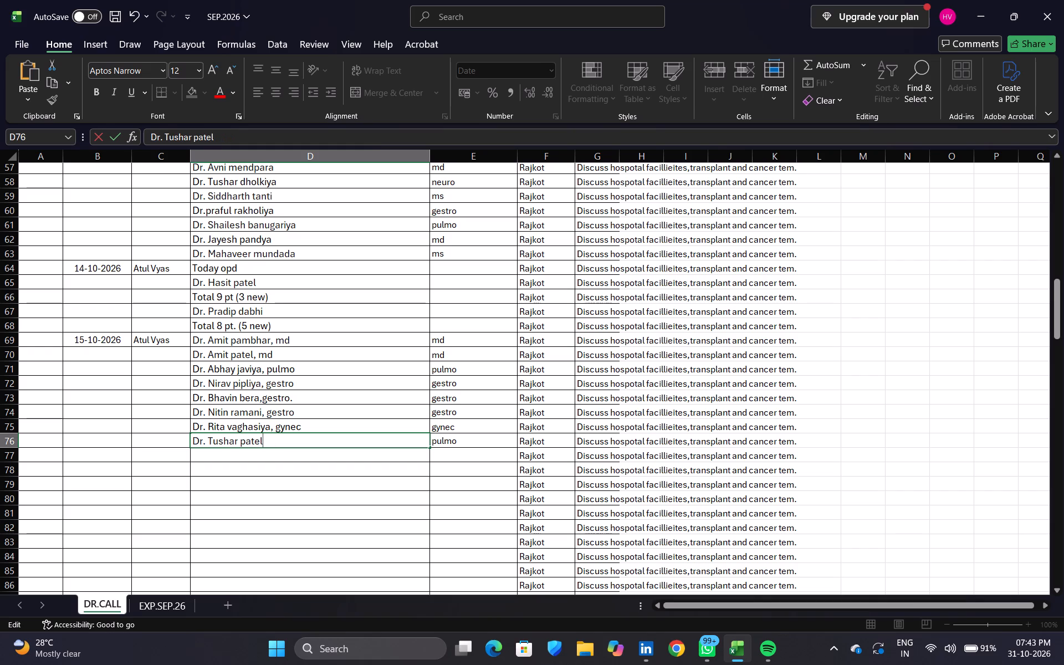
pyautogui.doubleClick(348, 426)
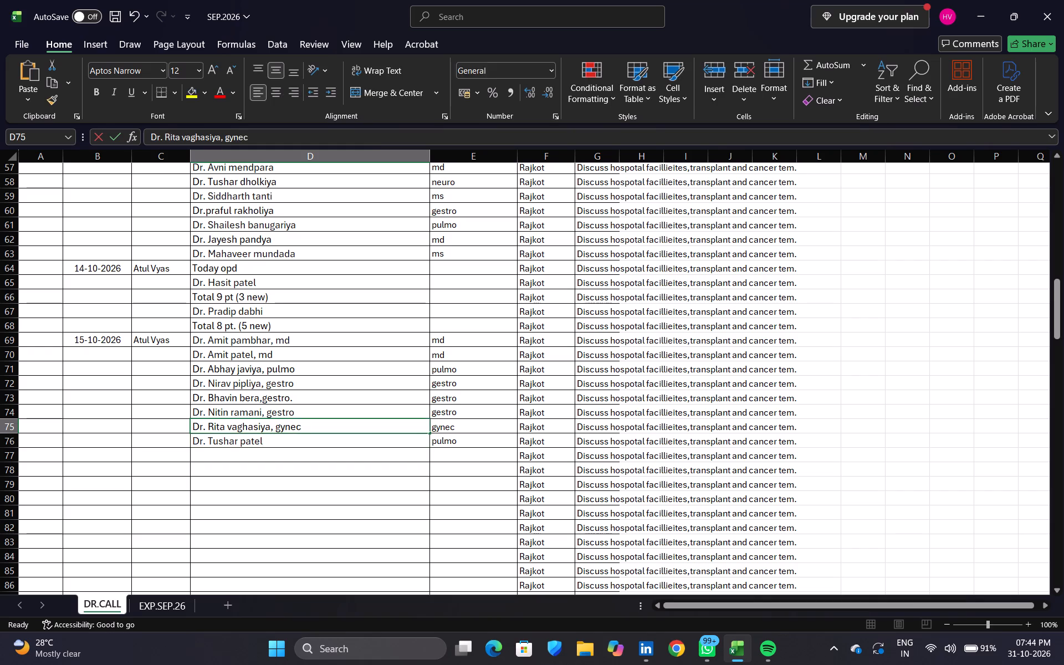
pyautogui.press('BackSpace')
pyautogui.press('BackSpace')
pyautogui.press('BackSpace')
pyautogui.press('BackSpace')
pyautogui.press('BackSpace')
pyautogui.press('BackSpace')
pyautogui.press('BackSpace')
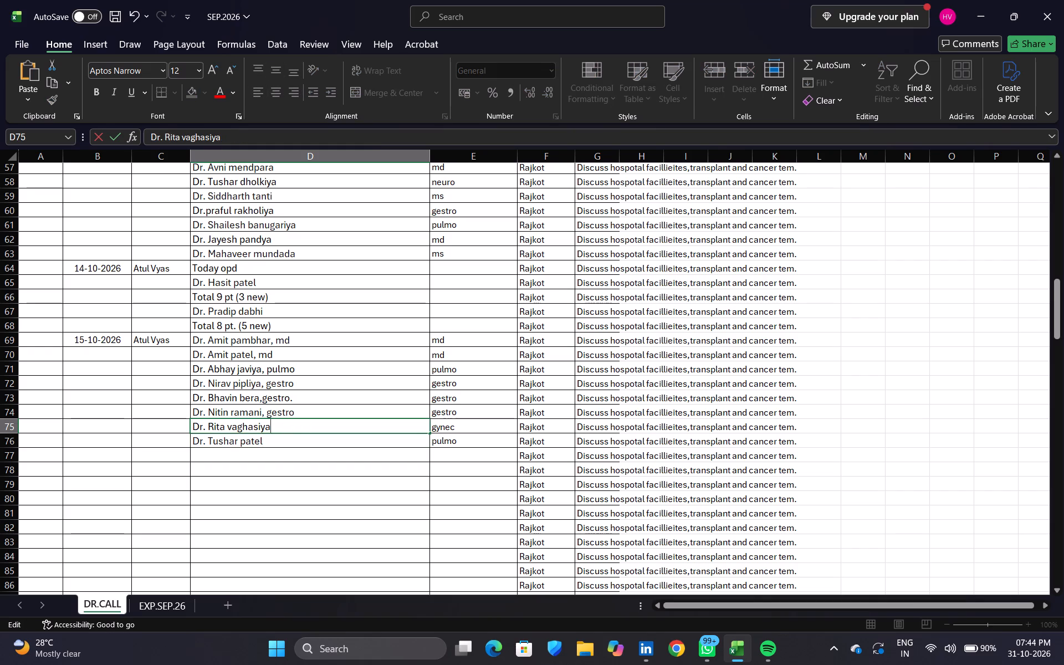
# Strip the comma and gestro suffix from the doctor names in D74 and D73, including the full stop in D73.
pyautogui.doubleClick(359, 413)
pyautogui.press('BackSpace')
pyautogui.press('BackSpace')
pyautogui.press('BackSpace')
pyautogui.press('BackSpace')
pyautogui.press('BackSpace')
pyautogui.press('BackSpace')
pyautogui.press('BackSpace')
pyautogui.press('BackSpace')
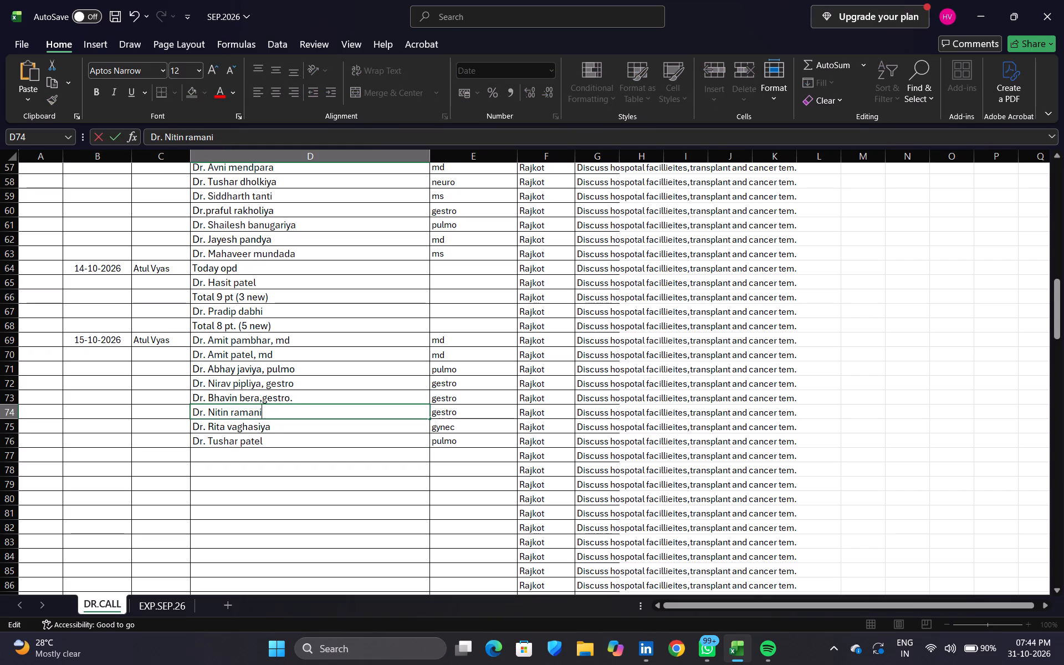
pyautogui.doubleClick(365, 399)
pyautogui.press('BackSpace')
pyautogui.press('BackSpace')
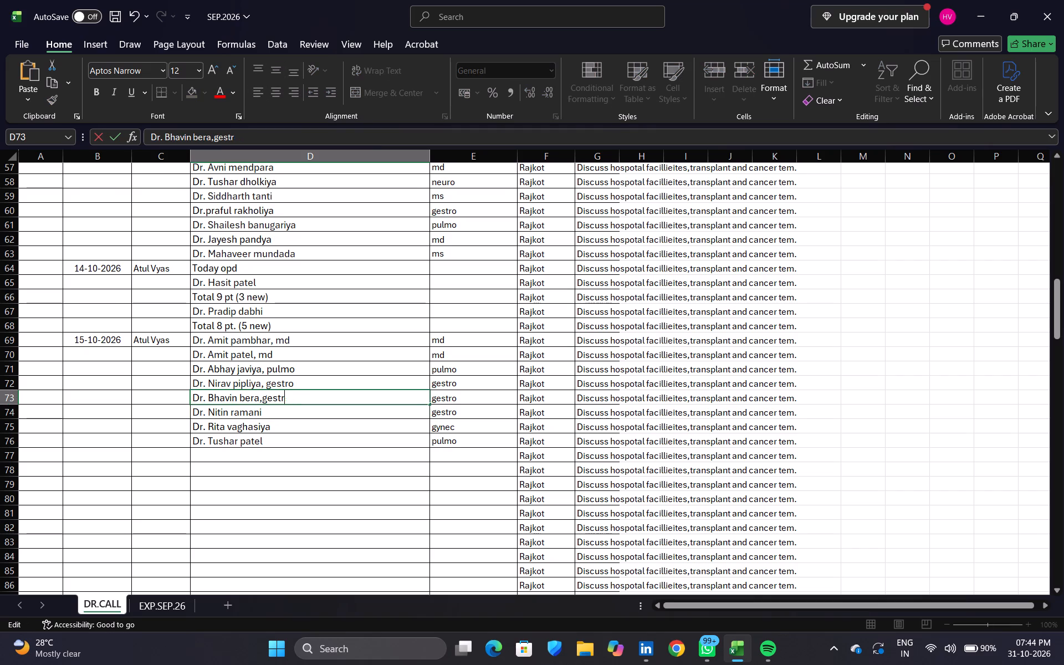
pyautogui.press('BackSpace')
pyautogui.press('BackSpace')
pyautogui.press('BackSpace')
pyautogui.press('BackSpace')
pyautogui.press('BackSpace')
pyautogui.press('BackSpace')
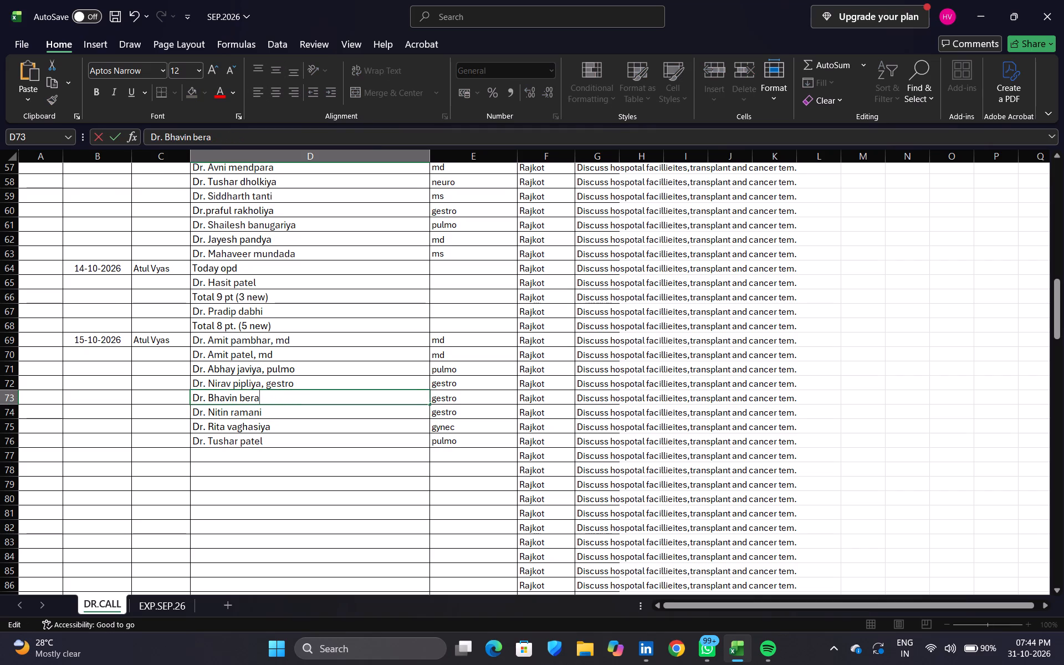
# Delete the trailing specialties from the doctor names in D72 and D71, including the commas: gestro in D72 and pulmo in D71.
pyautogui.doubleClick(369, 385)
pyautogui.press('BackSpace')
pyautogui.press('BackSpace')
pyautogui.press('BackSpace')
pyautogui.press('BackSpace')
pyautogui.press('BackSpace')
pyautogui.press('BackSpace')
pyautogui.press('BackSpace')
pyautogui.press('BackSpace')
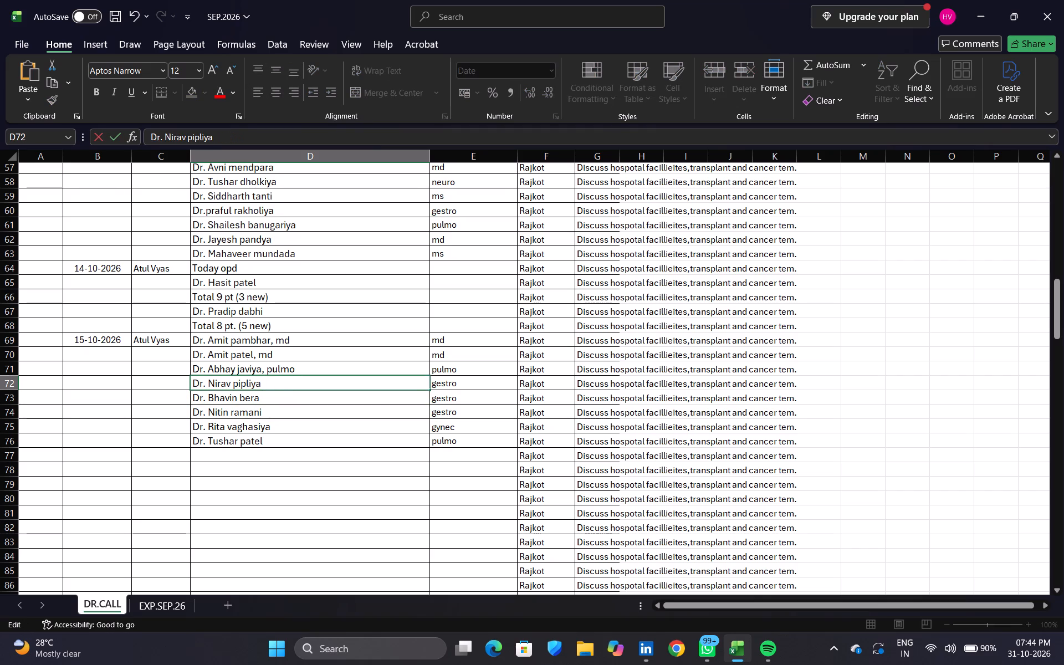
pyautogui.doubleClick(380, 370)
pyautogui.press('BackSpace')
pyautogui.press('BackSpace')
pyautogui.press('BackSpace')
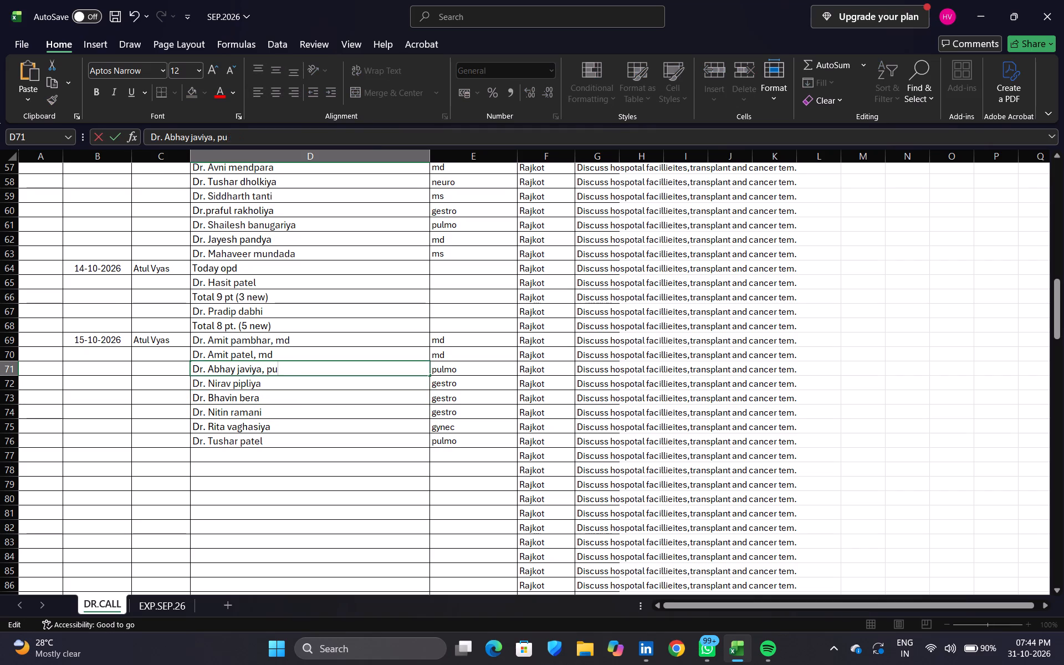
pyautogui.press('BackSpace')
pyautogui.press('BackSpace')
pyautogui.press('BackSpace')
pyautogui.press('BackSpace')
# Delete the comma and md suffix from the doctor names in D70 and D69.
pyautogui.doubleClick(386, 357)
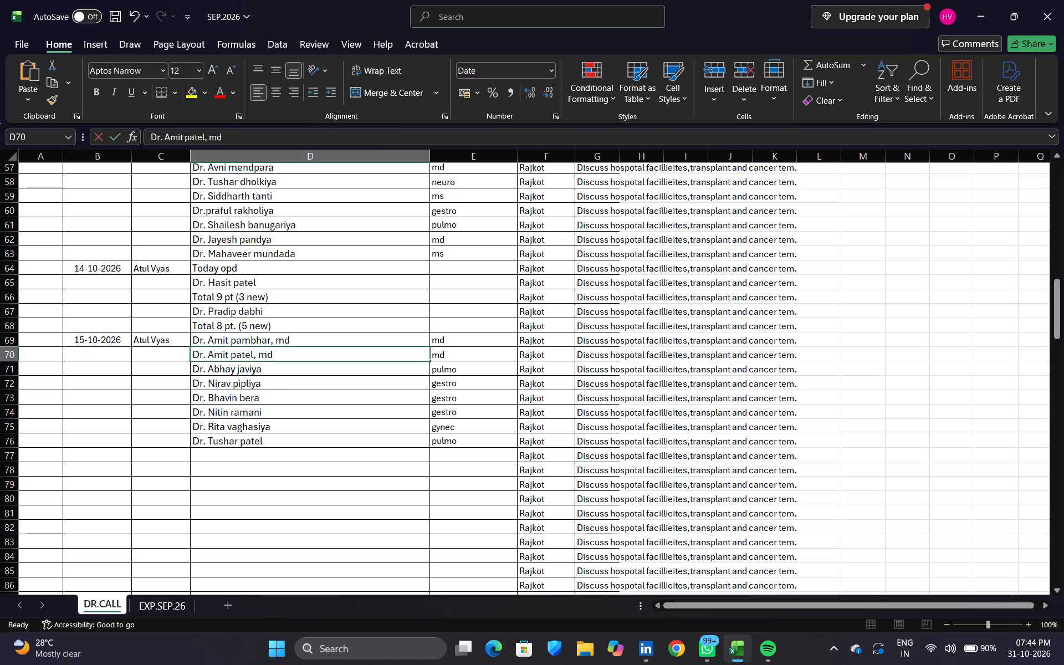
pyautogui.press('BackSpace')
pyautogui.press('BackSpace')
pyautogui.press('BackSpace')
pyautogui.press('BackSpace')
pyautogui.doubleClick(388, 343)
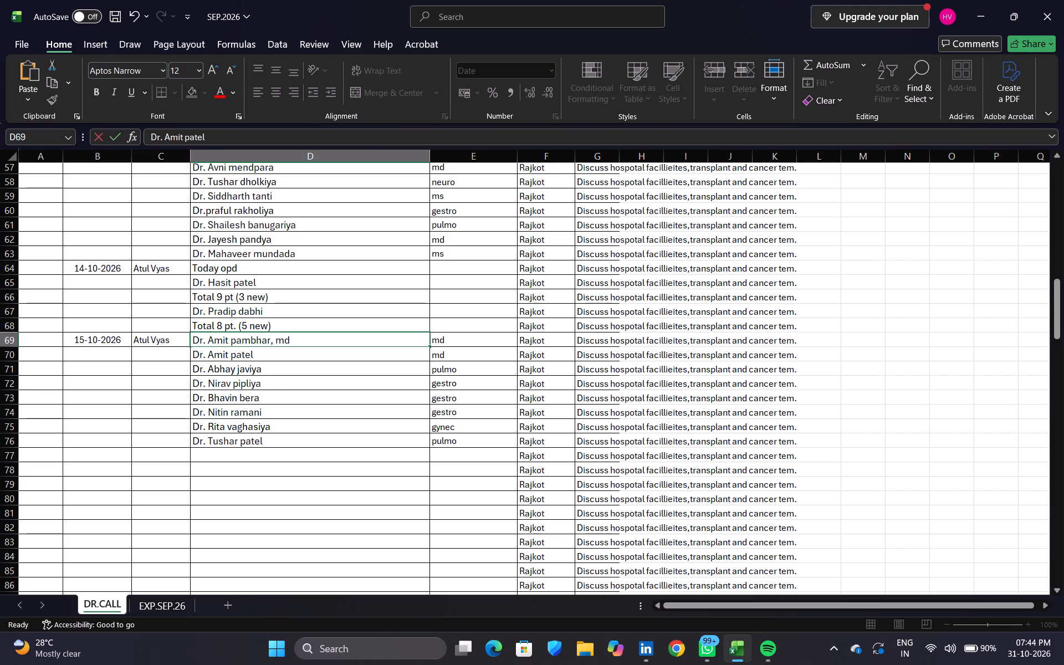
pyautogui.press('BackSpace')
pyautogui.press('BackSpace')
pyautogui.press('BackSpace')
pyautogui.press('BackSpace')
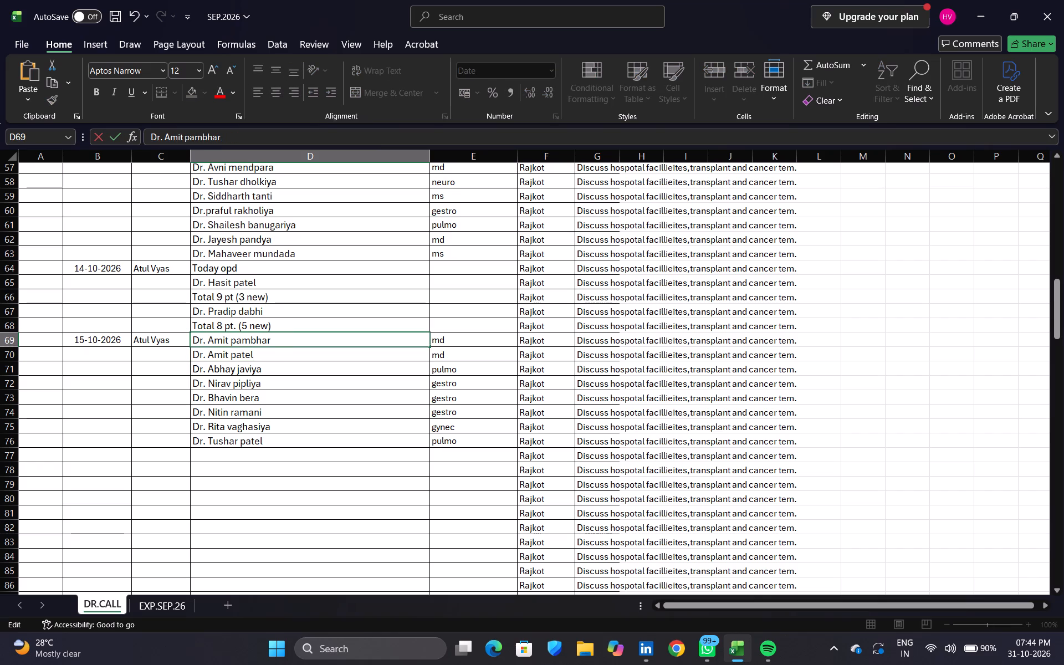
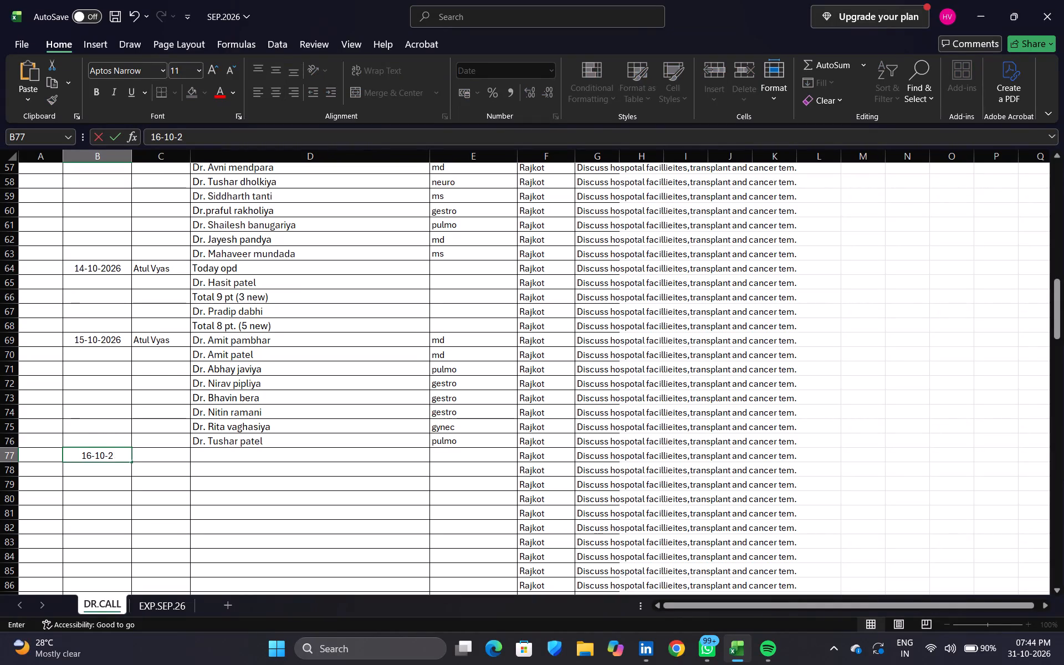
# Finish the date 16-10-2026 in cell B77 and enter the same representative's name as the earlier dated rows in C77.
pyautogui.press('Right')
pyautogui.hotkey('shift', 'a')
pyautogui.press('Tab')
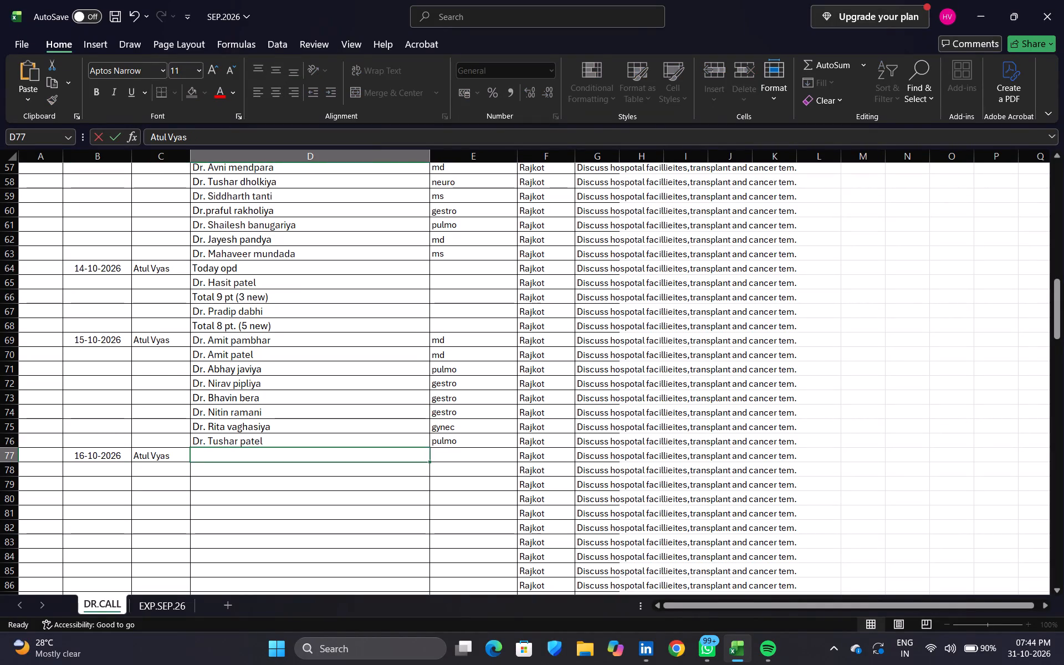
# Paste the copied list of eight doctors into column D, starting at D77 on the 16-10-2026 row.
pyautogui.hotkey('ctrl', 'v')
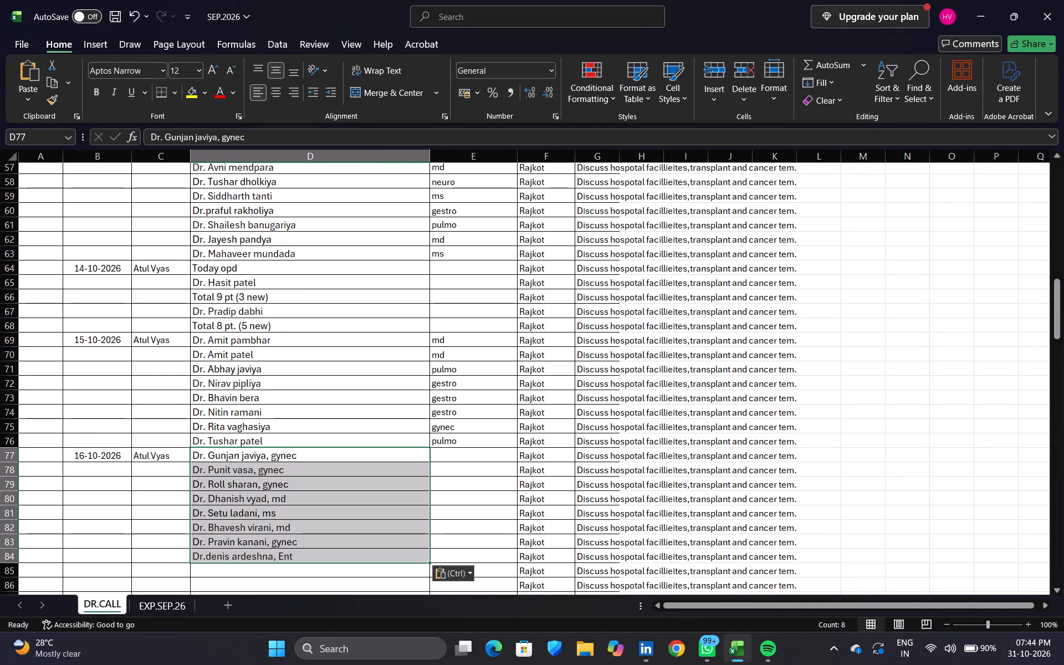
# Fill the specialties beside the first three 16-10-2026 doctors with gynec in E77, E78 and E79, with E78 not bold.
pyautogui.click(433, 459)
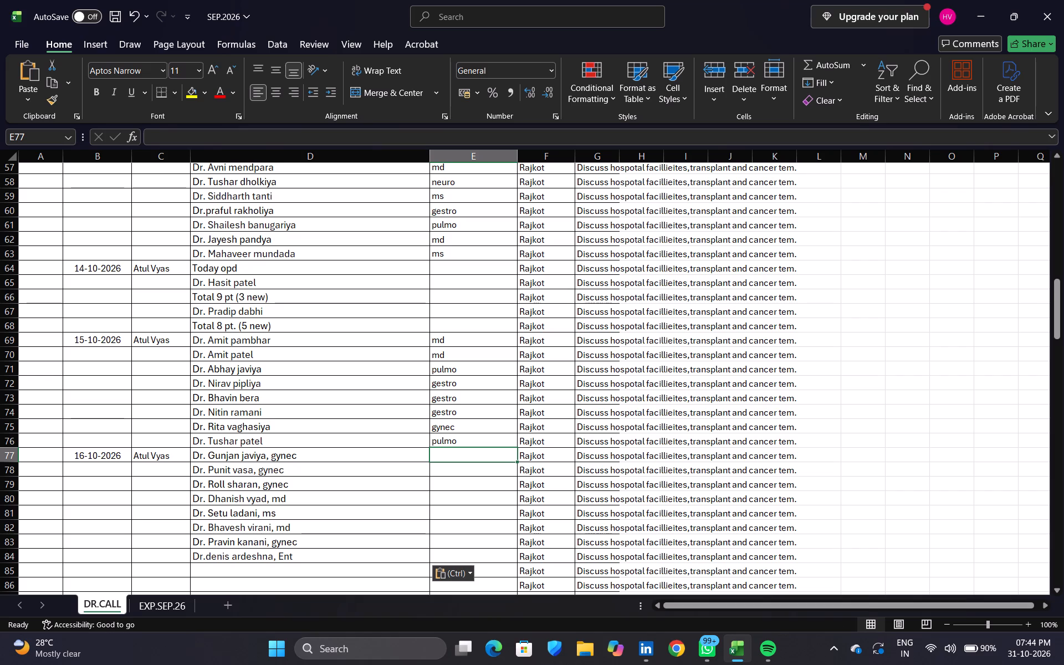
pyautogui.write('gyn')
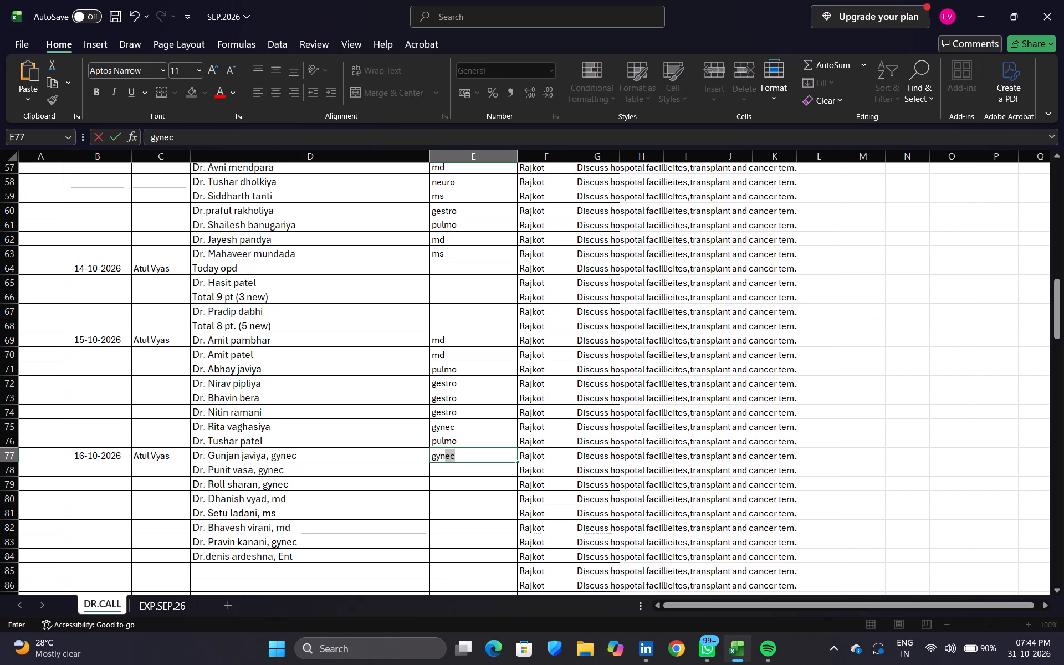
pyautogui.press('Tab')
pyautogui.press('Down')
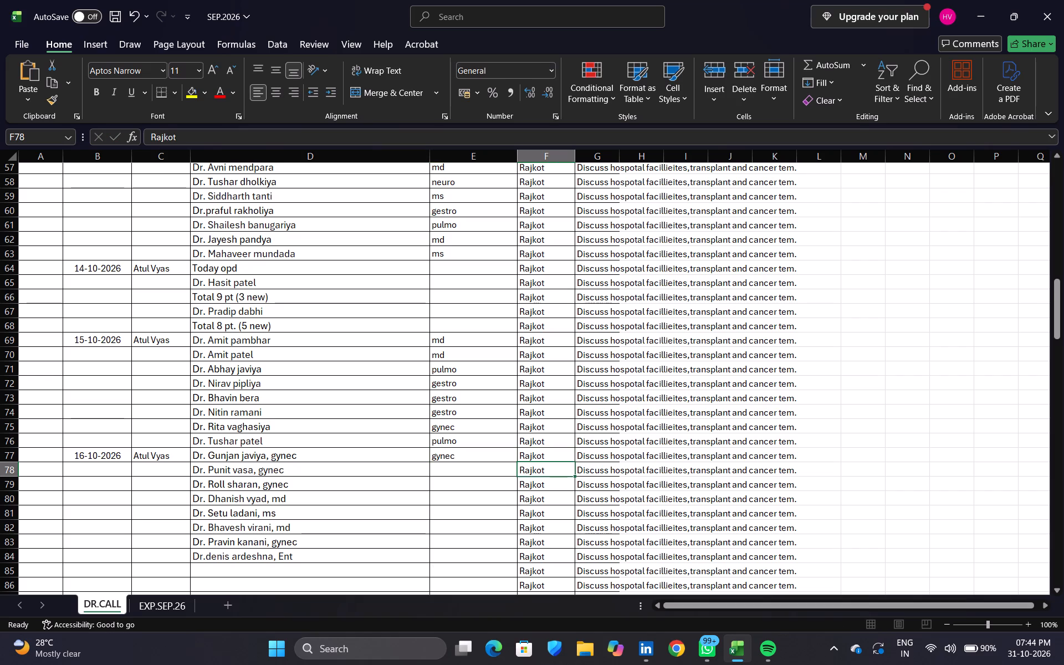
pyautogui.click(448, 476)
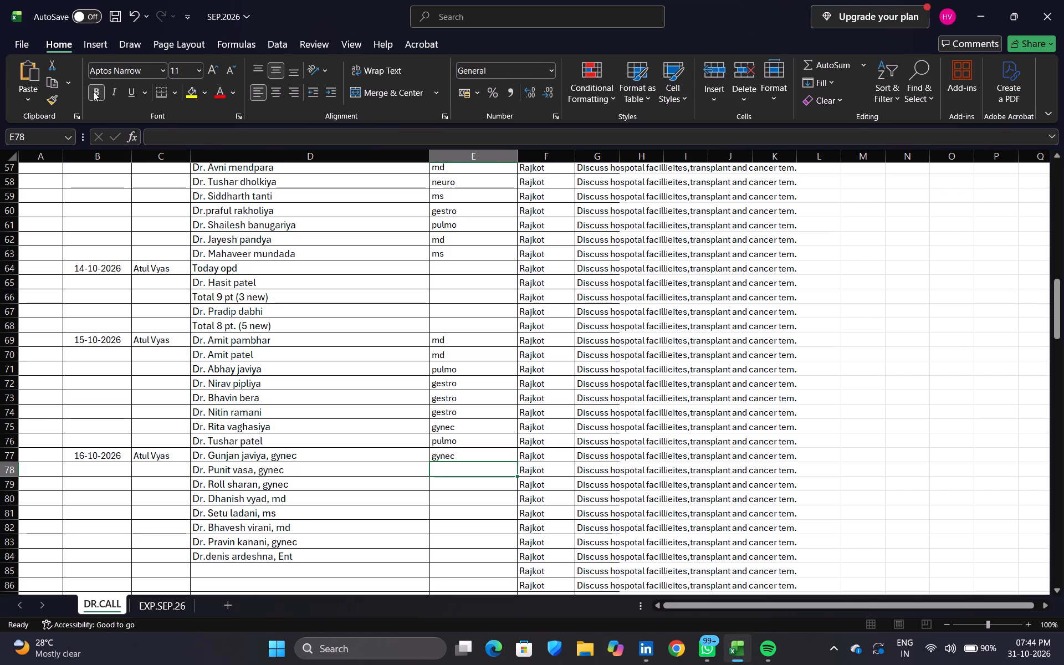
pyautogui.click(93, 91)
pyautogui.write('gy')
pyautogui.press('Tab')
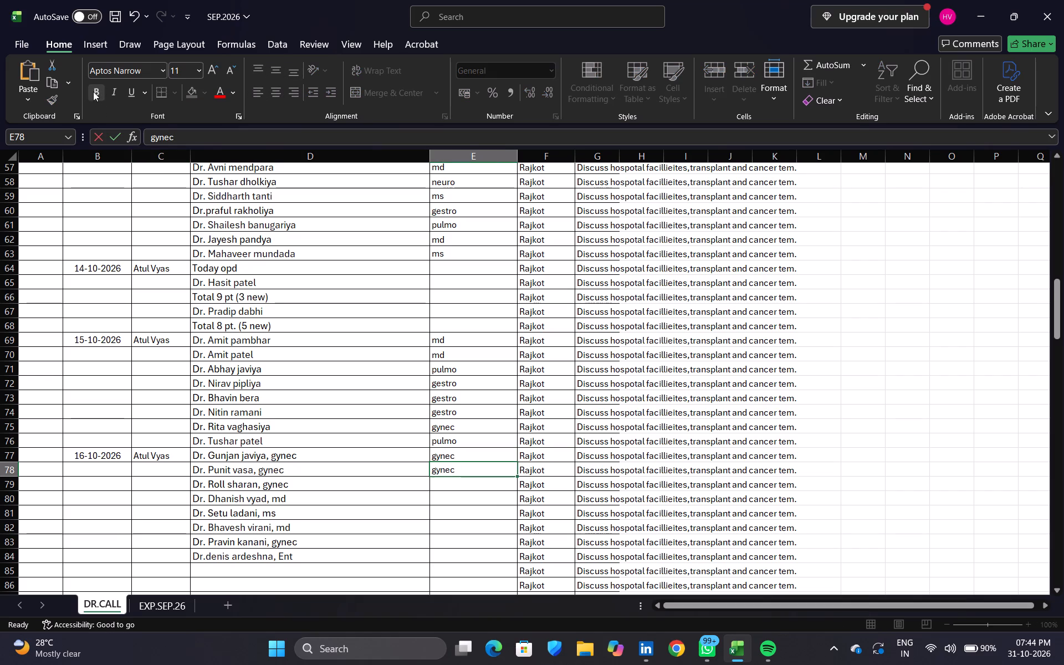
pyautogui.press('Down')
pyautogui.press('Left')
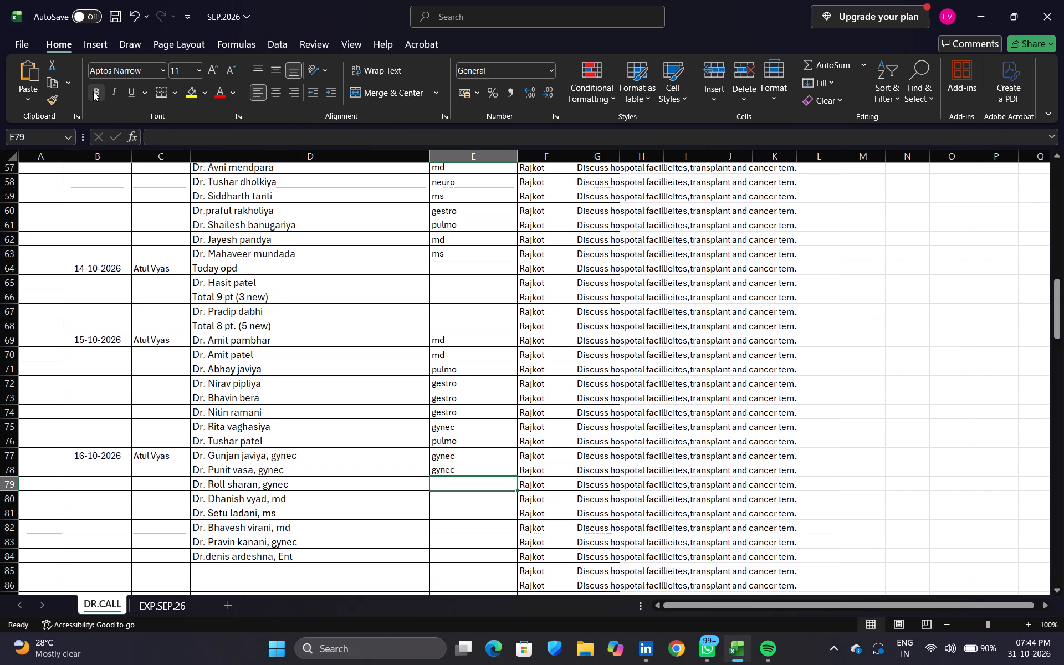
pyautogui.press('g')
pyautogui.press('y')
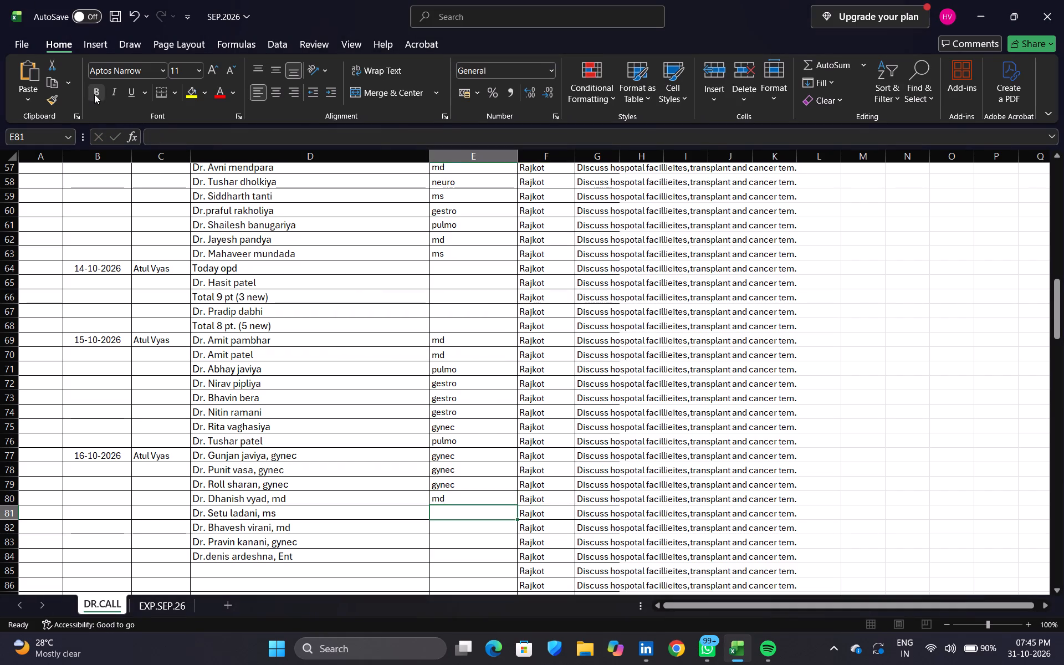
pyautogui.write('ms')
pyautogui.press('Down')
pyautogui.click(94, 94)
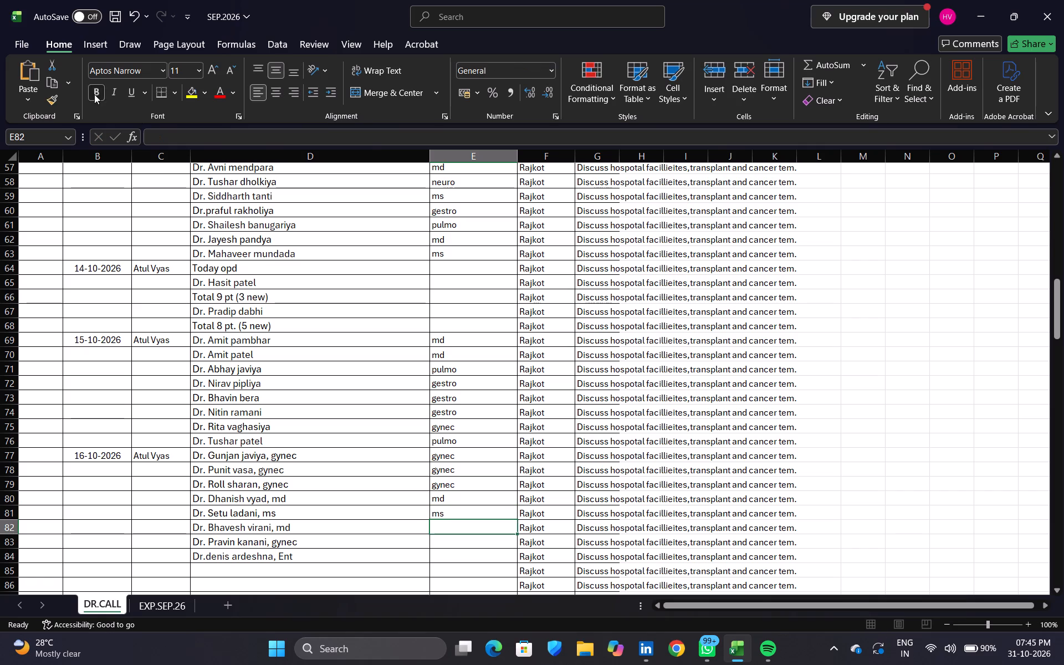
pyautogui.write('md')
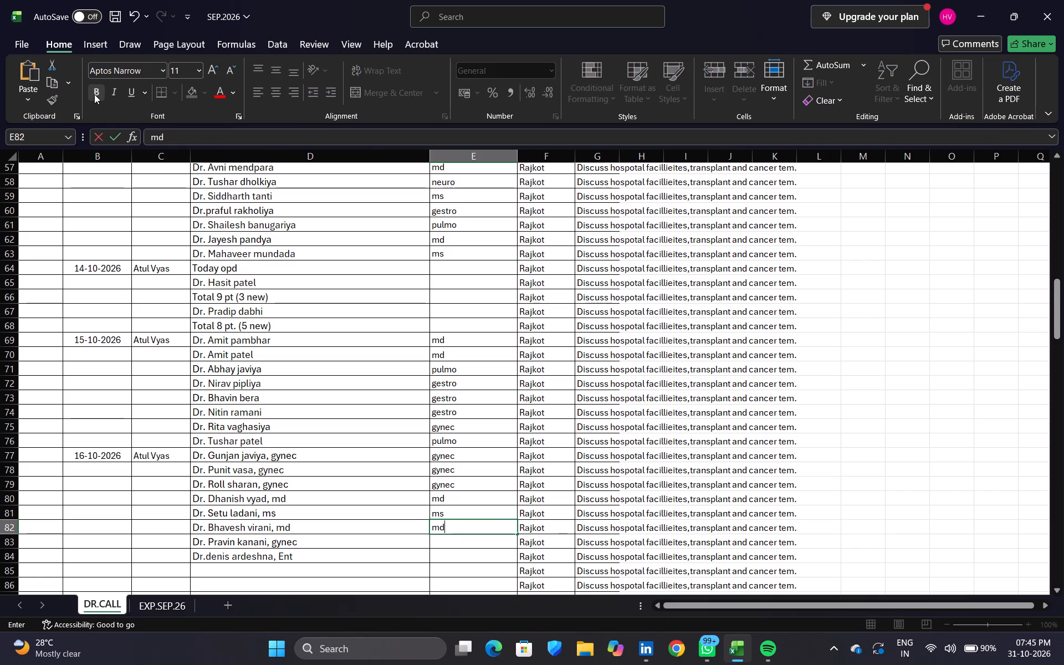
pyautogui.press('Down')
pyautogui.write('gy')
pyautogui.press('Tab')
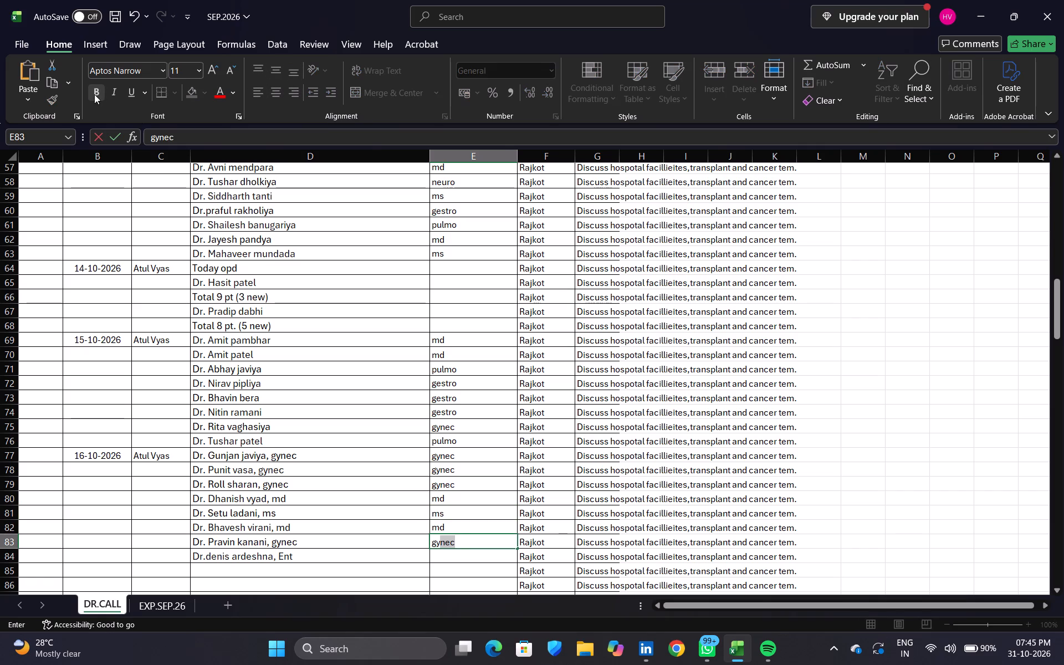
pyautogui.press('Down')
pyautogui.press('Left')
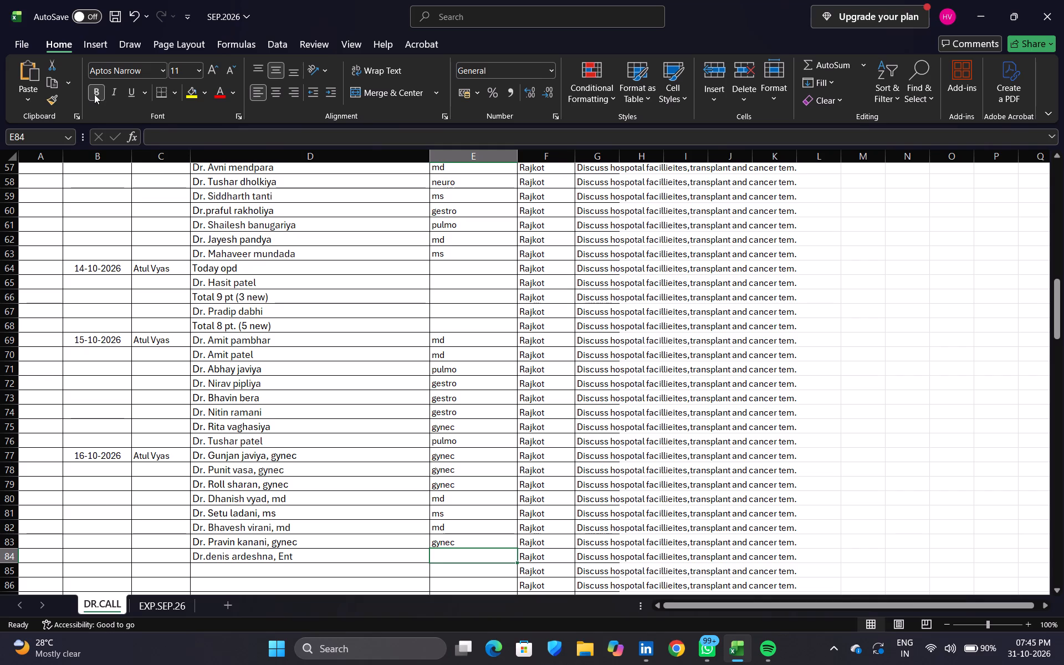
pyautogui.click(94, 94)
pyautogui.write('ent')
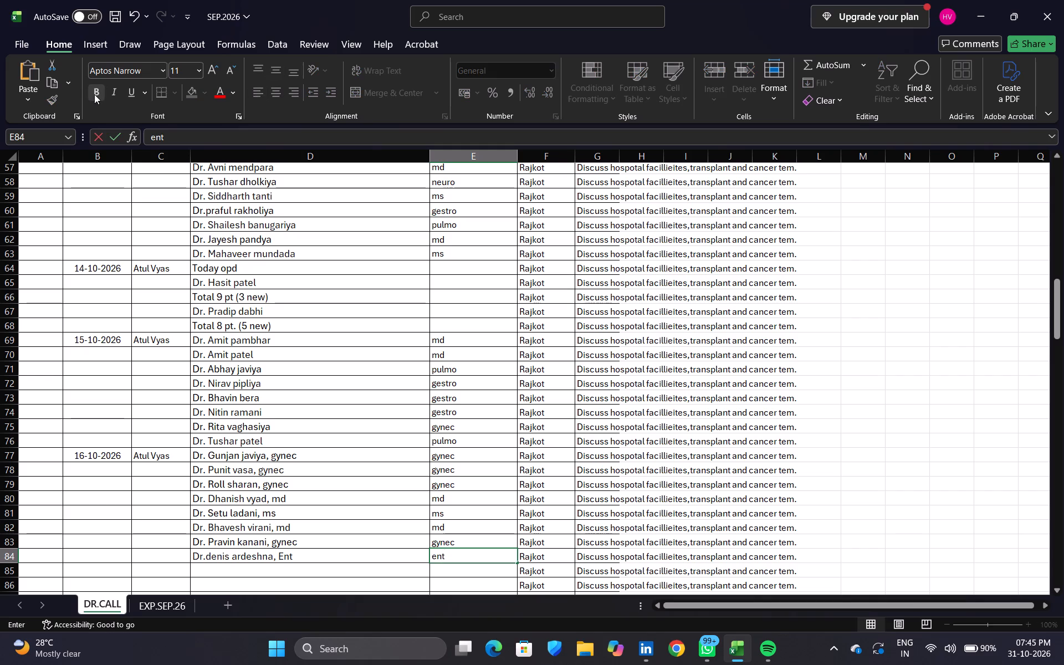
# Remove the trailing ", gynec" from the doctor's name in D77 on the 16-10-2026 row.
pyautogui.doubleClick(318, 457)
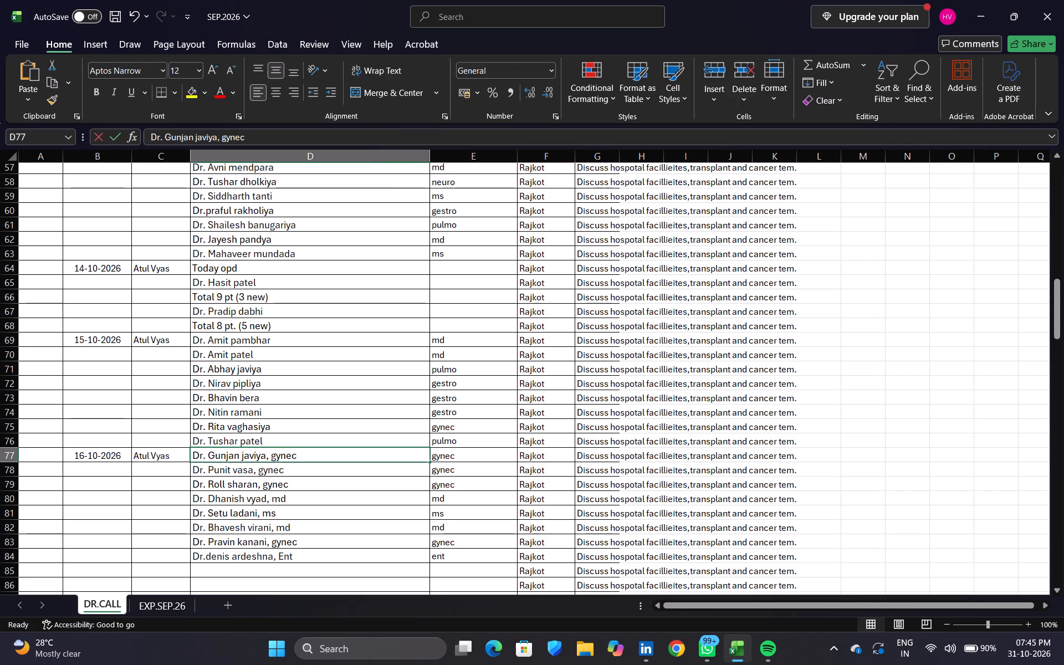
pyautogui.press(']')
pyautogui.press('BackSpace')
pyautogui.press('BackSpace')
pyautogui.press('BackSpace')
pyautogui.press('BackSpace')
pyautogui.press('BackSpace')
pyautogui.press('BackSpace')
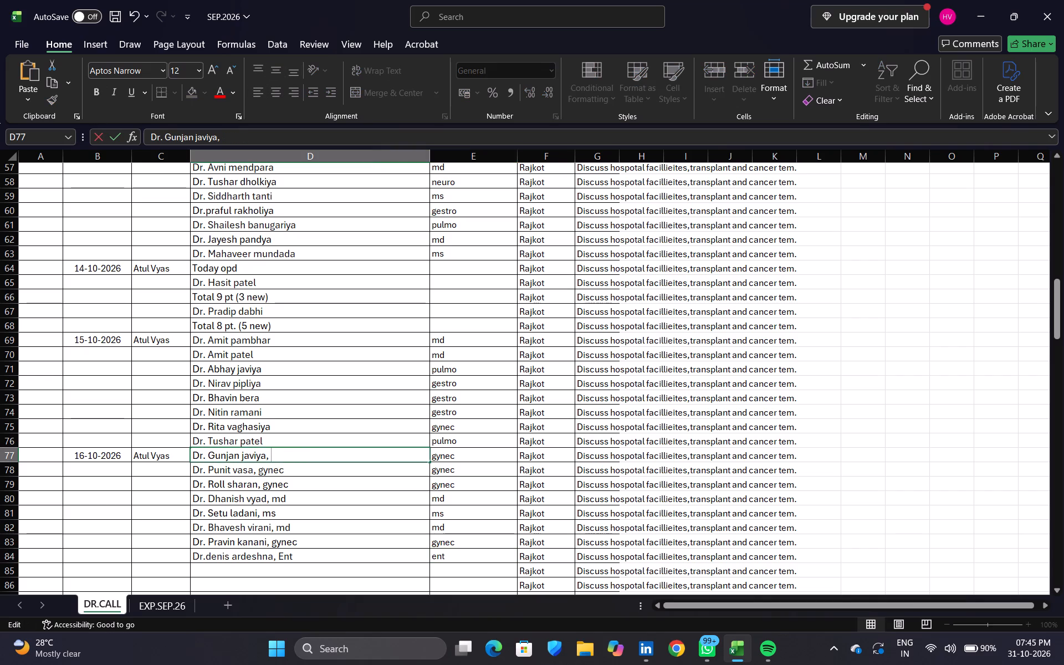
pyautogui.press('BackSpace')
pyautogui.press('BackSpace')
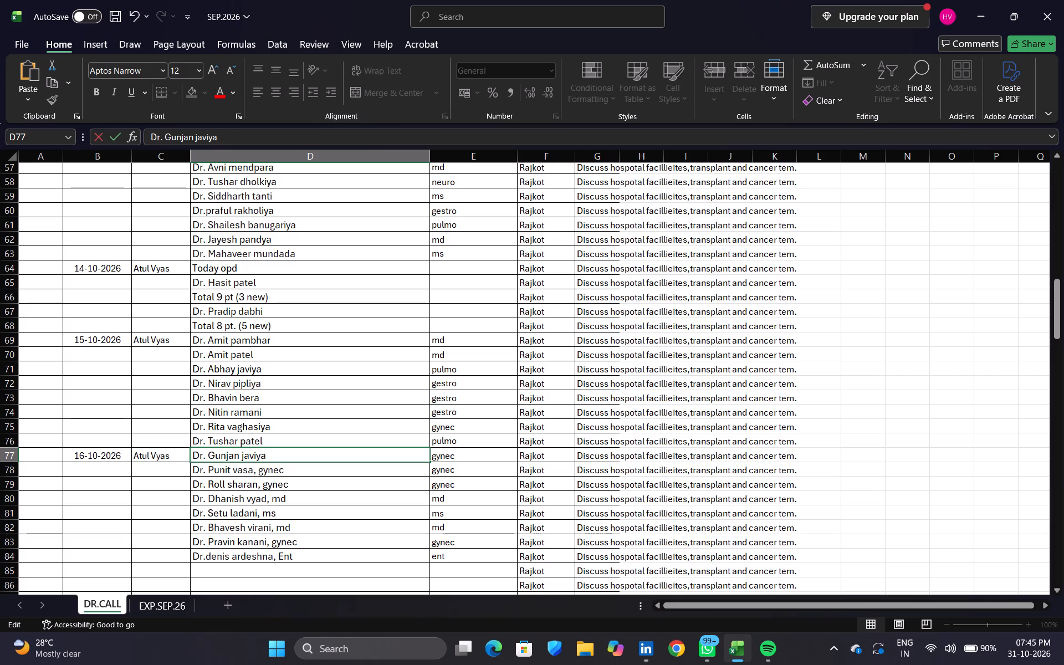
# Remove the trailing ", gynec" from the doctors' names in D78 and D79.
pyautogui.doubleClick(355, 469)
pyautogui.press('BackSpace')
pyautogui.press('BackSpace')
pyautogui.press('BackSpace')
pyautogui.press('BackSpace')
pyautogui.press('BackSpace')
pyautogui.press('BackSpace')
pyautogui.press('BackSpace')
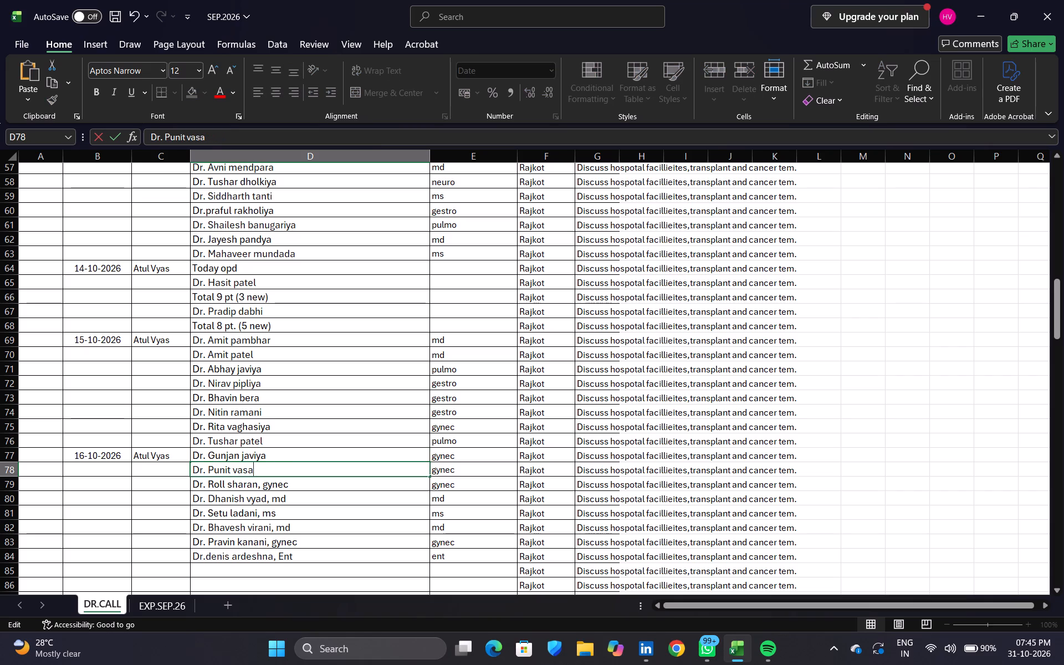
pyautogui.doubleClick(366, 487)
pyautogui.press('BackSpace')
pyautogui.press('BackSpace')
pyautogui.press('BackSpace')
pyautogui.press('BackSpace')
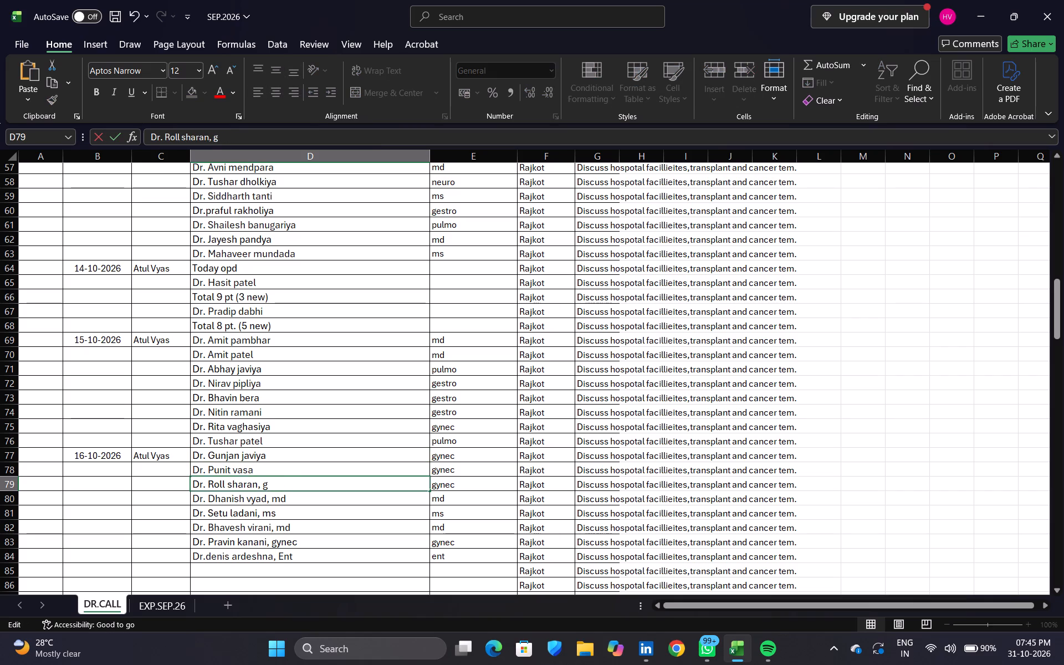
pyautogui.press('BackSpace')
pyautogui.press('BackSpace')
pyautogui.press('BackSpace')
# Strip the trailing specialty and comma from the names in D80 to D82: md, ms and md.
pyautogui.doubleClick(374, 501)
pyautogui.press('BackSpace')
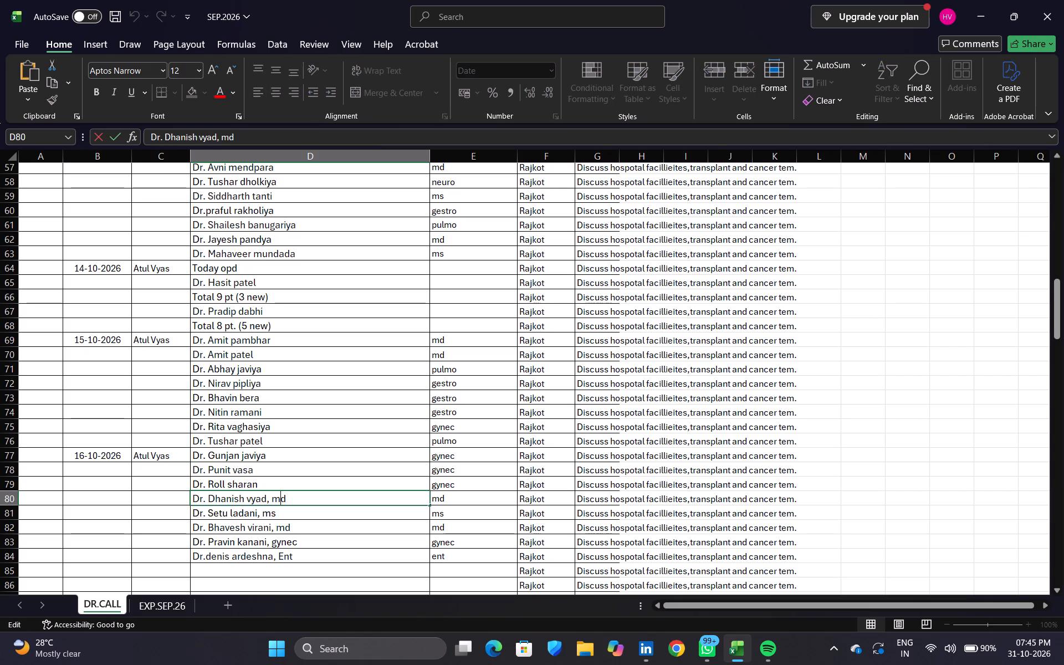
pyautogui.press('BackSpace')
pyautogui.press('BackSpace')
pyautogui.press('BackSpace')
pyautogui.doubleClick(380, 515)
pyautogui.press('BackSpace')
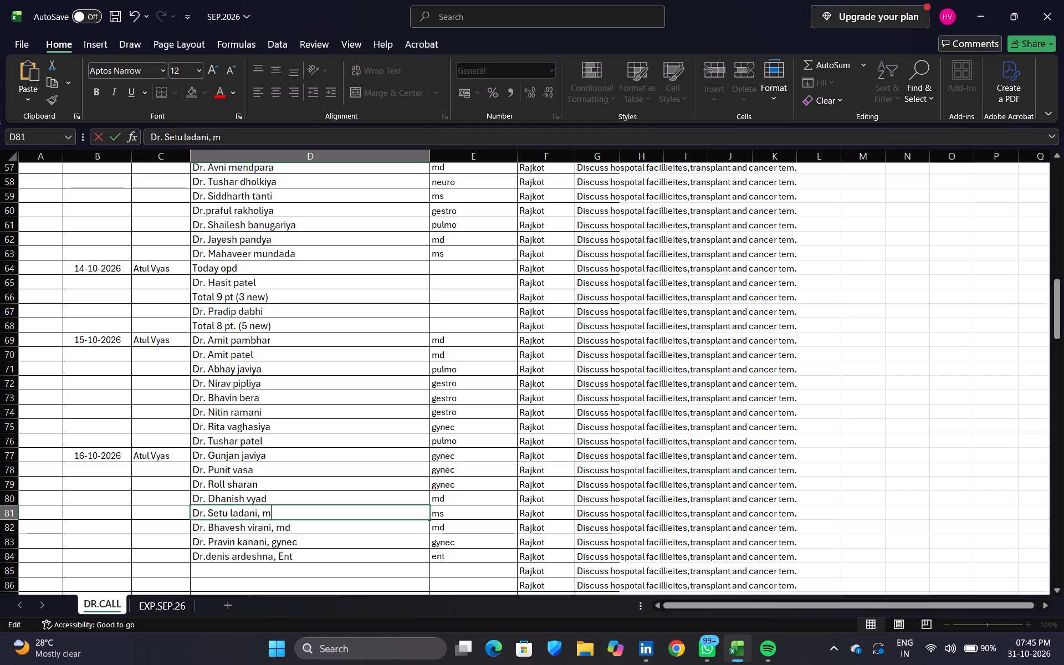
pyautogui.press('BackSpace')
pyautogui.press('BackSpace')
pyautogui.press('BackSpace')
pyautogui.doubleClick(388, 532)
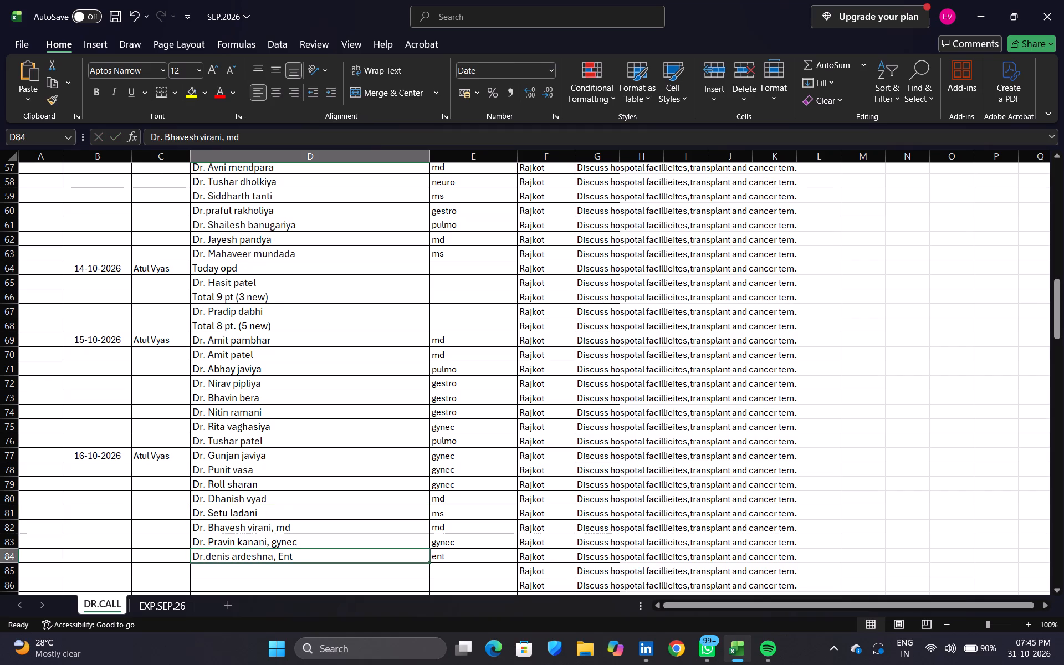
pyautogui.doubleClick(388, 528)
pyautogui.press('BackSpace')
pyautogui.press('BackSpace')
pyautogui.press('BackSpace')
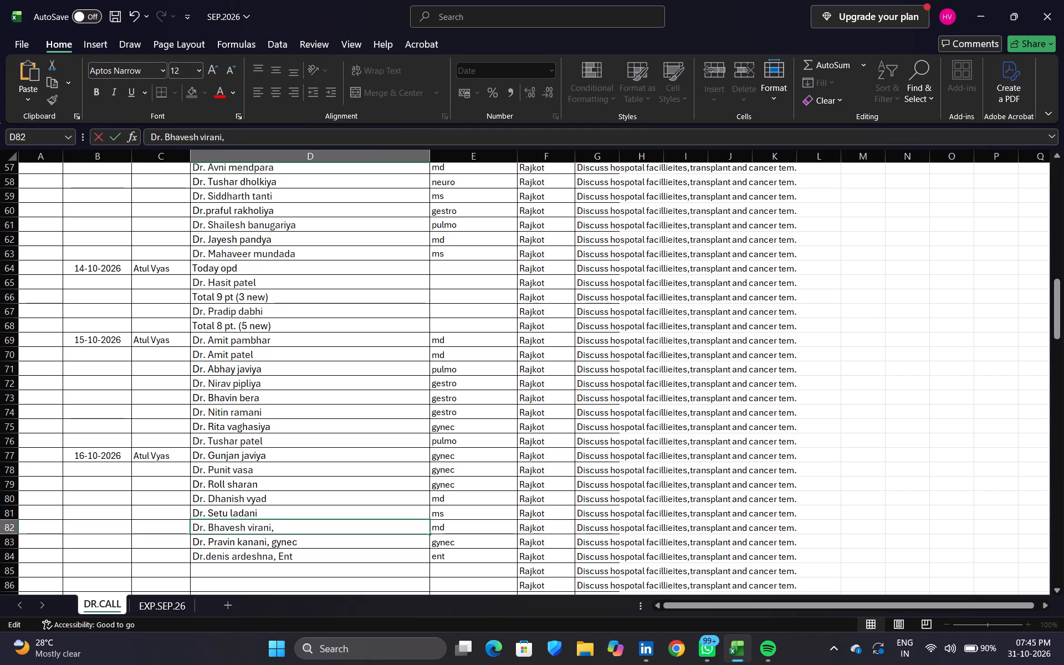
pyautogui.press('BackSpace')
# Remove ", gynec" from the doctor's name in D83 and ", Ent" from the name in D84.
pyautogui.doubleClick(402, 545)
pyautogui.press('BackSpace')
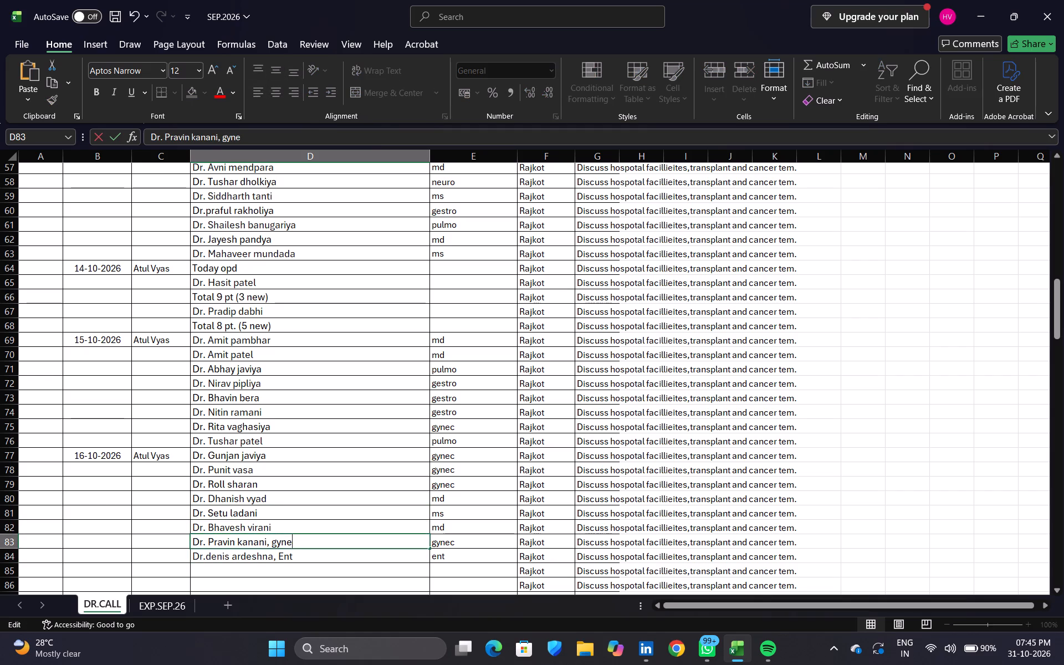
pyautogui.press('BackSpace')
pyautogui.press('BackSpace')
pyautogui.press('BackSpace')
pyautogui.press('BackSpace')
pyautogui.press('BackSpace')
pyautogui.press('BackSpace')
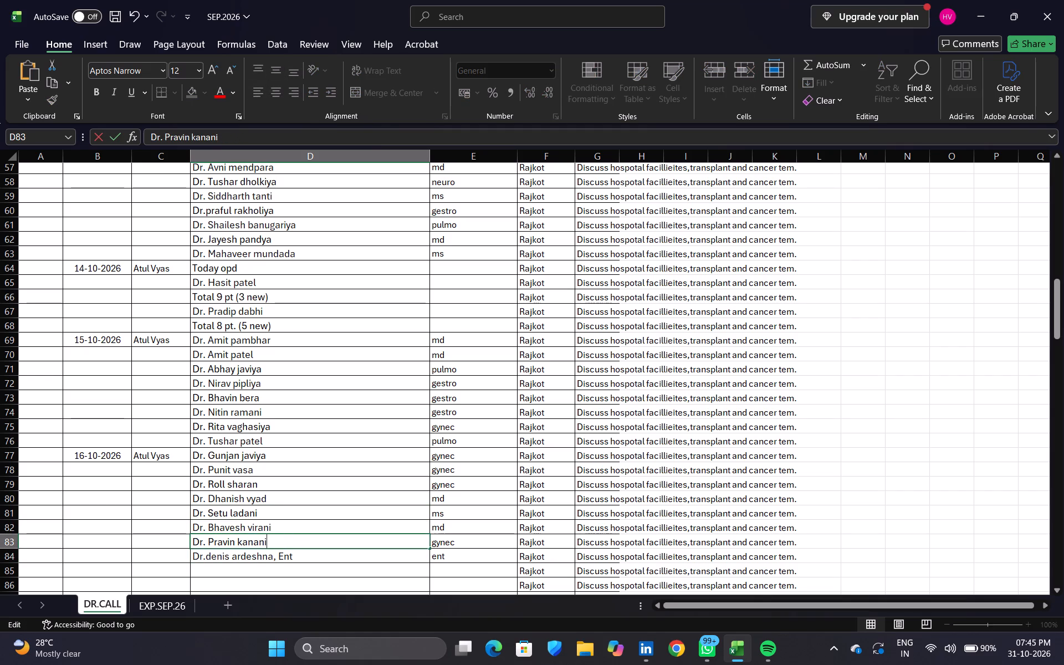
pyautogui.doubleClick(406, 558)
pyautogui.press('BackSpace')
pyautogui.press('BackSpace')
pyautogui.press('BackSpace')
pyautogui.press('BackSpace')
pyautogui.press('BackSpace')
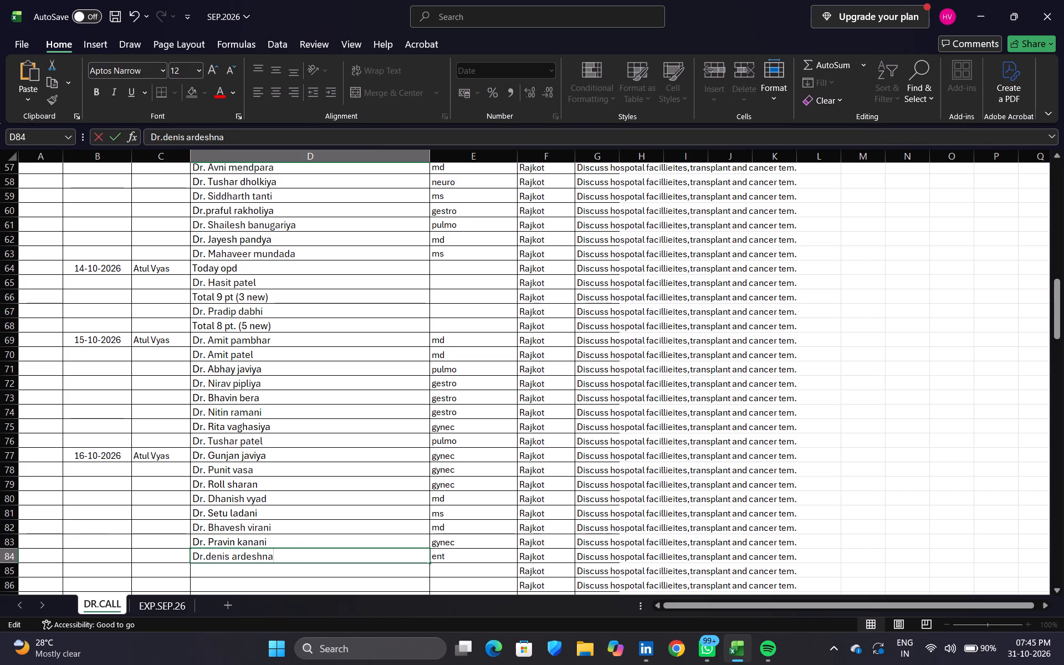
# Select the empty date cell B85, directly below the 16-10-2026 doctor list.
pyautogui.scroll(-2, 406, 558)
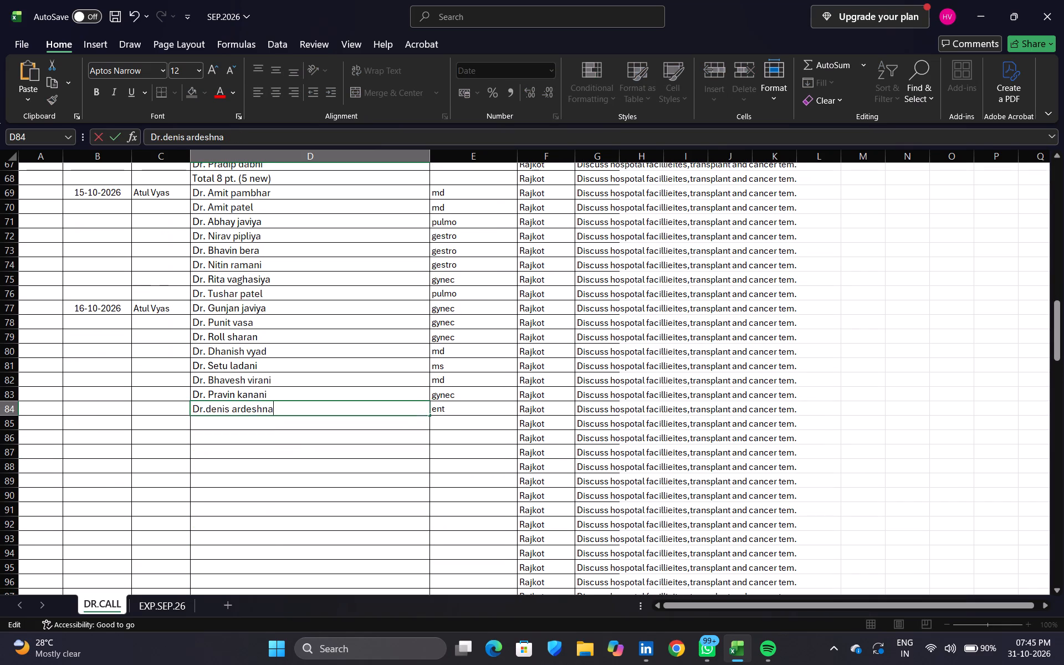
pyautogui.click(93, 420)
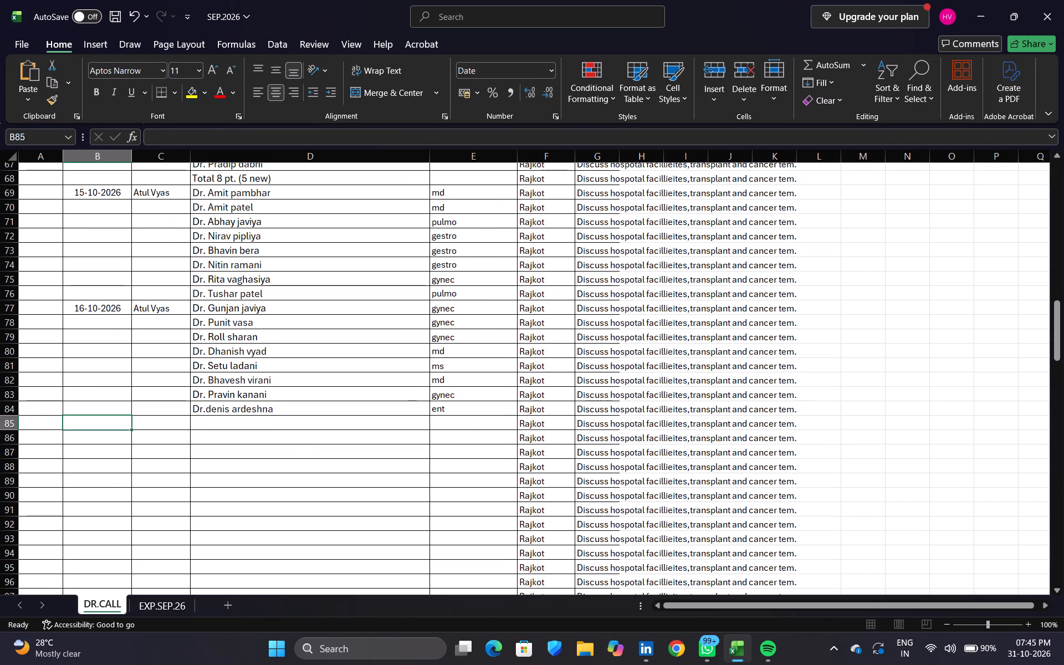
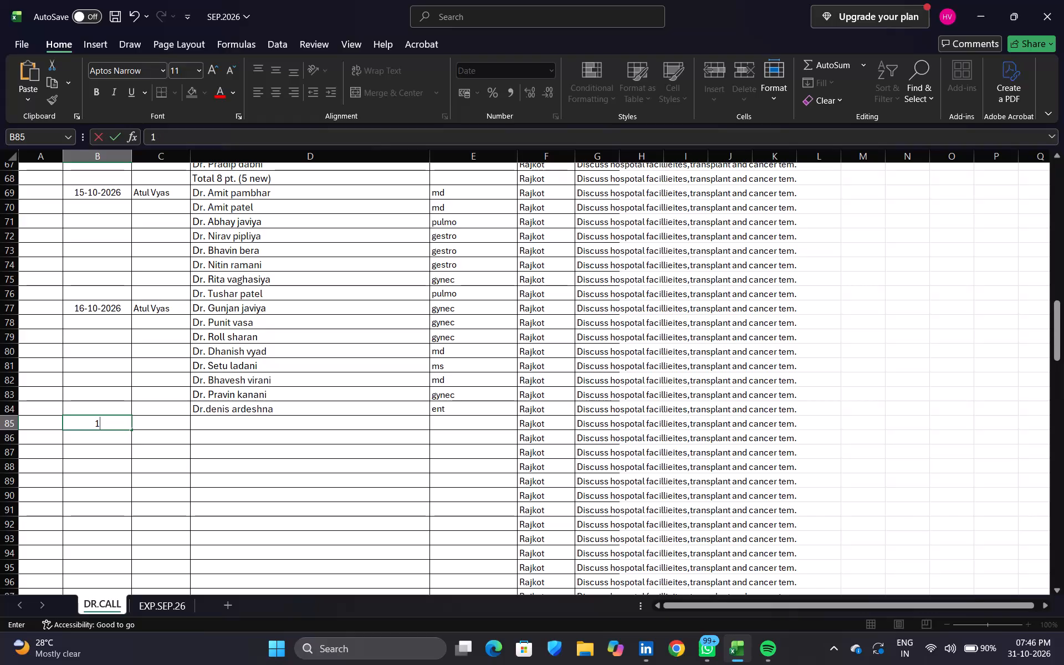
# Enter the date 18-10-2026 in B85 and the same person's name as in the earlier dated rows in C85.
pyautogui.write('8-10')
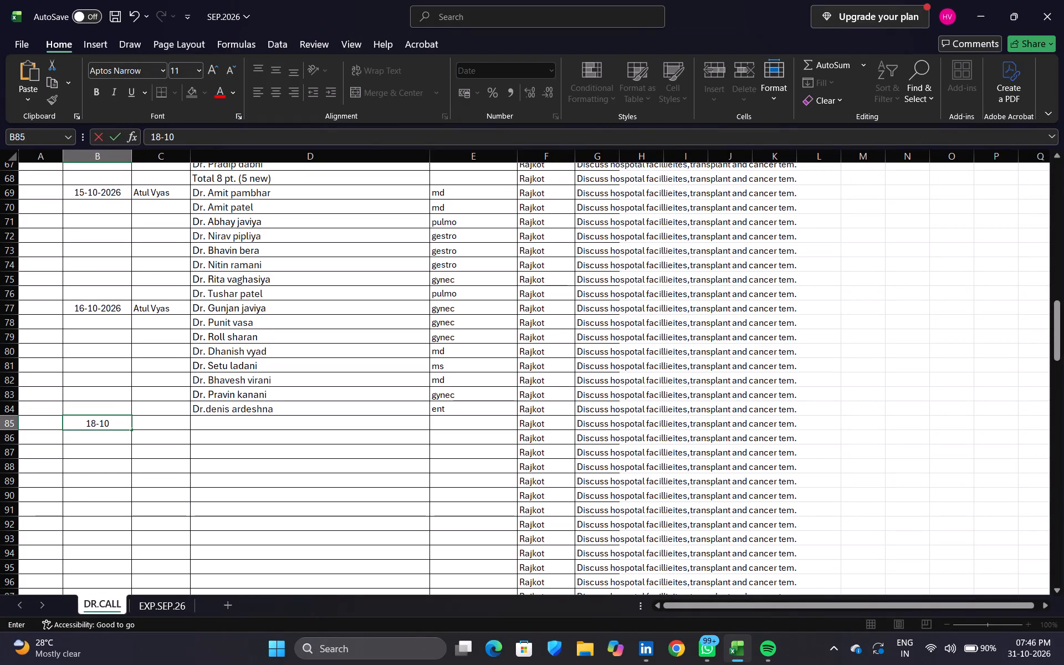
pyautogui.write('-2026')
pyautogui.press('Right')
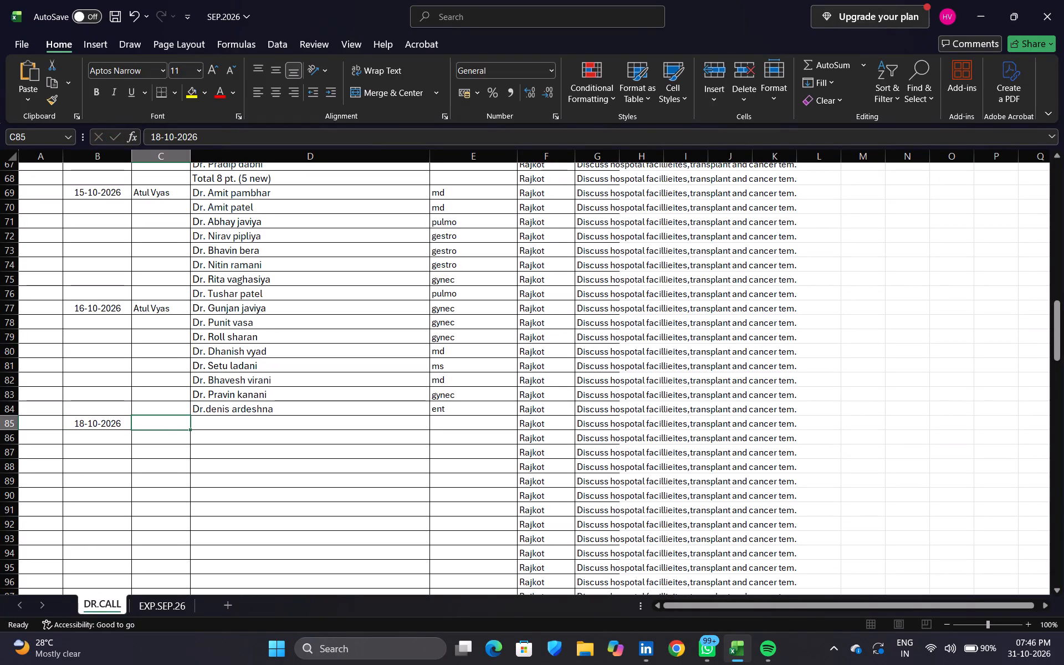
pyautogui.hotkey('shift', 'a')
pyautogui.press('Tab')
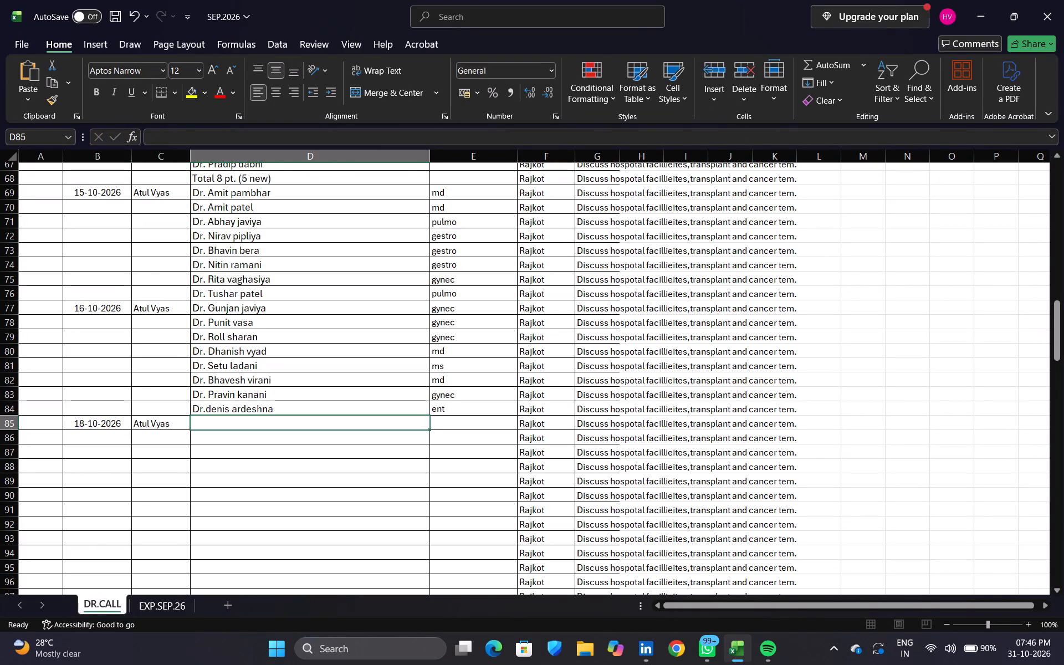
# Paste the copied list of eight doctors with their specialties into column D, starting at D85 beside the 18-10-2026 date.
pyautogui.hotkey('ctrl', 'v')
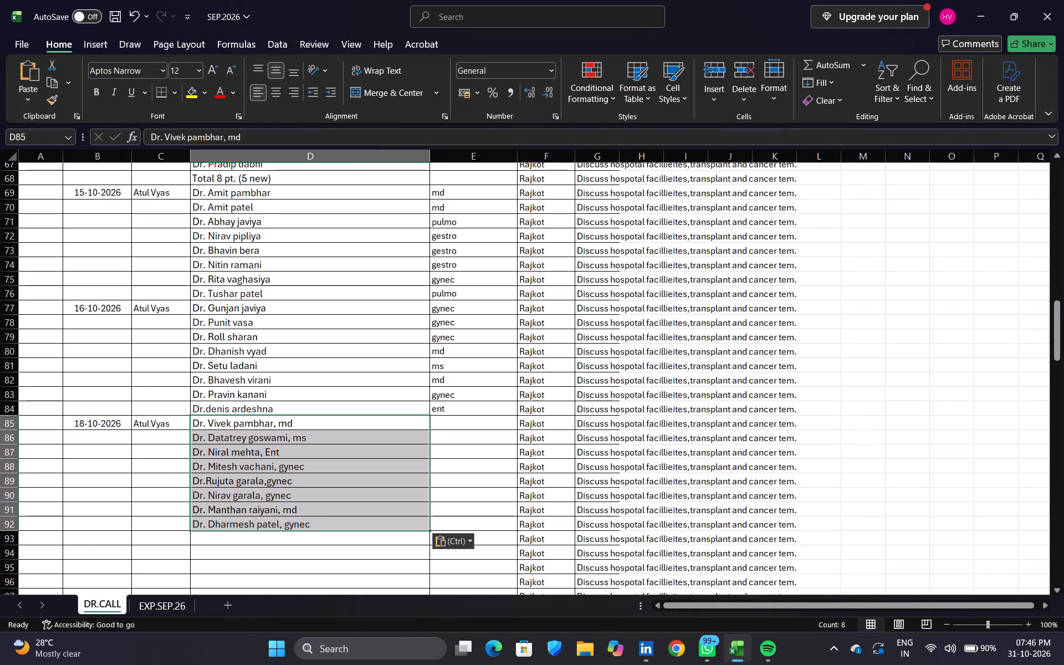
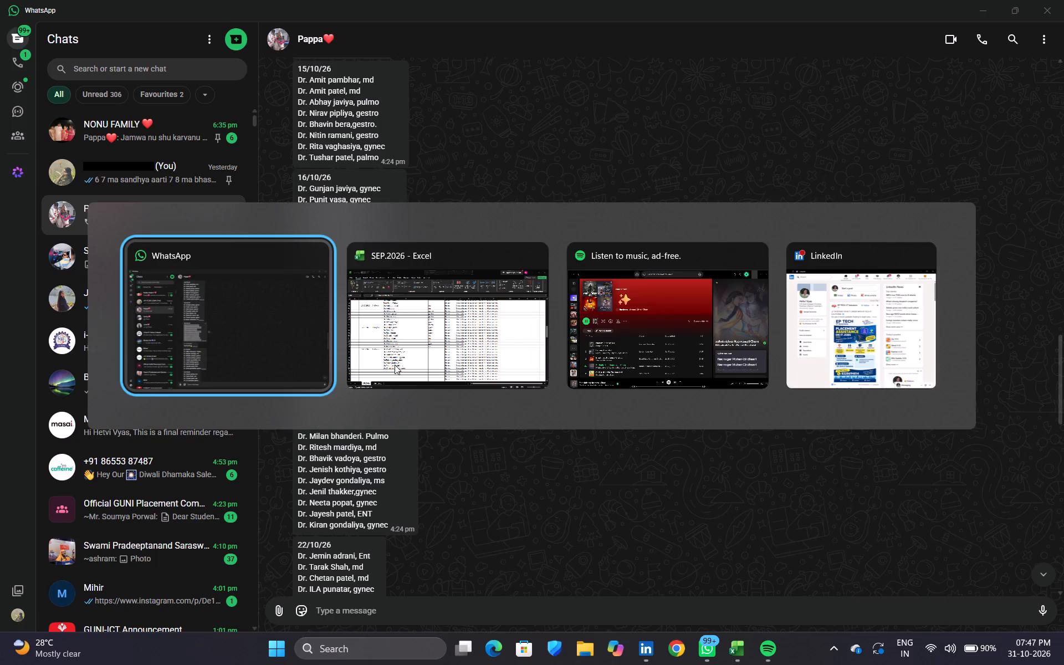
pyautogui.hotkey('alt', 'Tab')
pyautogui.click(88, 426)
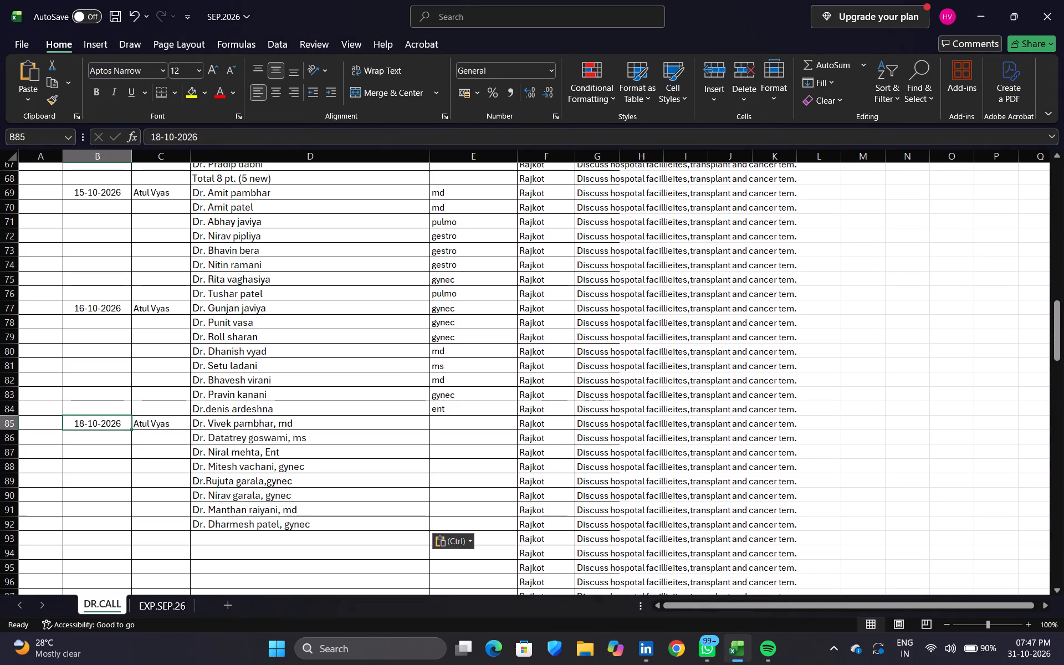
pyautogui.doubleClick(84, 425)
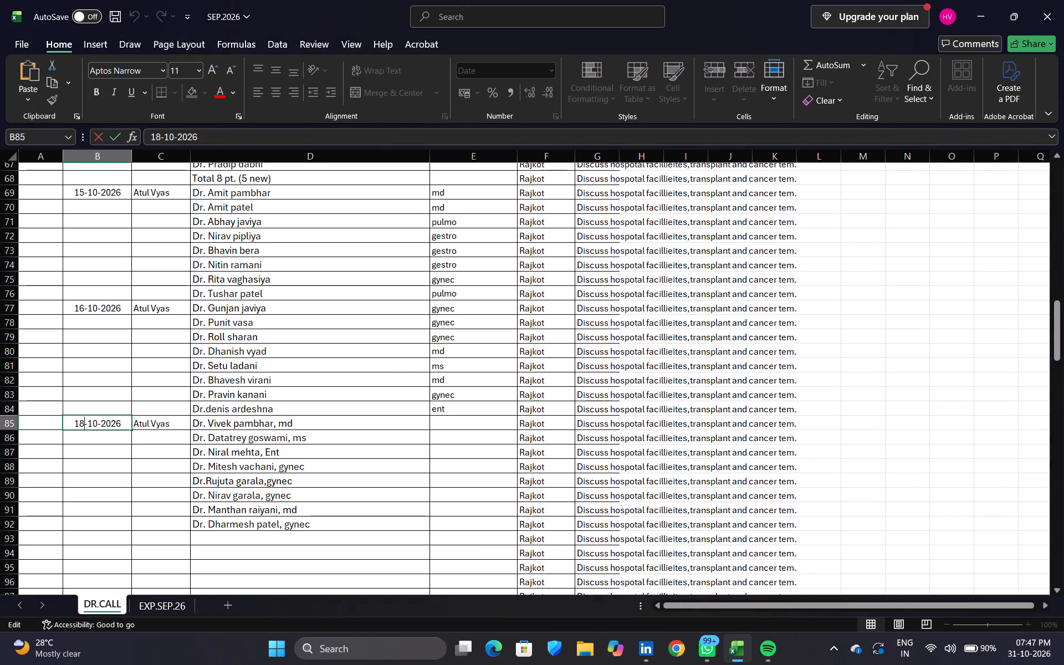
pyautogui.press('BackSpace')
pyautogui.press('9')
pyautogui.click(438, 425)
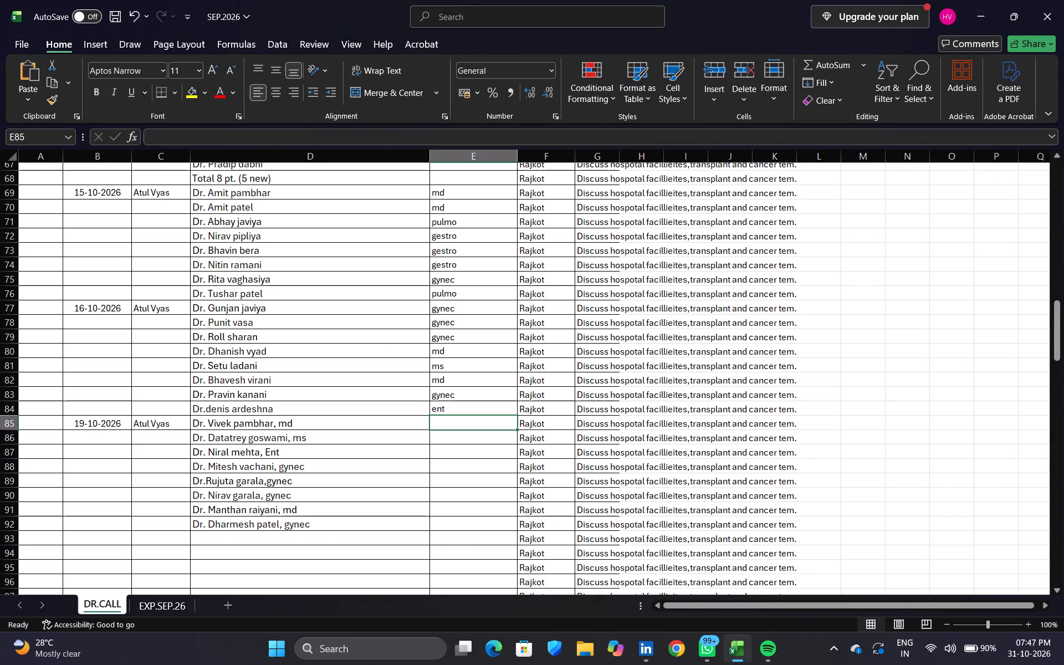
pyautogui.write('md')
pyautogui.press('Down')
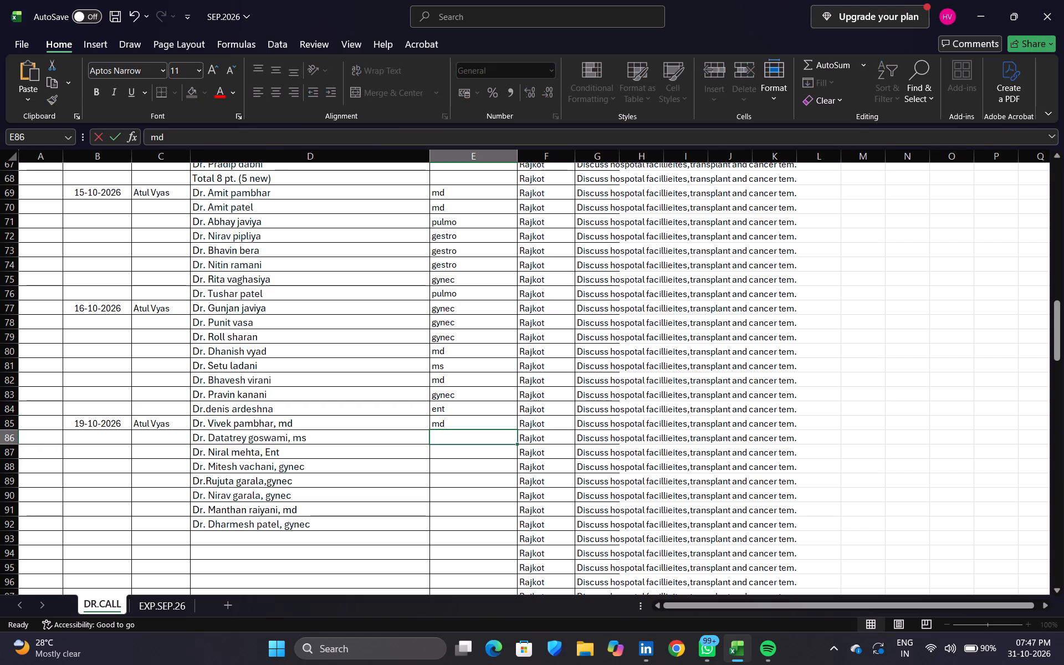
pyautogui.click(94, 97)
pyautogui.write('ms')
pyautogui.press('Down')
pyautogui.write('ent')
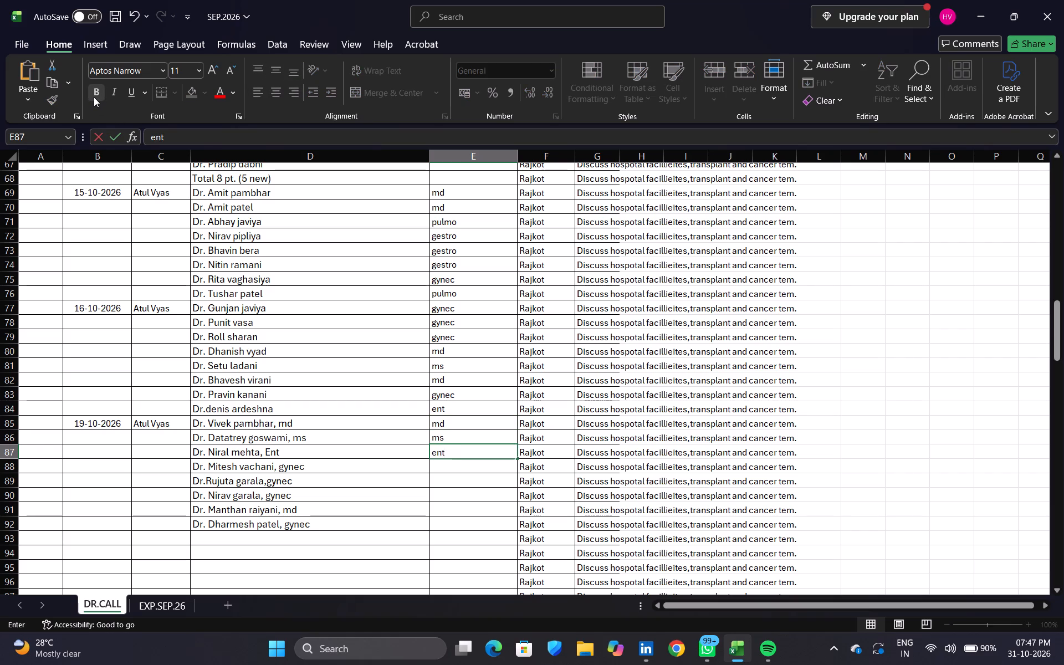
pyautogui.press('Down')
pyautogui.click(94, 97)
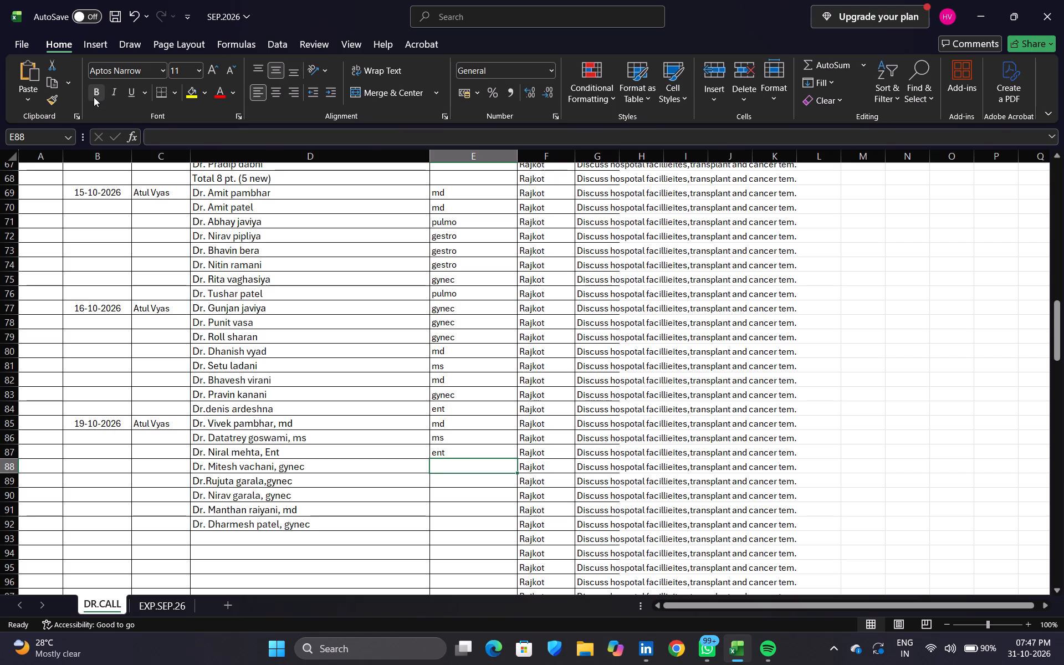
pyautogui.write('gyn')
pyautogui.press('Tab')
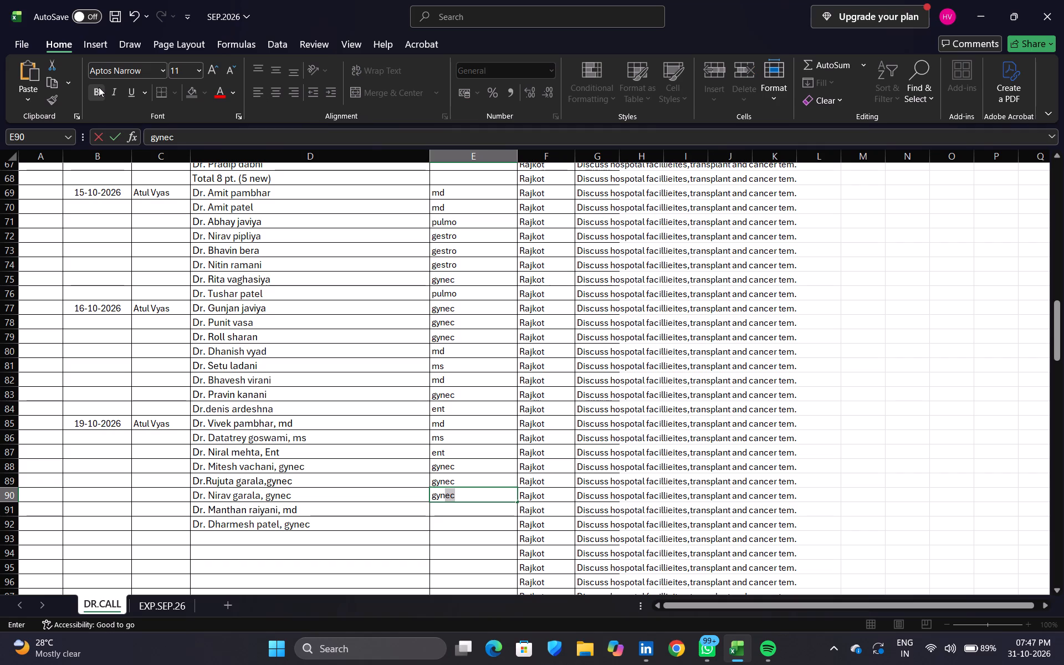
pyautogui.press('Tab')
# Enter the specialty md in E91 and gynec in E92 for the last two doctors of the list.
pyautogui.press('Down')
pyautogui.press('Left')
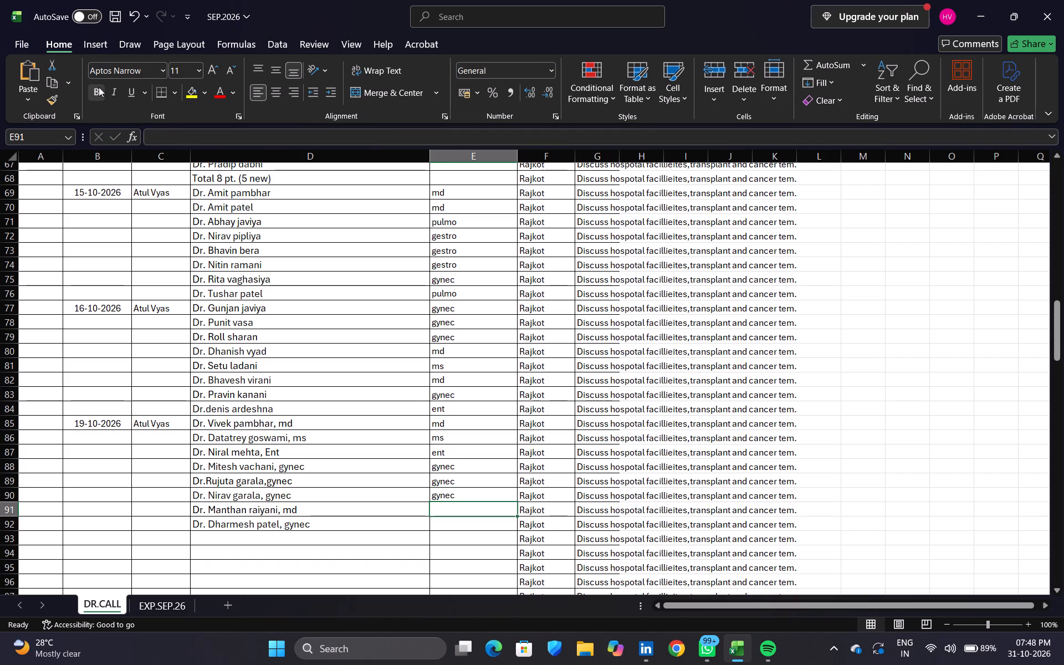
pyautogui.write('md')
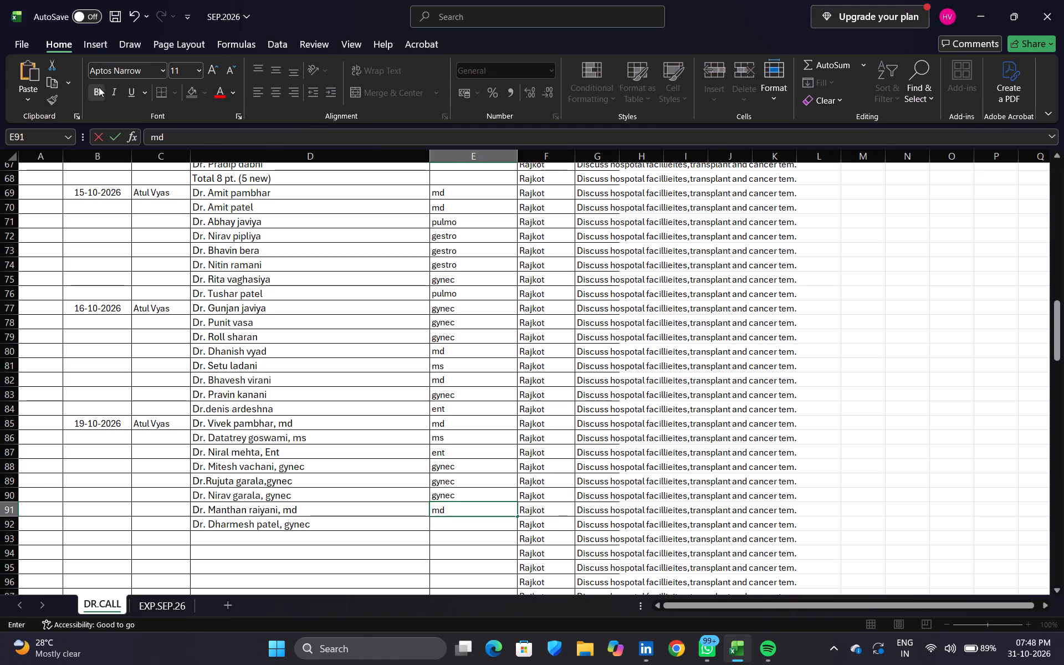
pyautogui.press('Down')
pyautogui.click(99, 87)
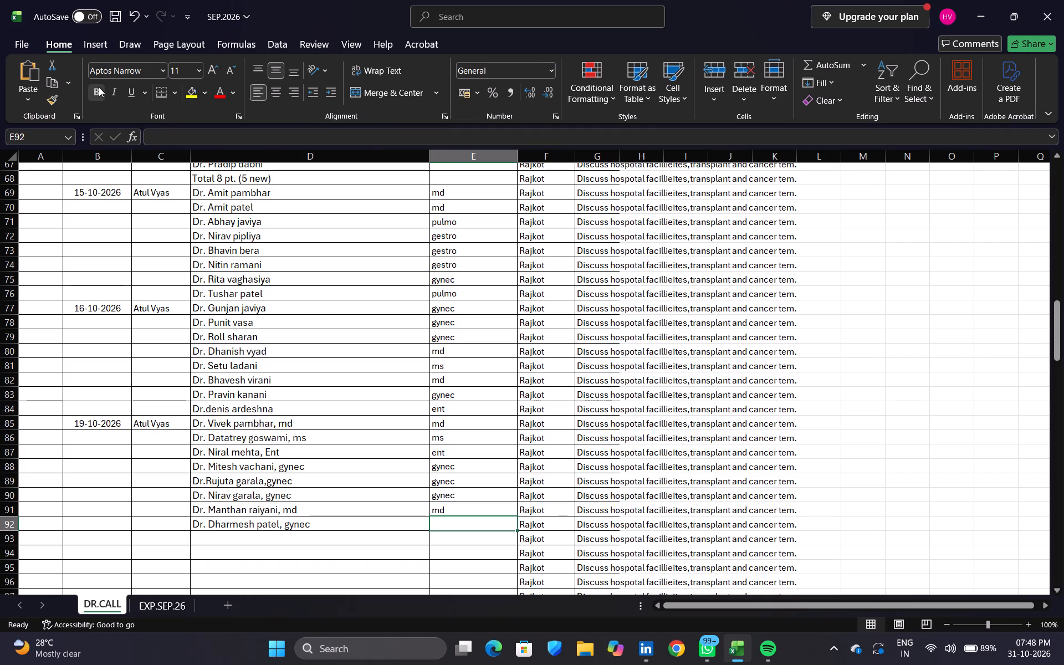
pyautogui.write('gyn')
pyautogui.press('Tab')
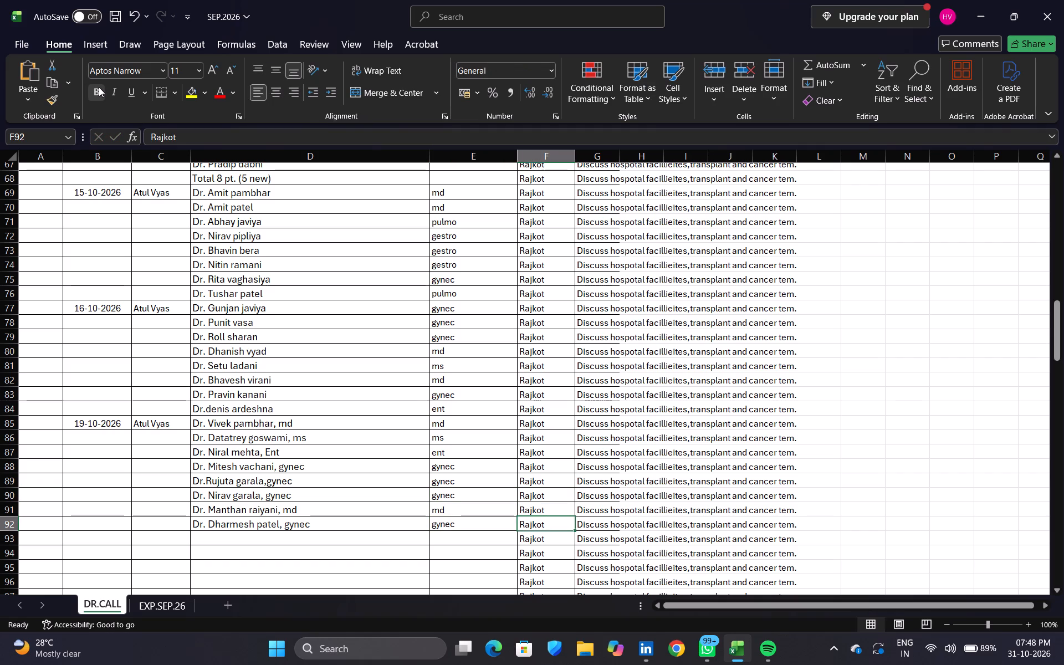
pyautogui.scroll(-3, 317, 300)
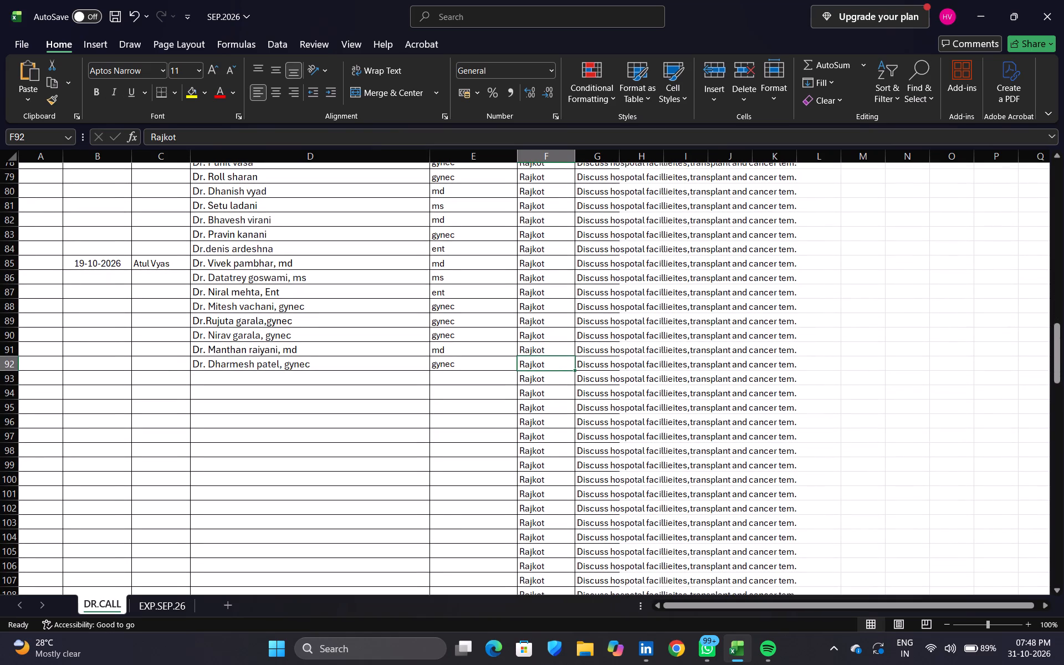
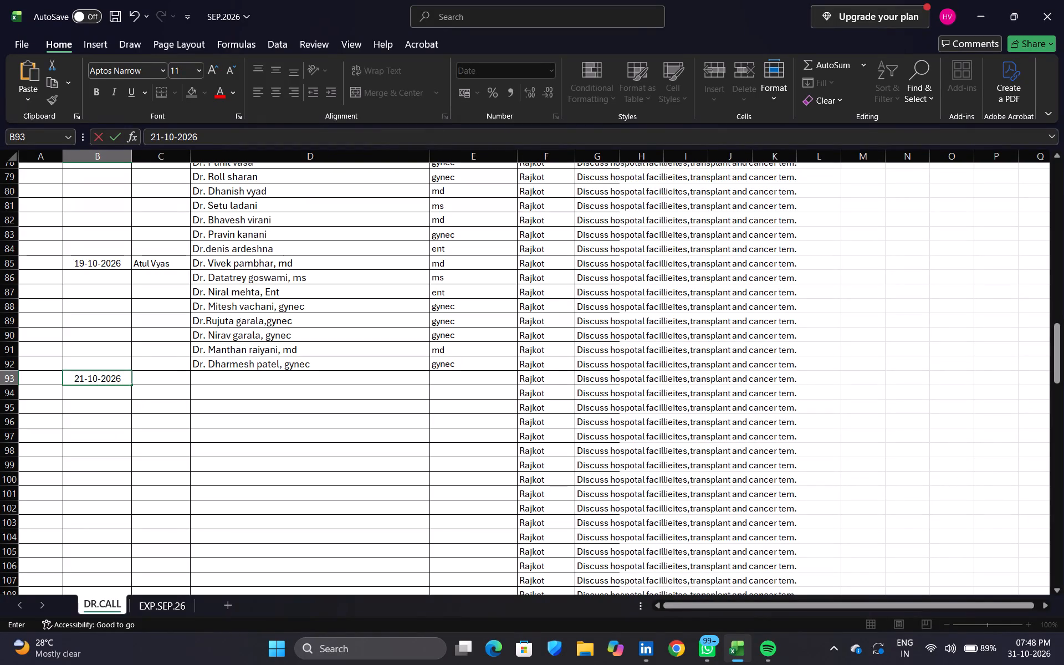
# Complete the 21-10-2026 entry in row 93 with the same representative as the 19-10-2026 list and paste the copied doctor list from D93 down.
pyautogui.press('Right')
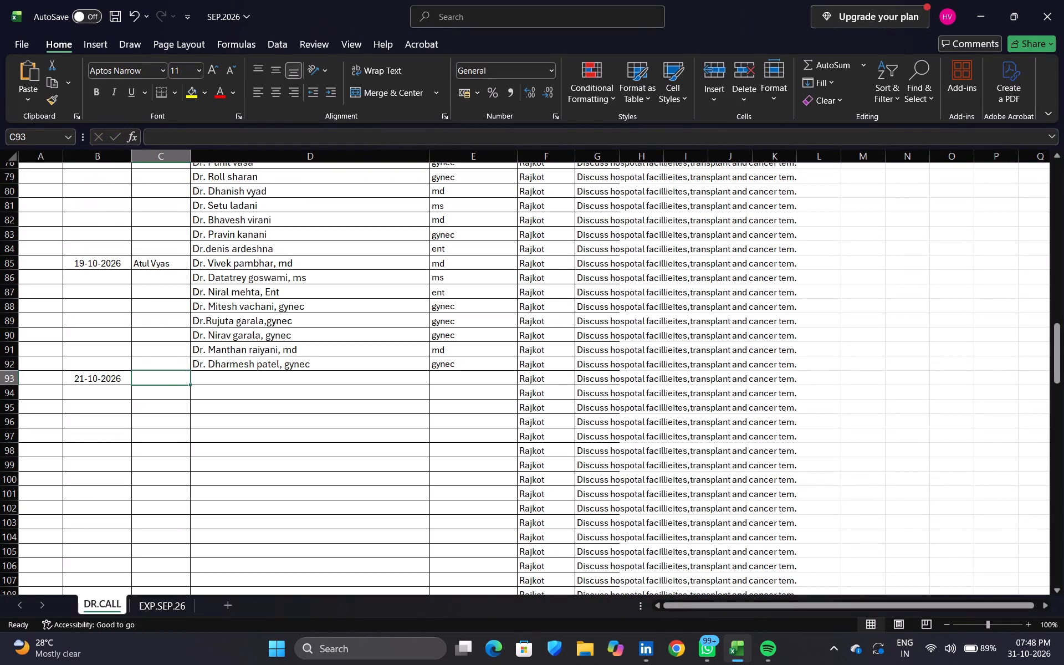
pyautogui.hotkey('shift', 'a')
pyautogui.press('Tab')
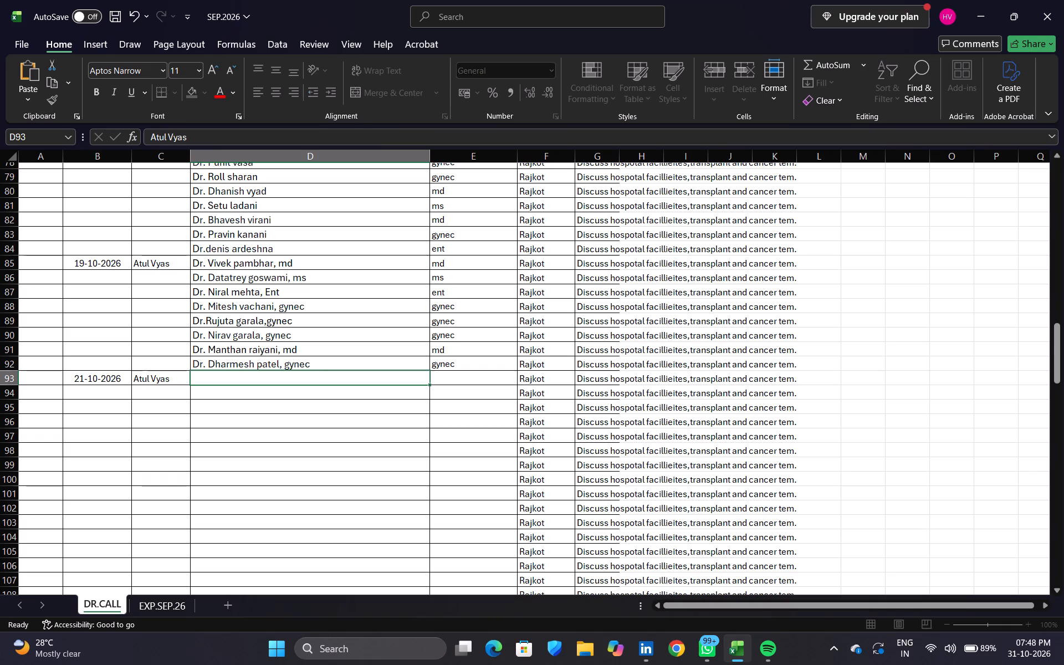
pyautogui.hotkey('ctrl', 'v')
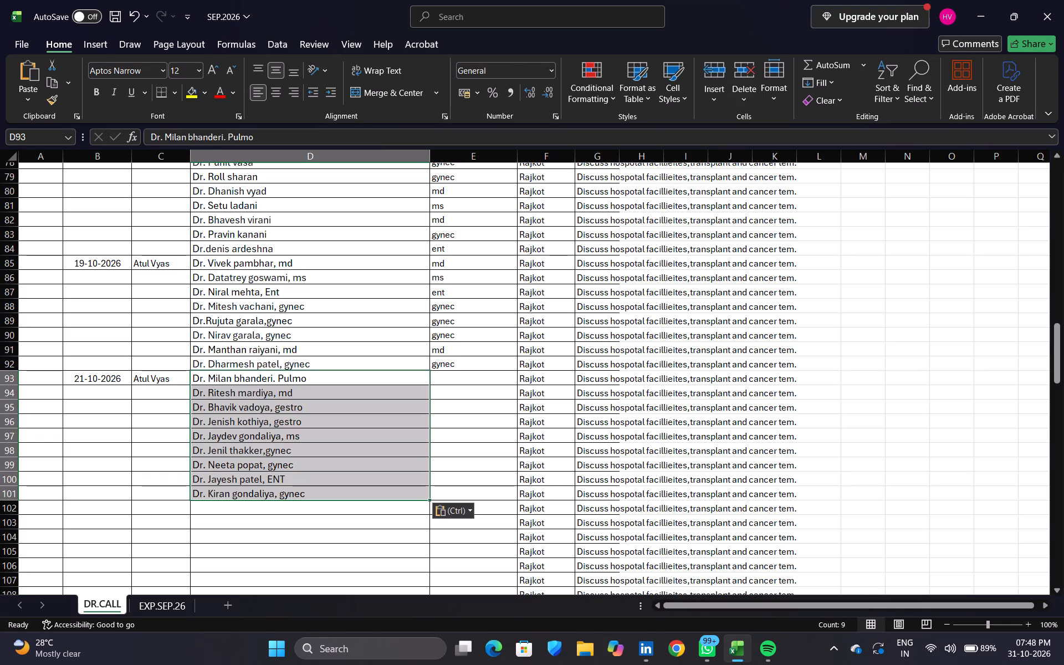
# Remove the specialty suffixes md, ms and Ent, with their commas, from the doctor names in D85 to D87.
pyautogui.doubleClick(303, 258)
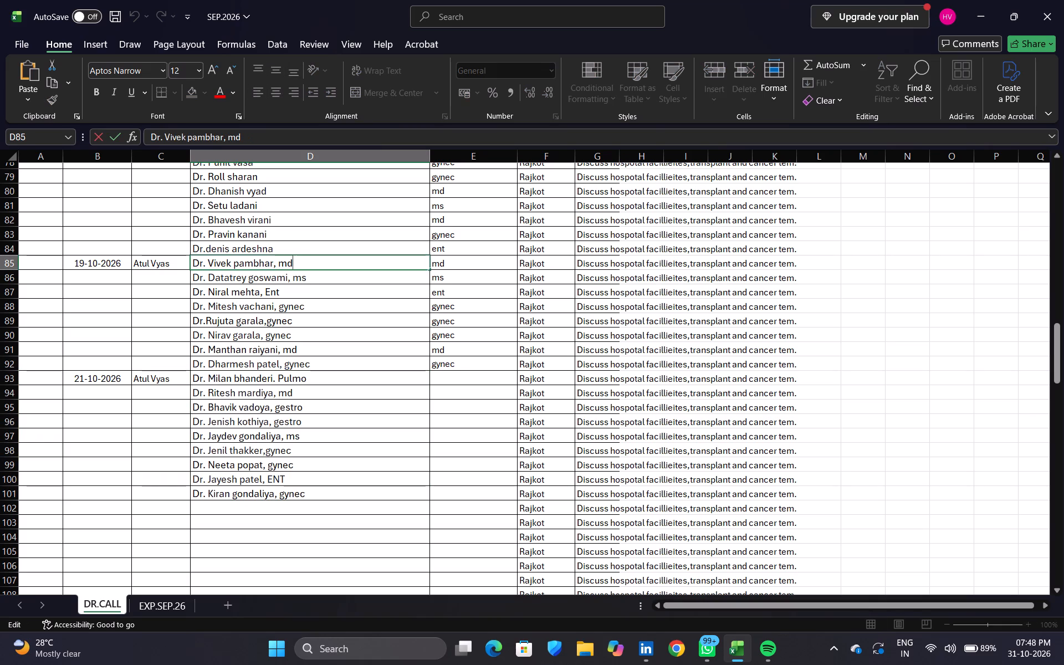
pyautogui.press('BackSpace')
pyautogui.press('BackSpace')
pyautogui.press('BackSpace')
pyautogui.press('BackSpace')
pyautogui.doubleClick(334, 279)
pyautogui.press('BackSpace')
pyautogui.press('BackSpace')
pyautogui.press('BackSpace')
pyautogui.press('BackSpace')
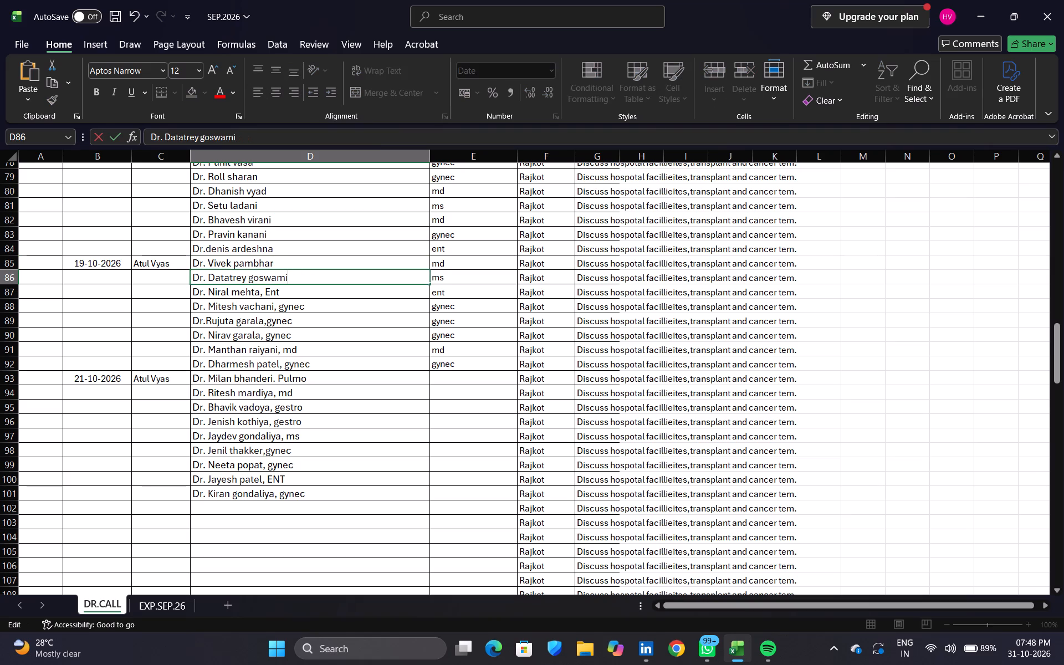
pyautogui.doubleClick(349, 290)
pyautogui.press('BackSpace')
pyautogui.press('BackSpace')
pyautogui.press('BackSpace')
pyautogui.press('BackSpace')
pyautogui.press('BackSpace')
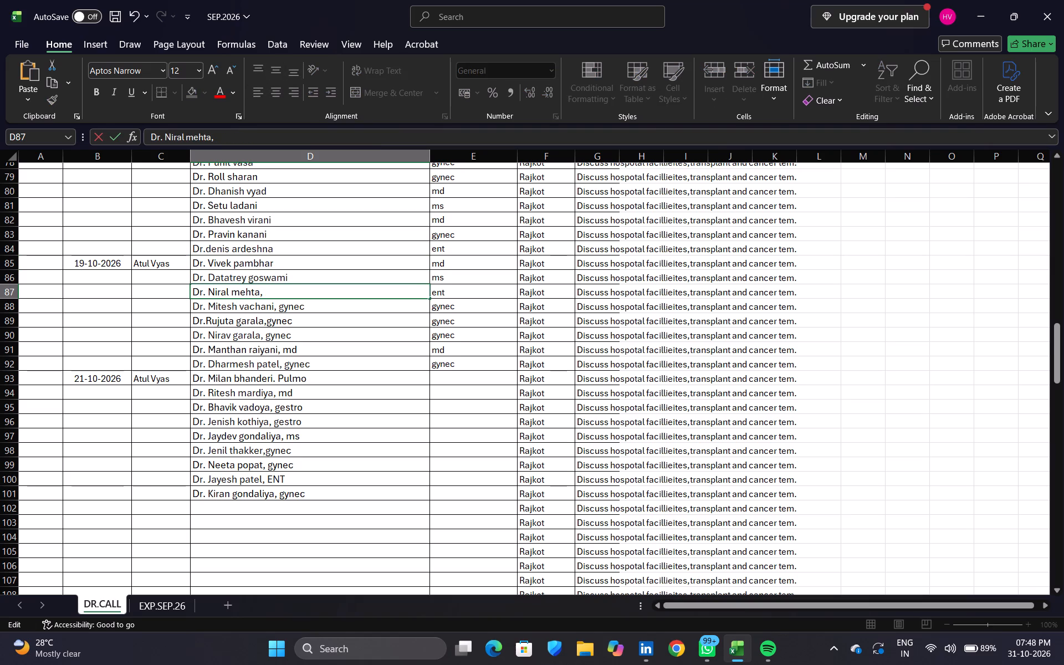
pyautogui.press('BackSpace')
# Remove the gynec suffix and its comma from the doctor name in D88, keeping the full surname.
pyautogui.doubleClick(359, 305)
pyautogui.press('BackSpace')
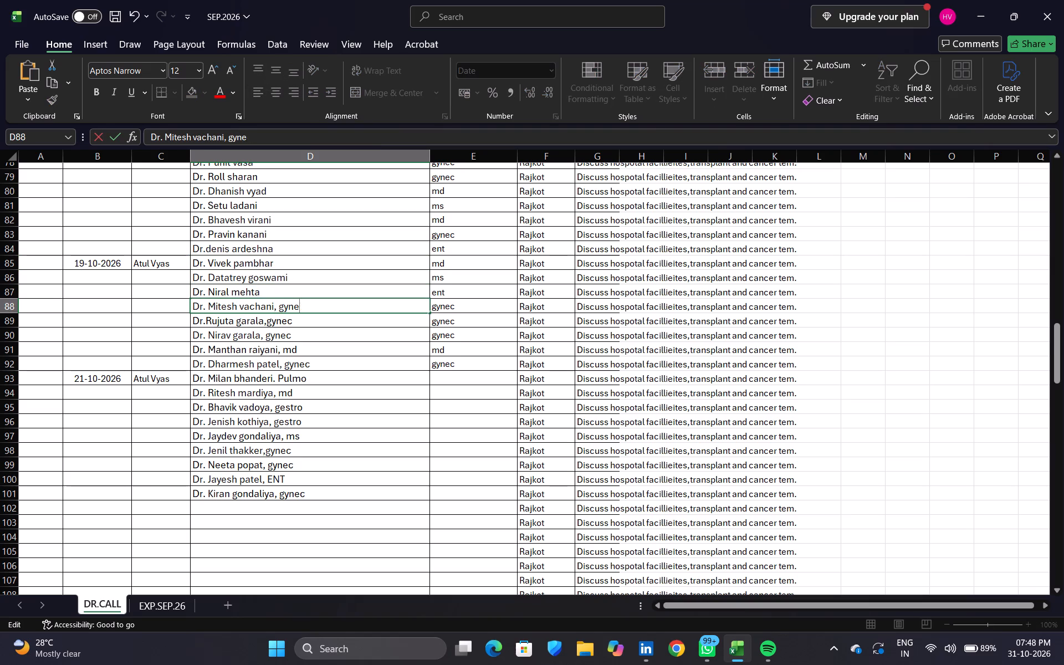
pyautogui.press('BackSpace')
pyautogui.press('BackSpace')
pyautogui.press('BackSpace')
pyautogui.press('BackSpace')
pyautogui.press('BackSpace')
pyautogui.press('BackSpace')
pyautogui.press('BackSpace')
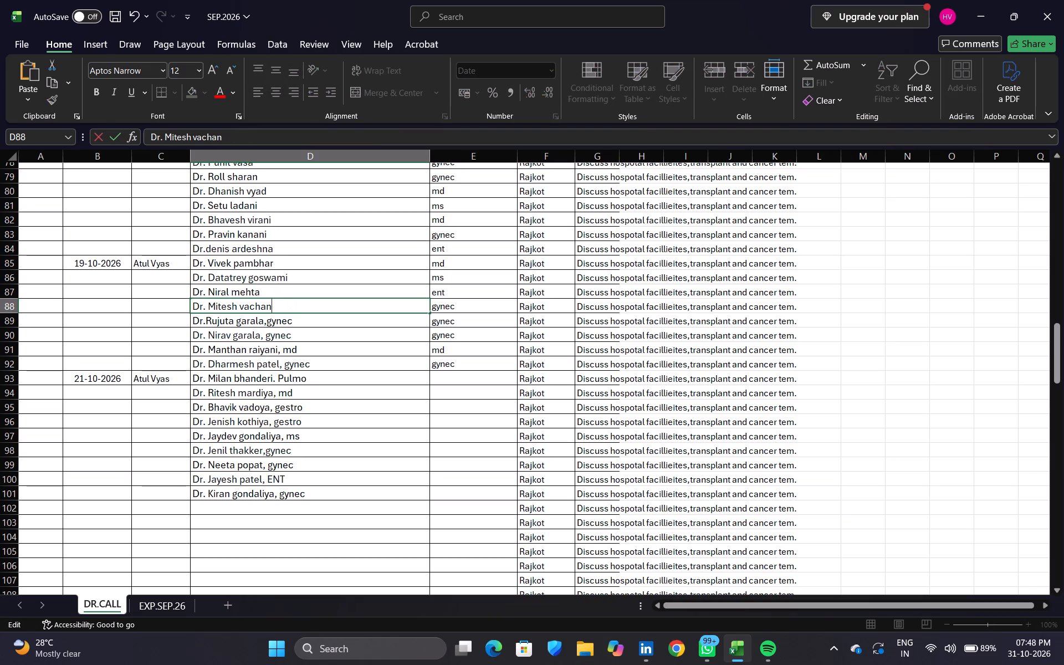
pyautogui.hotkey('ctrl', 'z')
pyautogui.press('BackSpace')
pyautogui.press('BackSpace')
pyautogui.press('BackSpace')
pyautogui.press('BackSpace')
pyautogui.press('BackSpace')
pyautogui.press('BackSpace')
pyautogui.press('BackSpace')
# Remove the gynec suffix and its comma from the doctor names in D89 and D90.
pyautogui.doubleClick(371, 318)
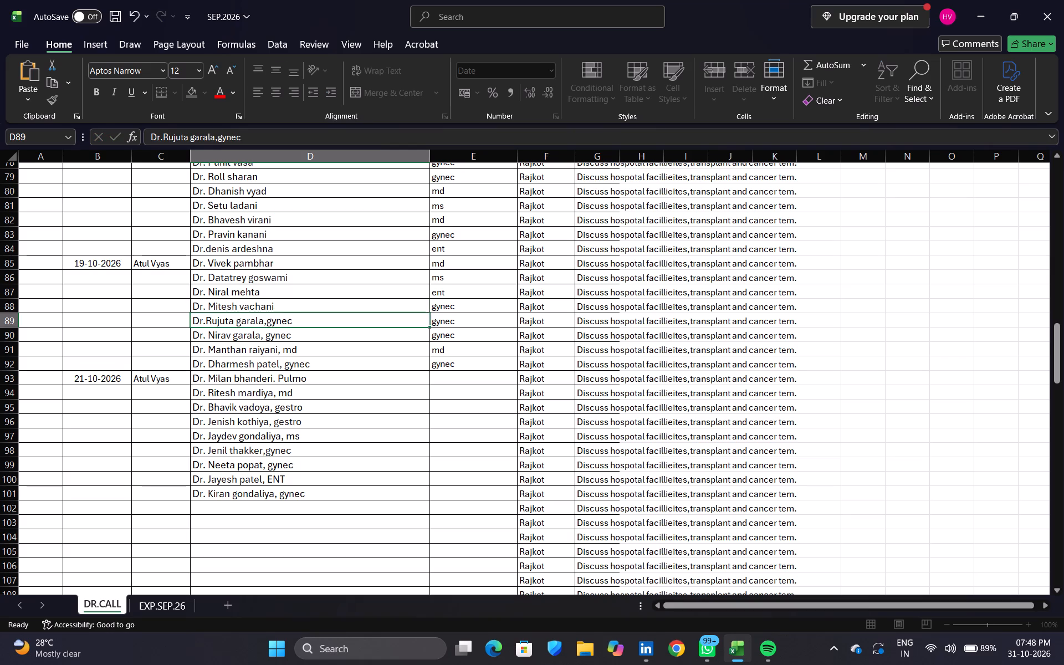
pyautogui.press('BackSpace')
pyautogui.press('BackSpace')
pyautogui.press('BackSpace')
pyautogui.press('BackSpace')
pyautogui.press('BackSpace')
pyautogui.press('BackSpace')
pyautogui.press('BackSpace')
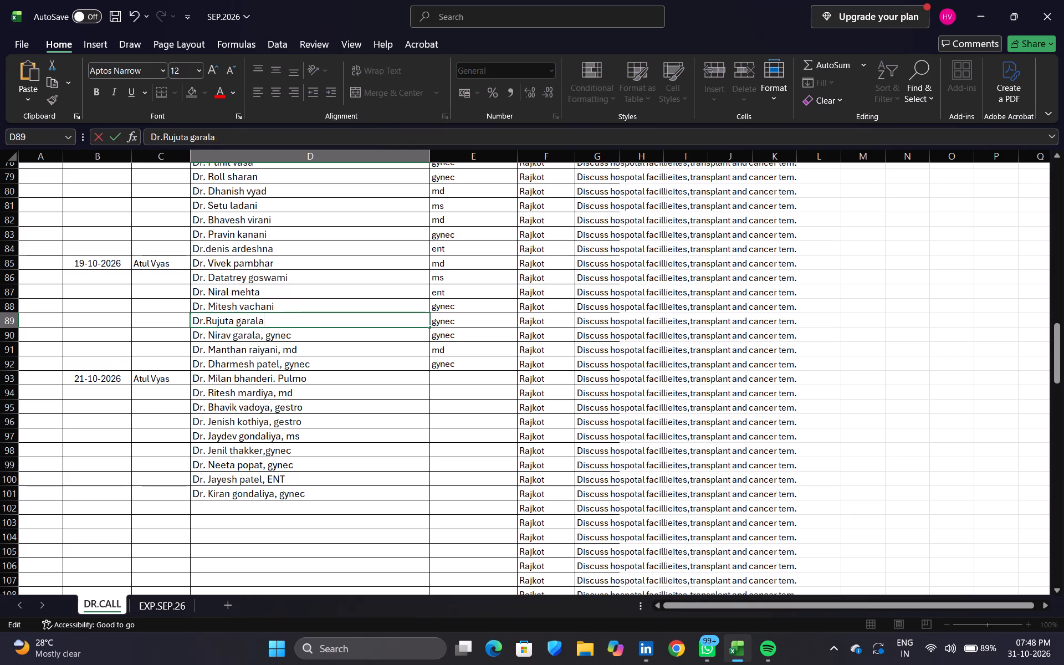
pyautogui.doubleClick(385, 337)
pyautogui.press('BackSpace')
pyautogui.press('BackSpace')
pyautogui.press('BackSpace')
pyautogui.press('BackSpace')
pyautogui.press('BackSpace')
pyautogui.press('BackSpace')
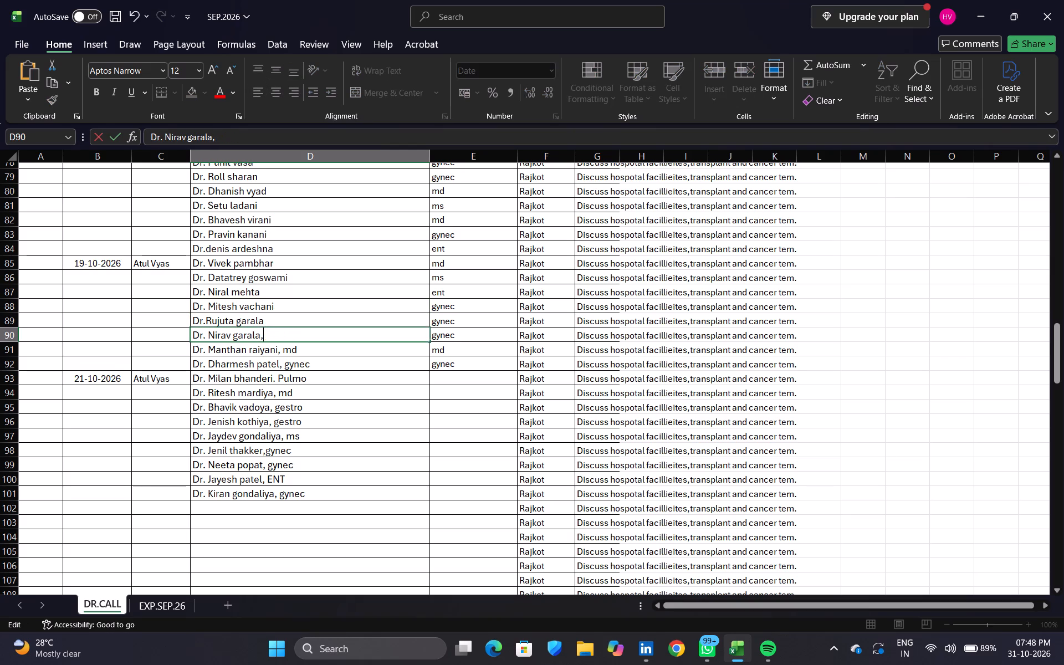
pyautogui.press('BackSpace')
# Remove the md suffix from the doctor name in D91 and the gynec suffix from D92, including the commas.
pyautogui.doubleClick(395, 354)
pyautogui.press('BackSpace')
pyautogui.press('BackSpace')
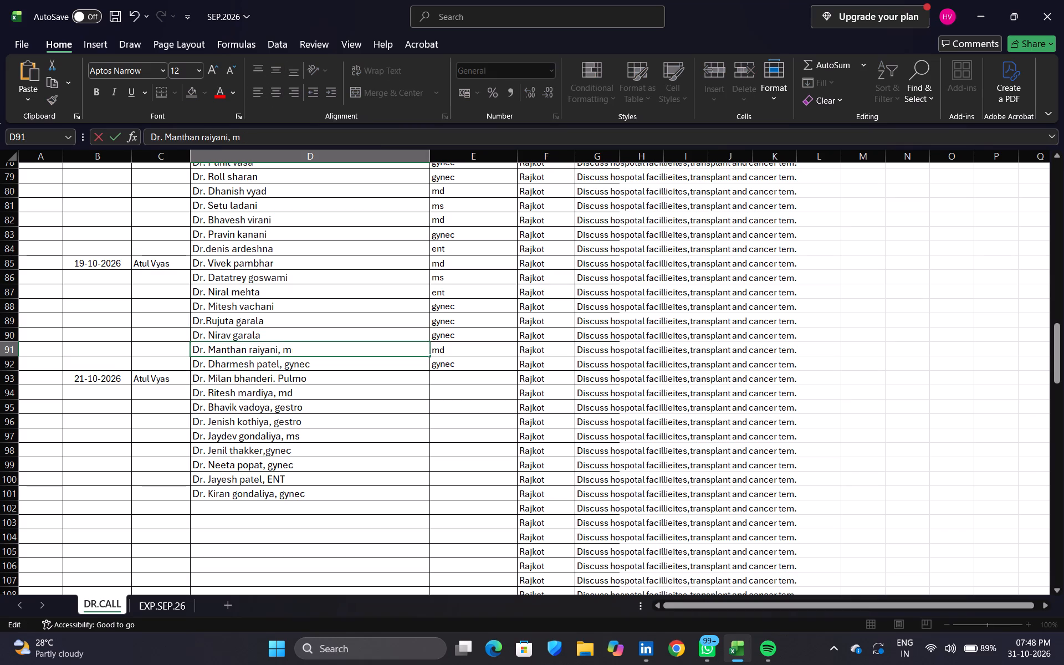
pyautogui.press('BackSpace')
pyautogui.press('BackSpace')
pyautogui.click(398, 362)
pyautogui.click(398, 362)
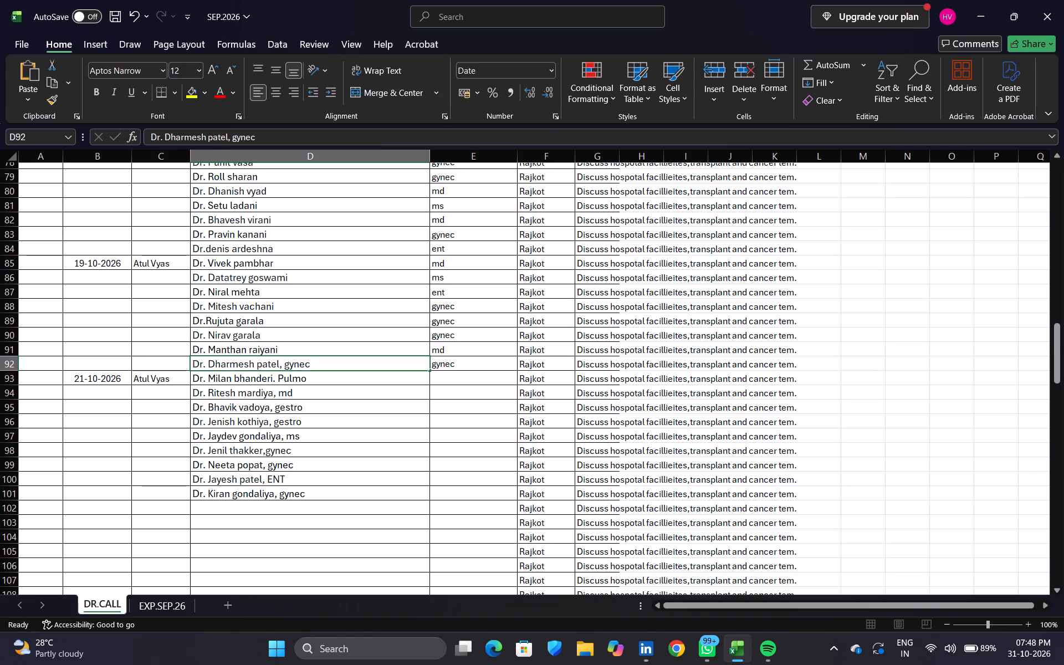
pyautogui.press('BackSpace')
pyautogui.press('BackSpace')
pyautogui.press('BackSpace')
pyautogui.press('BackSpace')
pyautogui.press('BackSpace')
pyautogui.press('BackSpace')
pyautogui.press('BackSpace')
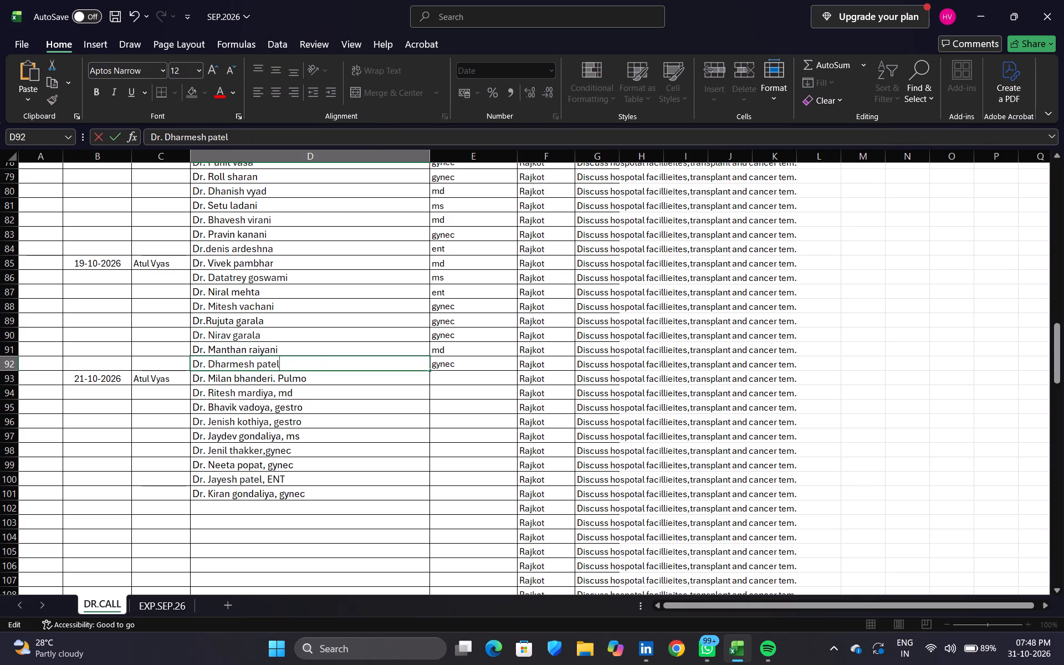
# Enter the specialties pulmo, md, gestro and gestro in E93 to E96 for the 21-10-2026 list, turning bold off for E94 and E96.
pyautogui.click(446, 379)
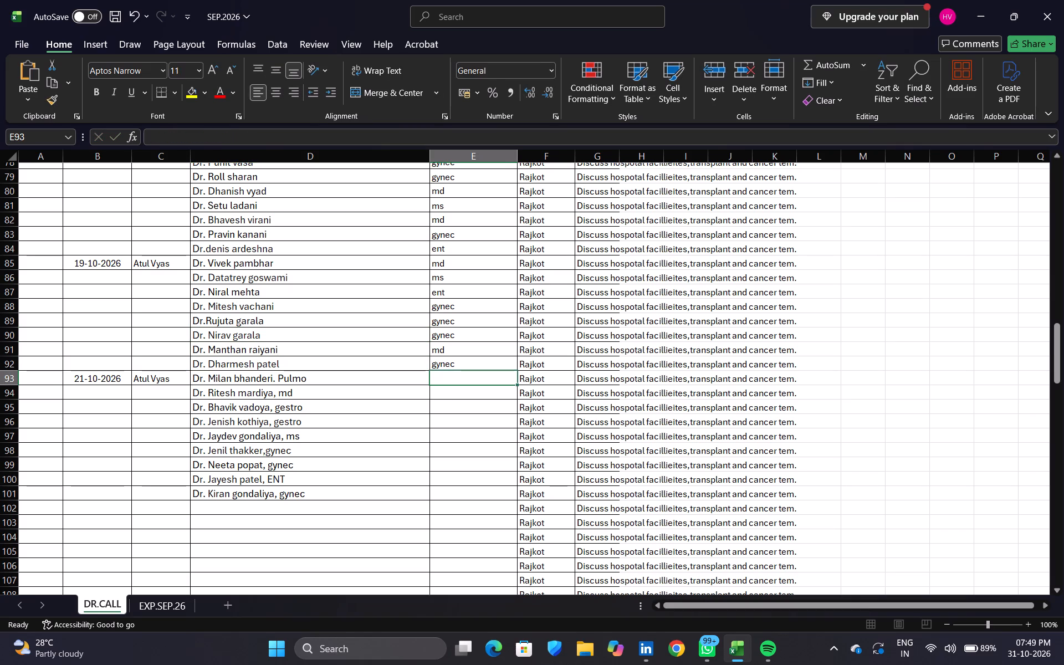
pyautogui.write('pulmo')
pyautogui.press('Down')
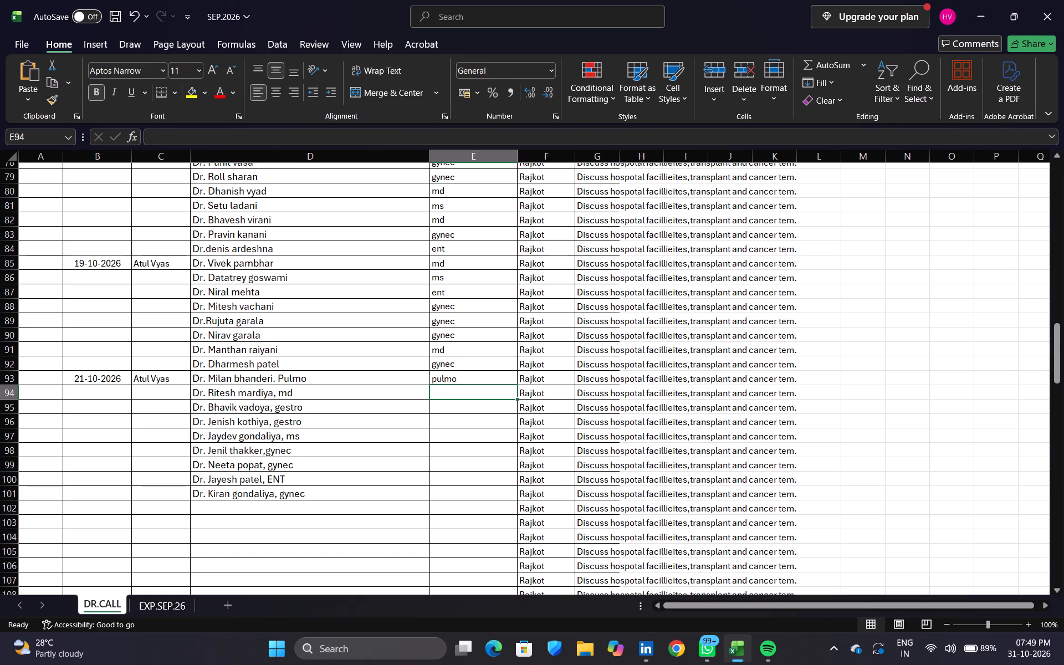
pyautogui.click(102, 89)
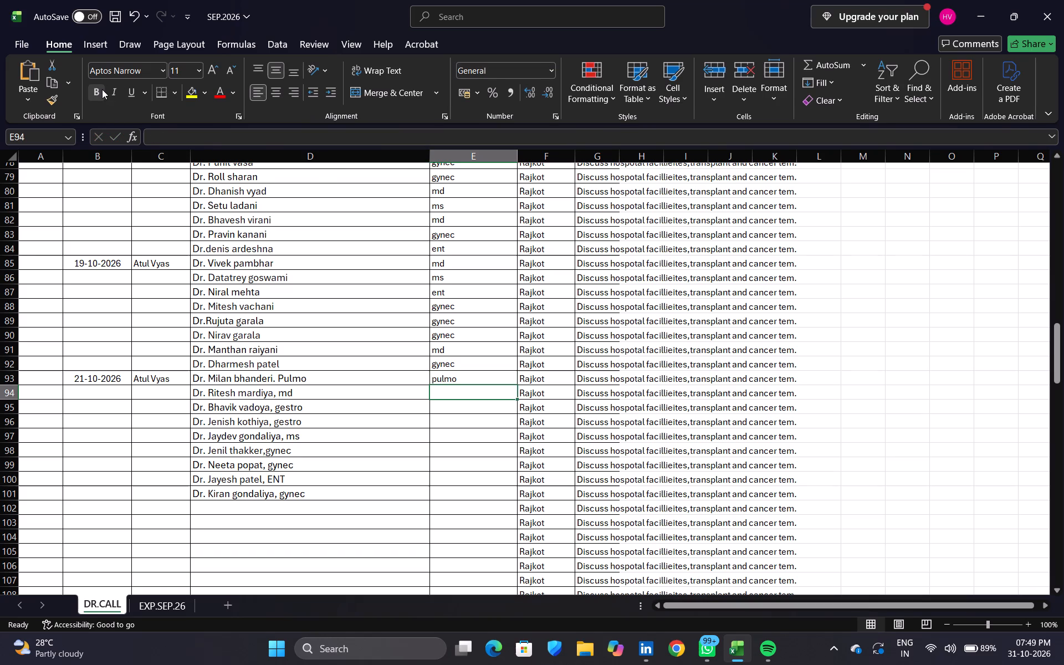
pyautogui.write('md')
pyautogui.press('Down')
pyautogui.write('gestro')
pyautogui.press('Down')
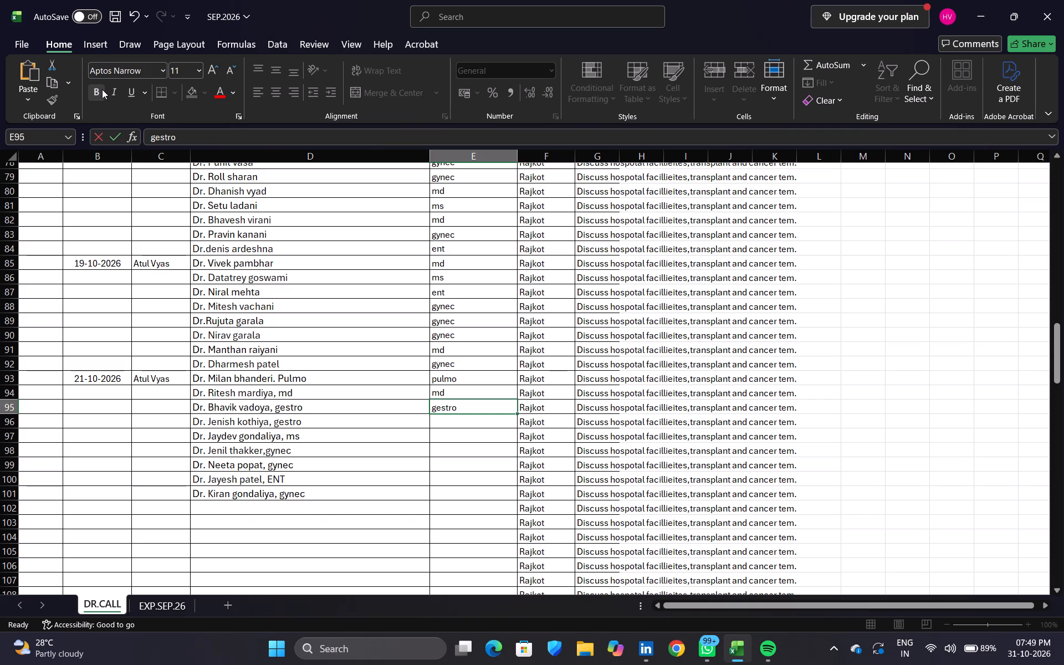
pyautogui.click(102, 89)
pyautogui.write('gestro')
pyautogui.press('Down')
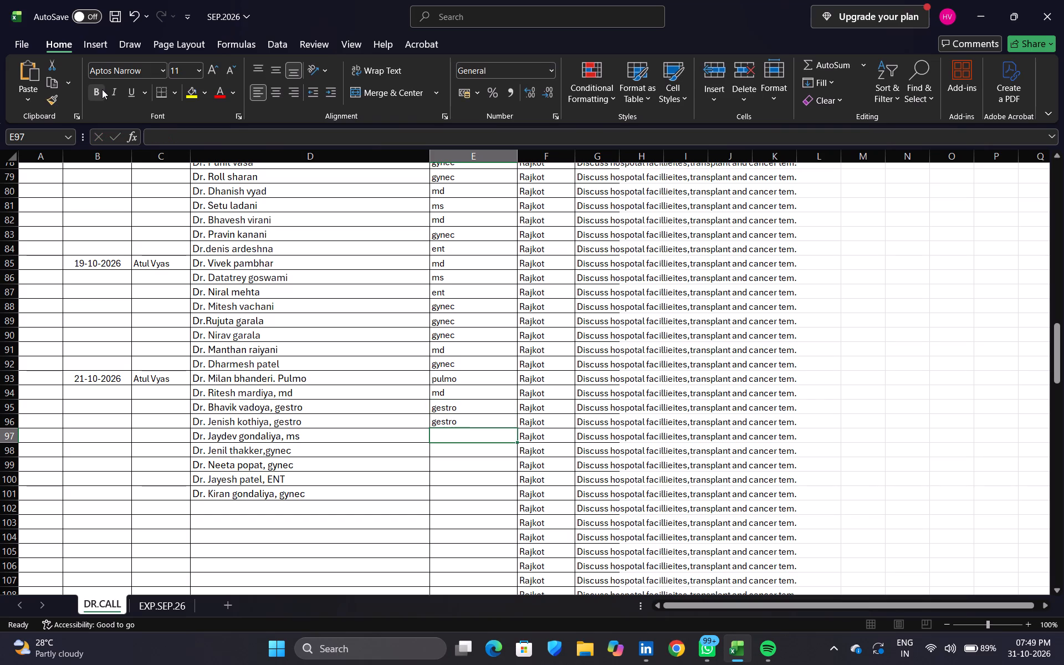
# Enter the specialties ms, gynec and gynec in E97 to E99, turning bold off for E98.
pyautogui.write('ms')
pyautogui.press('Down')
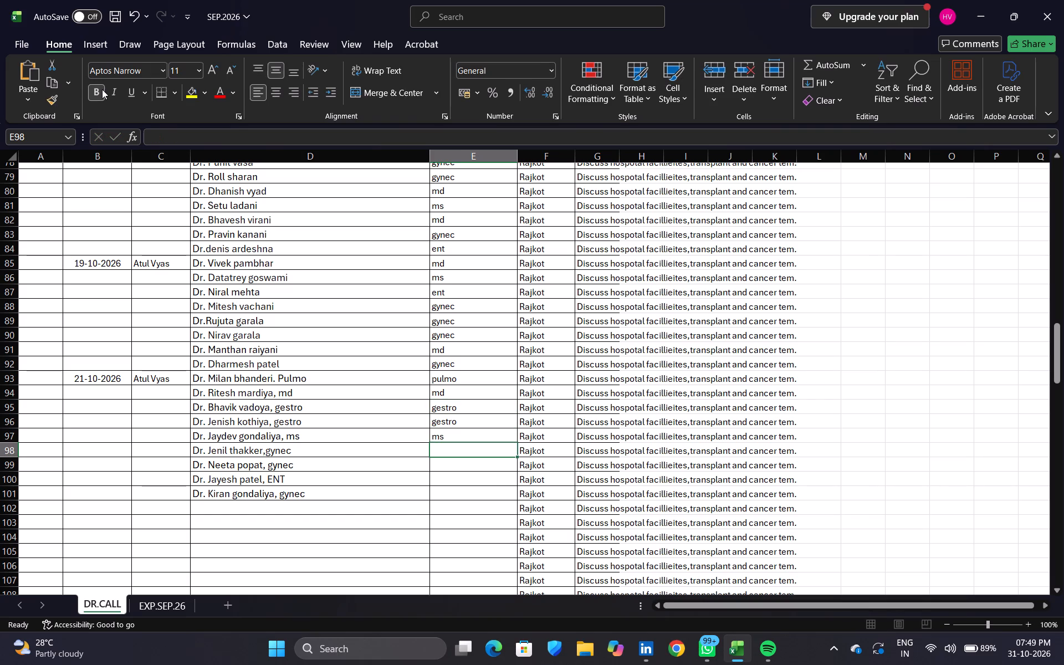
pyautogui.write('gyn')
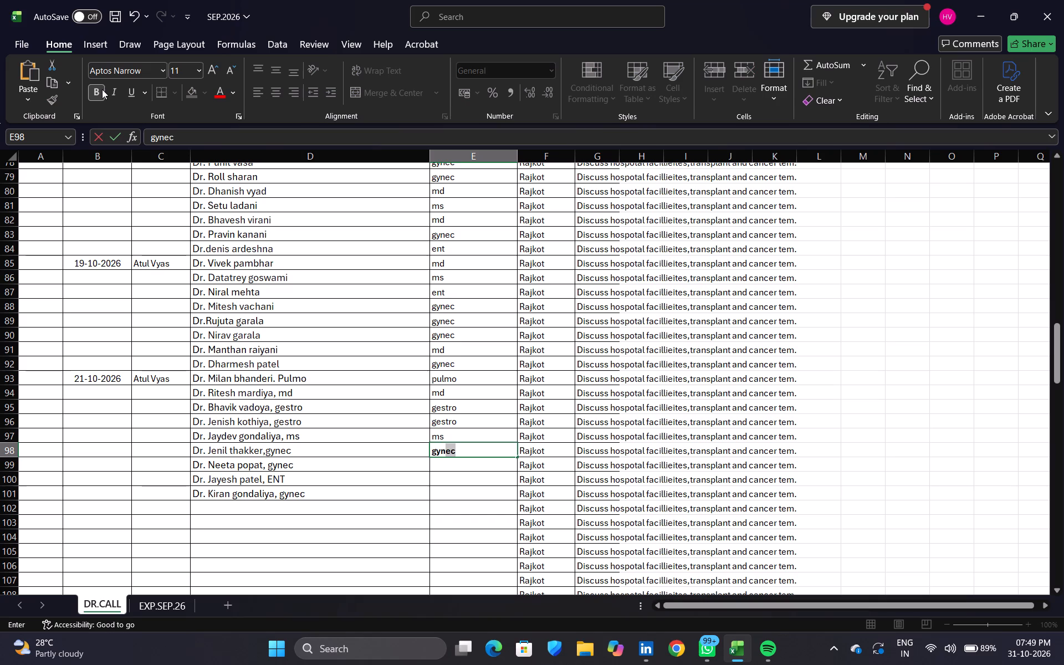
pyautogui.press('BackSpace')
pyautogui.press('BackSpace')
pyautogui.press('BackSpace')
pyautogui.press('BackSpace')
pyautogui.click(102, 89)
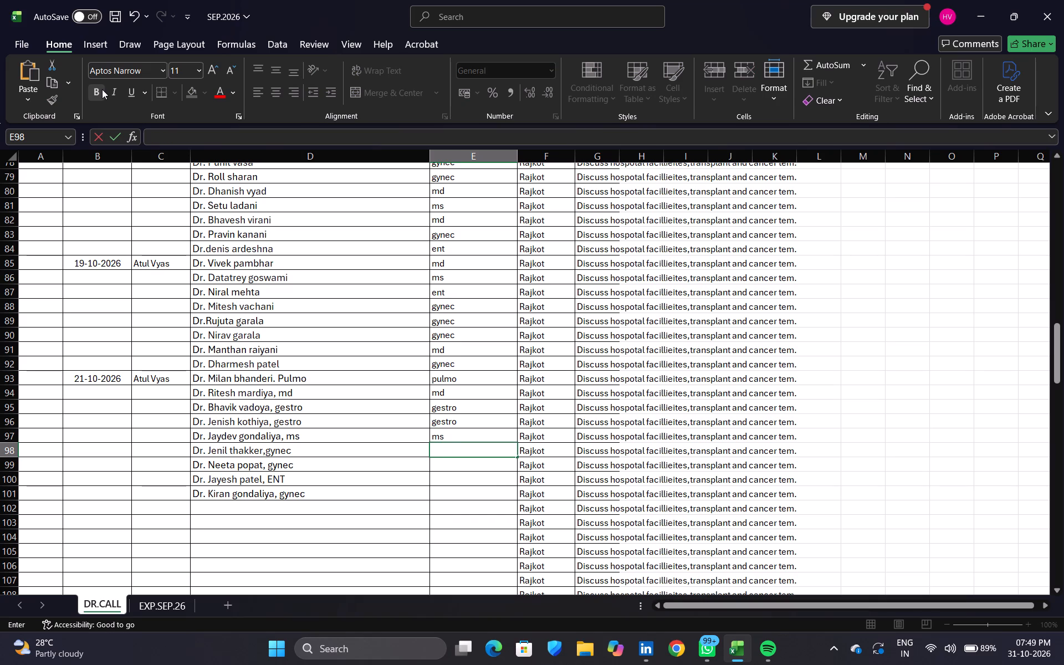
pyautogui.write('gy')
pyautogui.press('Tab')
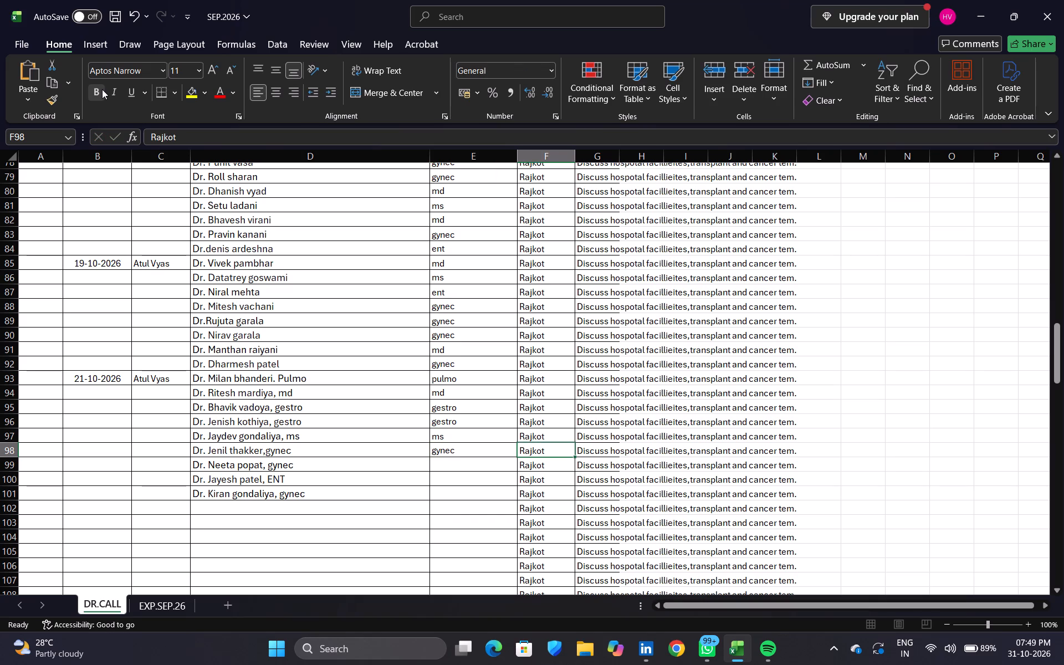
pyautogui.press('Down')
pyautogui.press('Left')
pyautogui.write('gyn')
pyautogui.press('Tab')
# Enter the specialties ent in E100 and gynec in E101, turning bold off for E100.
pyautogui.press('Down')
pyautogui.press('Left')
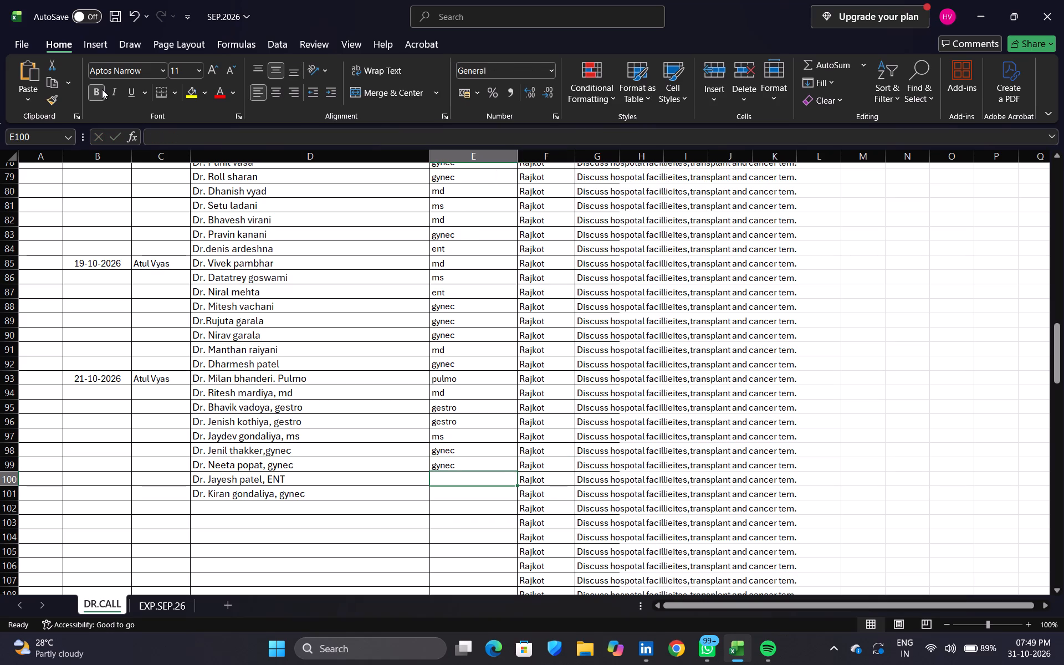
pyautogui.click(102, 89)
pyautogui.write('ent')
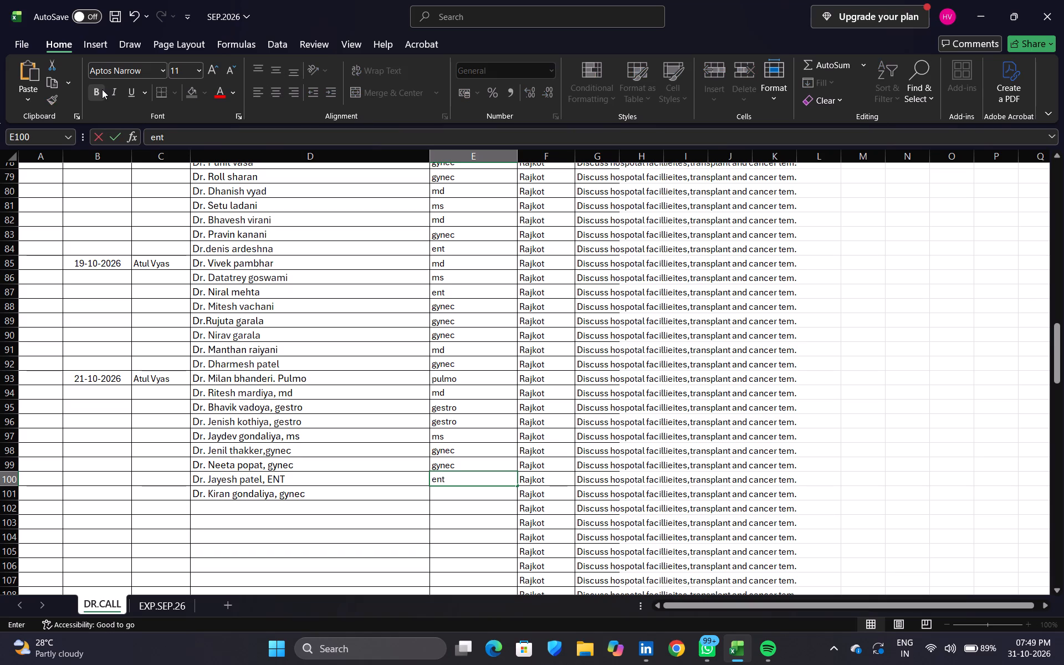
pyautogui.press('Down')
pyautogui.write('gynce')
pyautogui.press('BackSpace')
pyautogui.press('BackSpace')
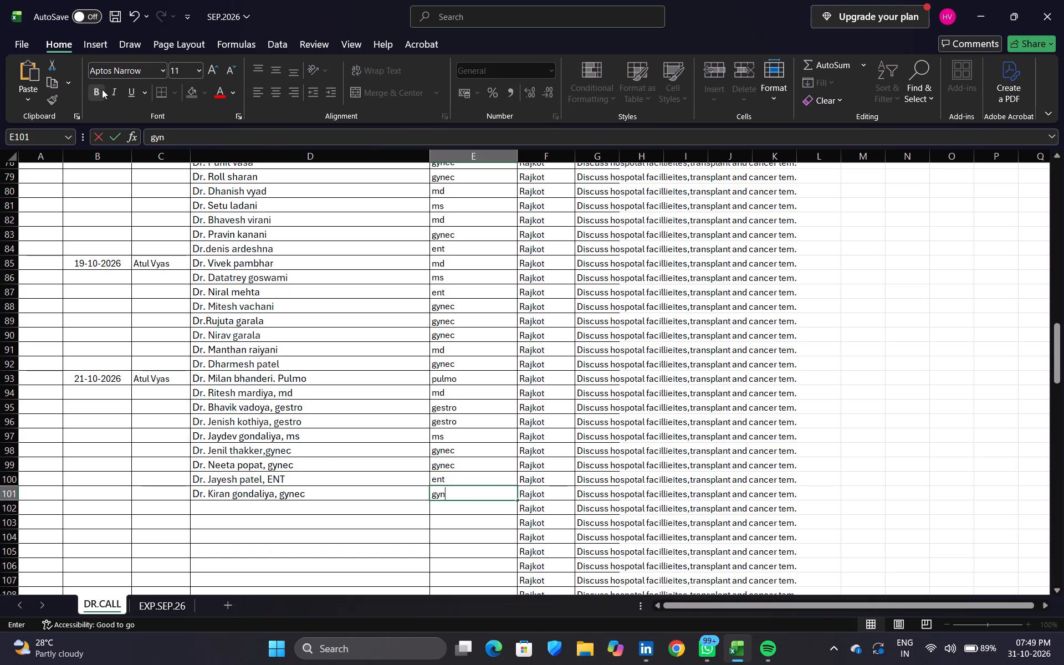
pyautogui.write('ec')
# Remove the Pulmo suffix from the doctor name in D93.
pyautogui.scroll(-1, 408, 342)
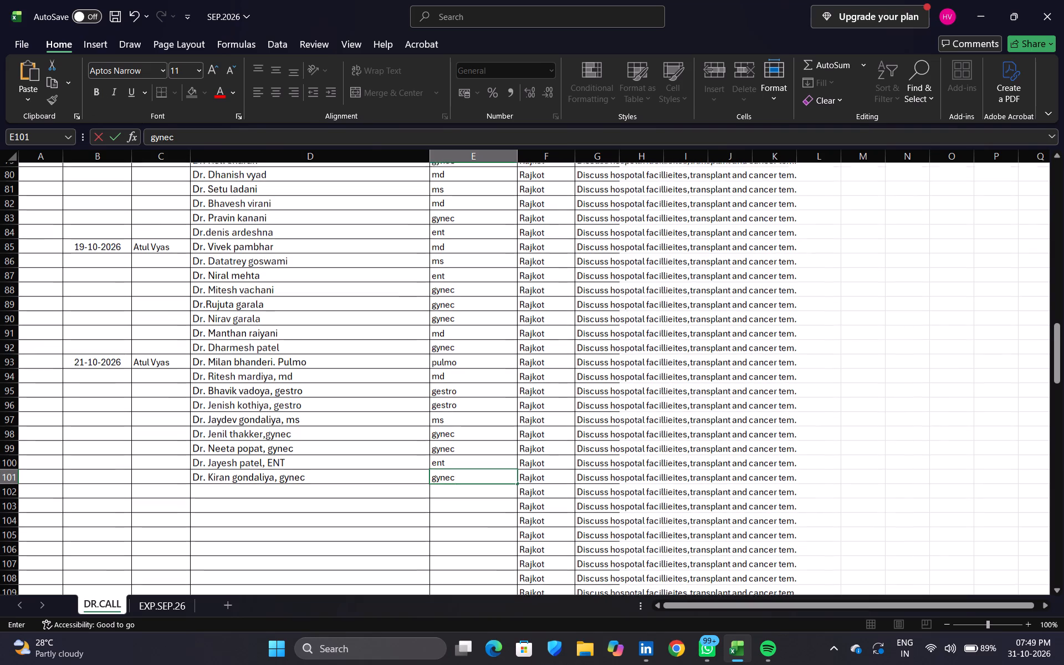
pyautogui.scroll(-1, 408, 342)
pyautogui.doubleClick(322, 357)
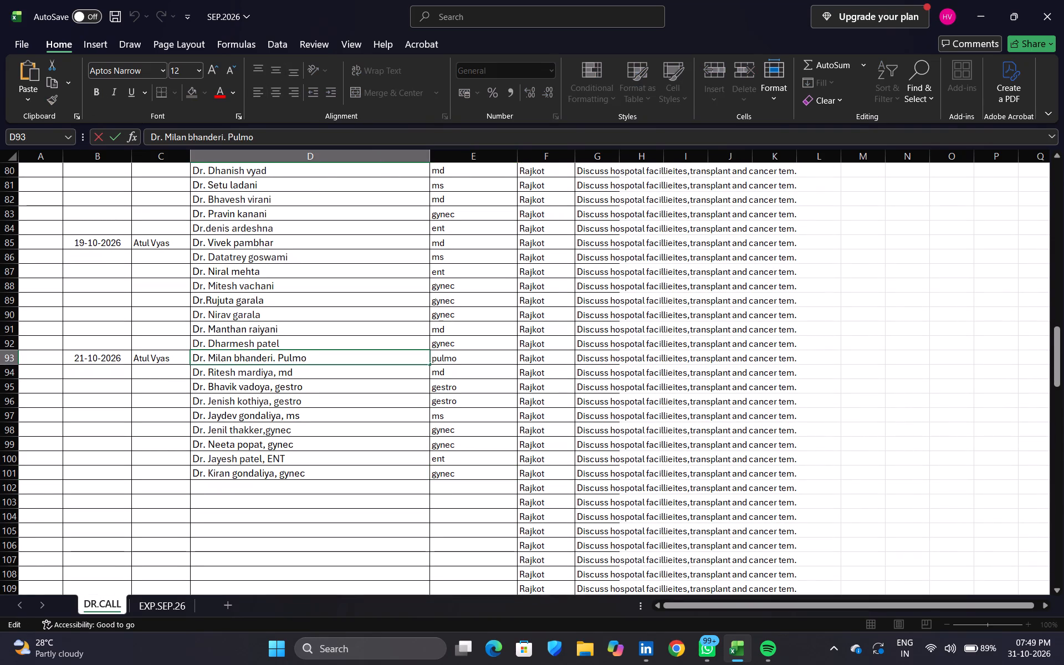
pyautogui.press('BackSpace')
pyautogui.press('BackSpace')
pyautogui.press('BackSpace')
pyautogui.press('BackSpace')
pyautogui.press('BackSpace')
pyautogui.press('BackSpace')
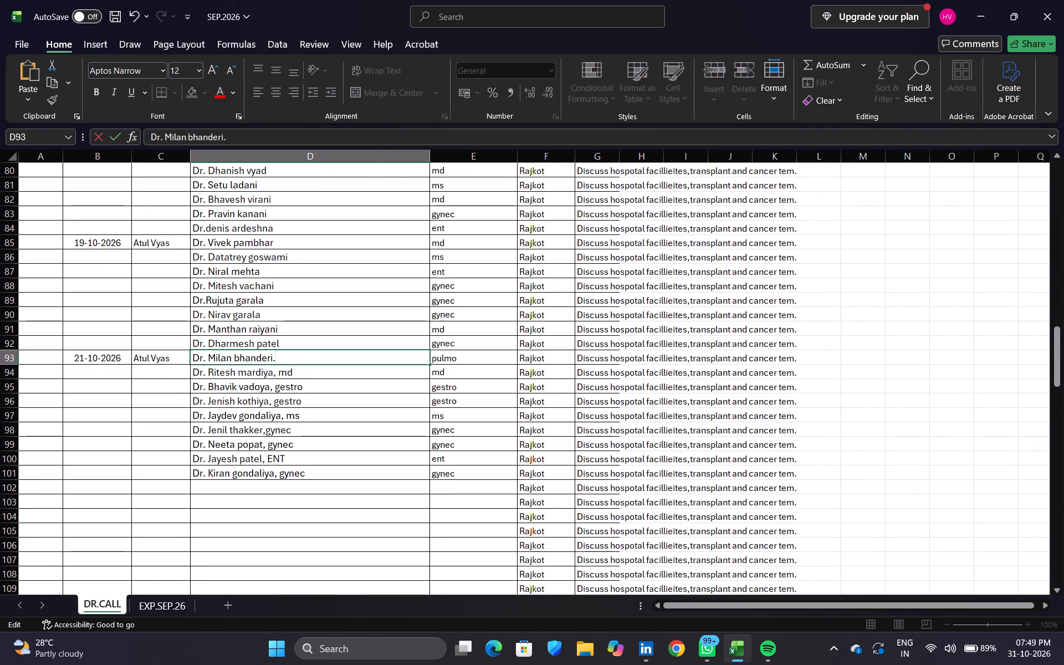
# Remove the trailing period from the doctor name in D93 and the md and gestro suffixes with commas from D94 and D95.
pyautogui.press('BackSpace')
pyautogui.doubleClick(333, 371)
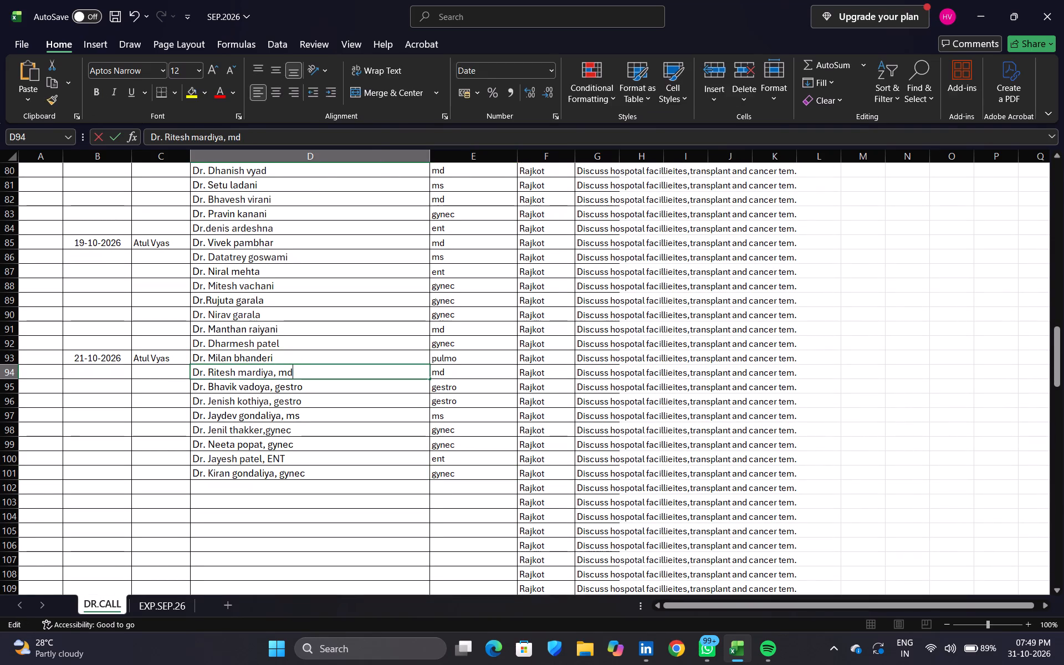
pyautogui.press('BackSpace')
pyautogui.press('BackSpace')
pyautogui.press('BackSpace')
pyautogui.press('BackSpace')
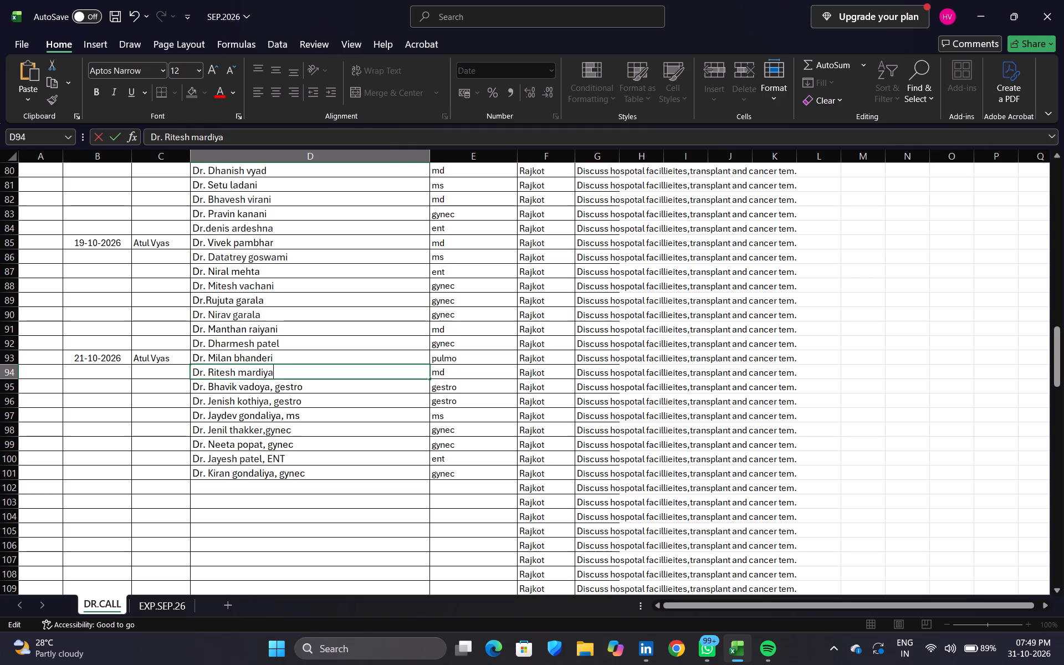
pyautogui.doubleClick(339, 385)
pyautogui.press('BackSpace')
pyautogui.press('BackSpace')
pyautogui.press('BackSpace')
pyautogui.press('BackSpace')
pyautogui.press('BackSpace')
pyautogui.press('BackSpace')
pyautogui.press('BackSpace')
pyautogui.press('BackSpace')
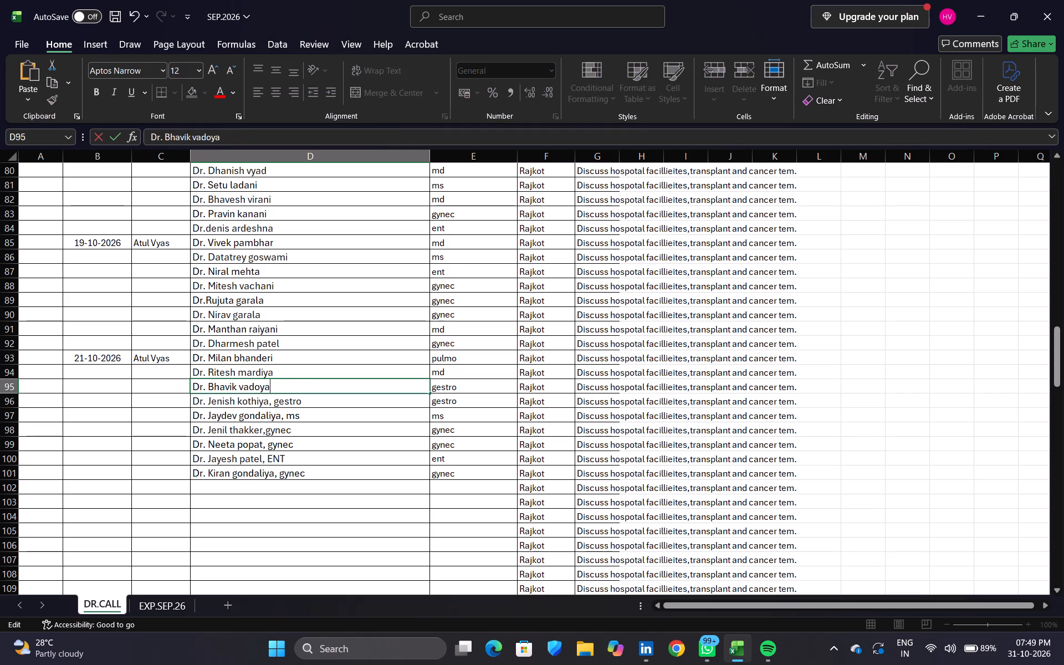
# Remove the gestro suffix from the doctor name in D96 and the ms suffix from D97, including the commas.
pyautogui.click(360, 407)
pyautogui.doubleClick(360, 407)
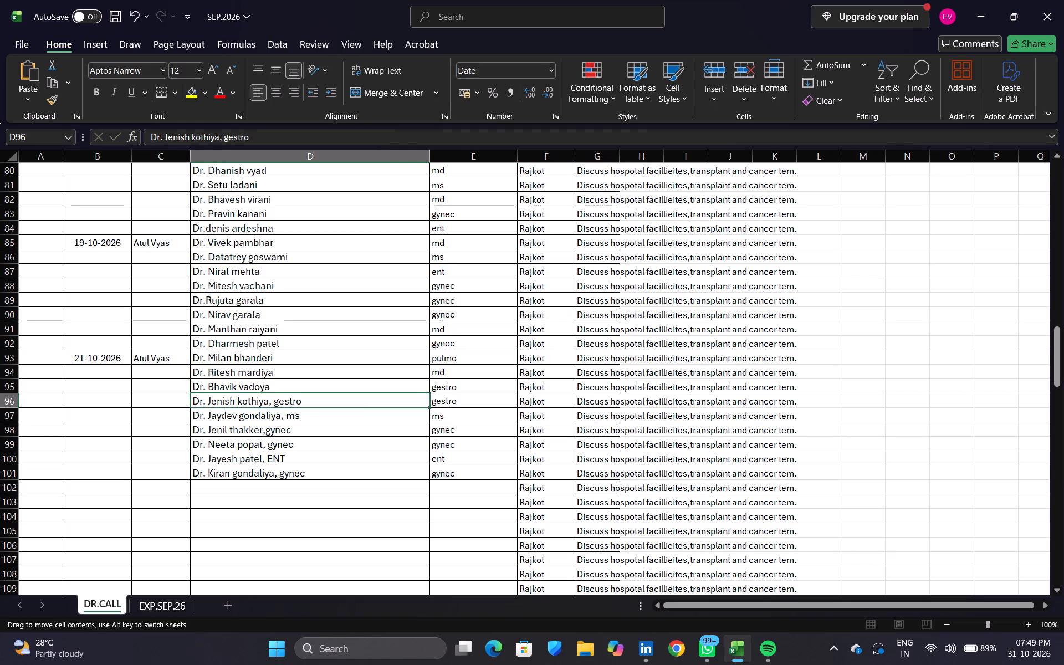
pyautogui.doubleClick(360, 400)
pyautogui.press('BackSpace')
pyautogui.press('BackSpace')
pyautogui.press('BackSpace')
pyautogui.press('BackSpace')
pyautogui.press('BackSpace')
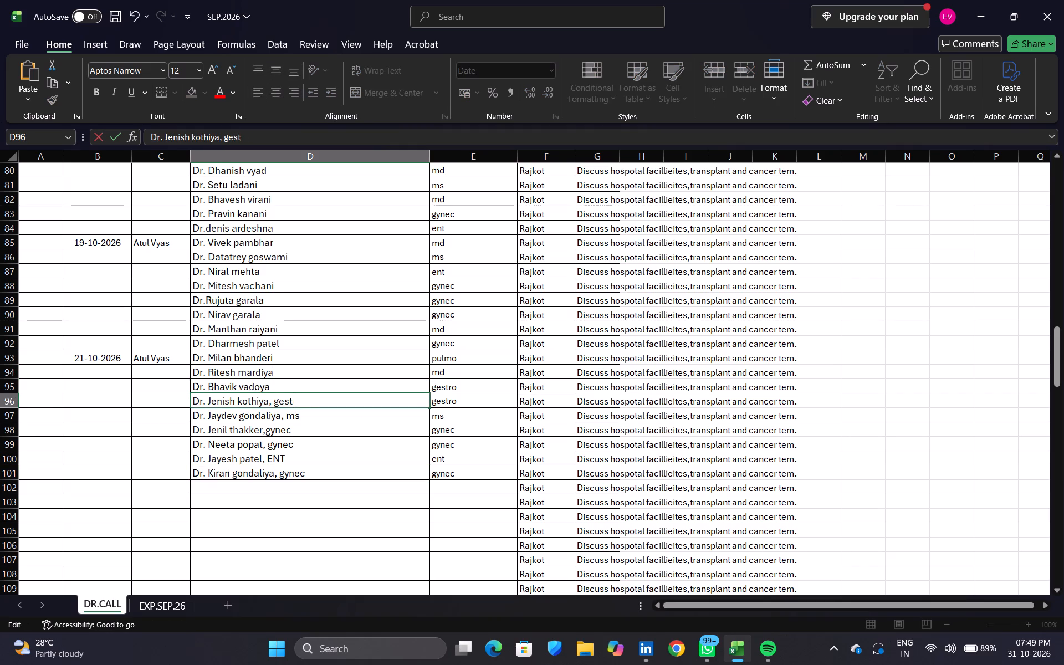
pyautogui.press('BackSpace')
pyautogui.press('BackSpace')
pyautogui.press('BackSpace')
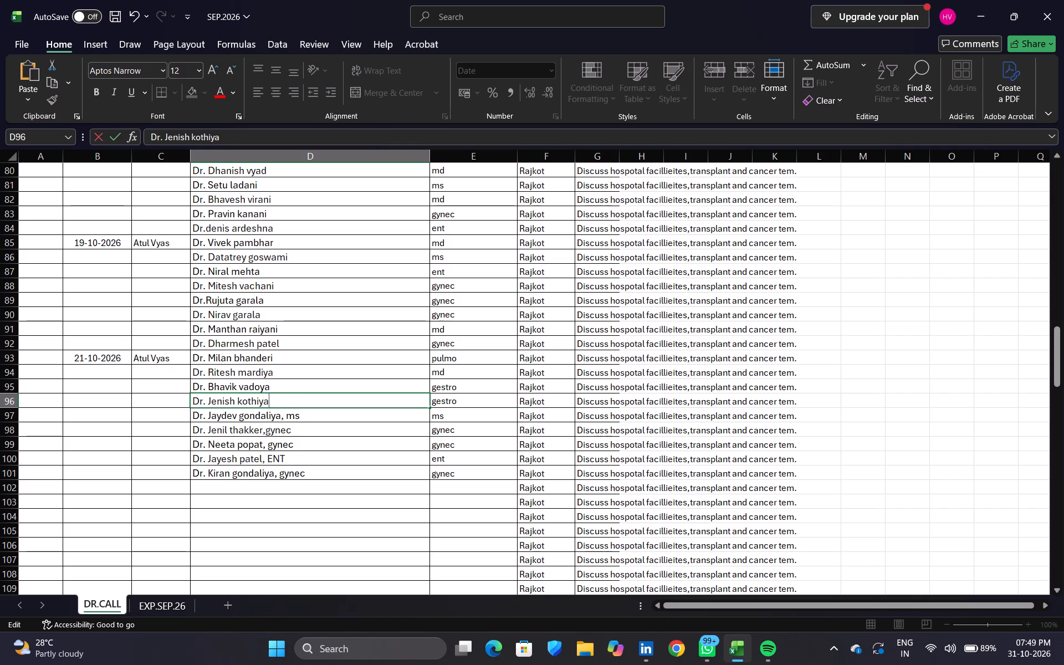
pyautogui.doubleClick(372, 416)
pyautogui.press('BackSpace')
pyautogui.press('BackSpace')
pyautogui.press('BackSpace')
pyautogui.press('BackSpace')
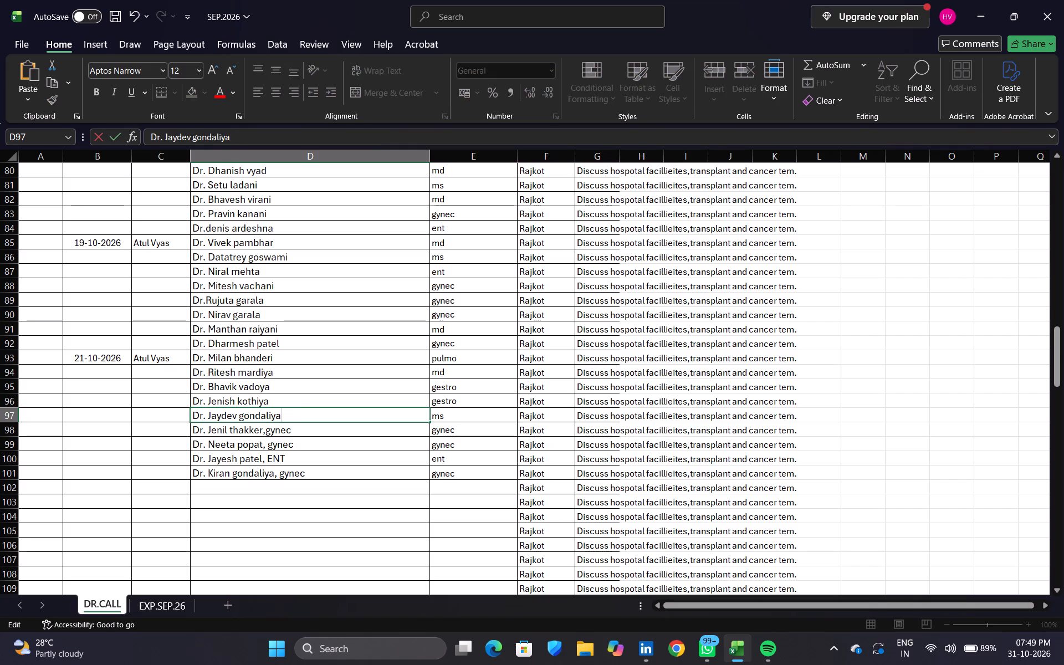
# Remove the gynec suffix and its comma from the doctor names in D98 and D99.
pyautogui.click(376, 433)
pyautogui.click(376, 433)
pyautogui.doubleClick(376, 433)
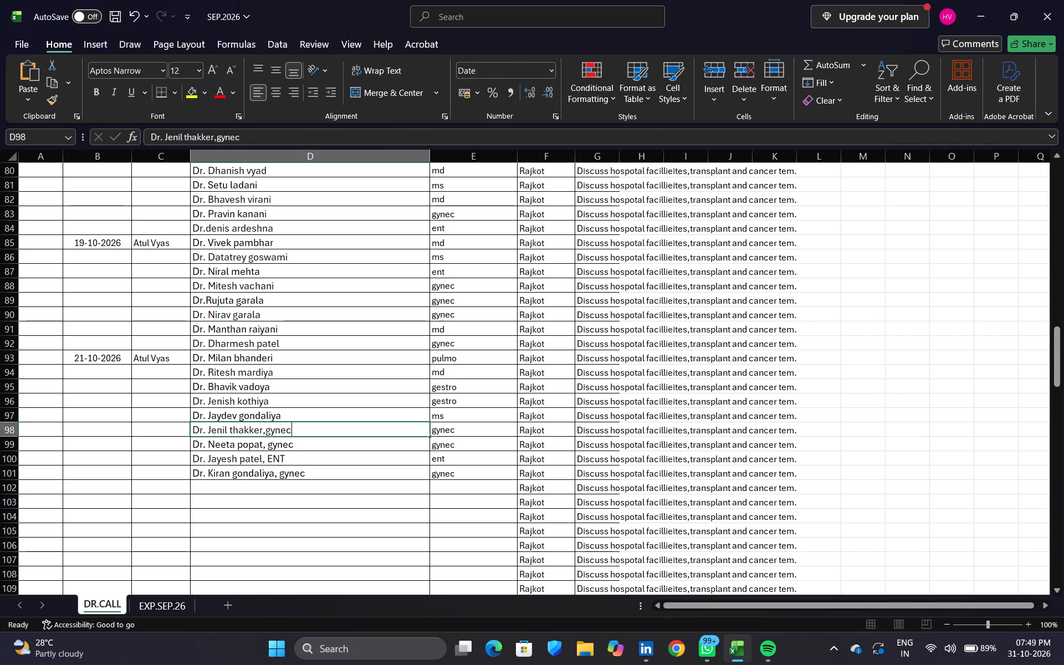
pyautogui.press('BackSpace')
pyautogui.press('BackSpace')
pyautogui.press('BackSpace')
pyautogui.press('BackSpace')
pyautogui.press('BackSpace')
pyautogui.press('BackSpace')
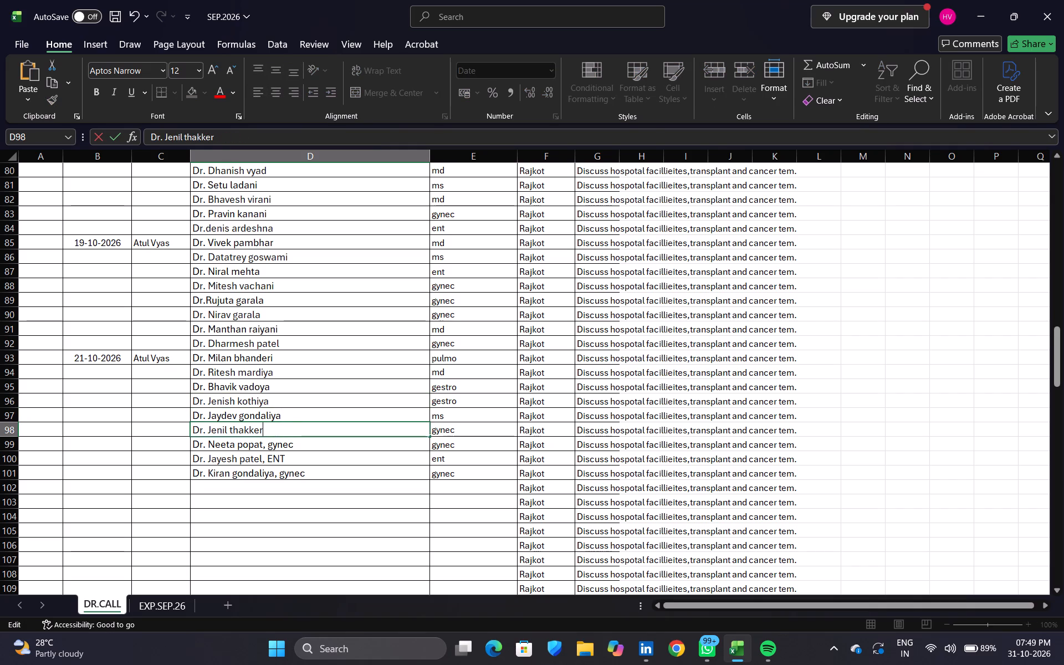
pyautogui.doubleClick(381, 446)
pyautogui.press('BackSpace')
pyautogui.press('BackSpace')
pyautogui.press('BackSpace')
pyautogui.press('BackSpace')
pyautogui.press('BackSpace')
pyautogui.press('BackSpace')
pyautogui.press('BackSpace')
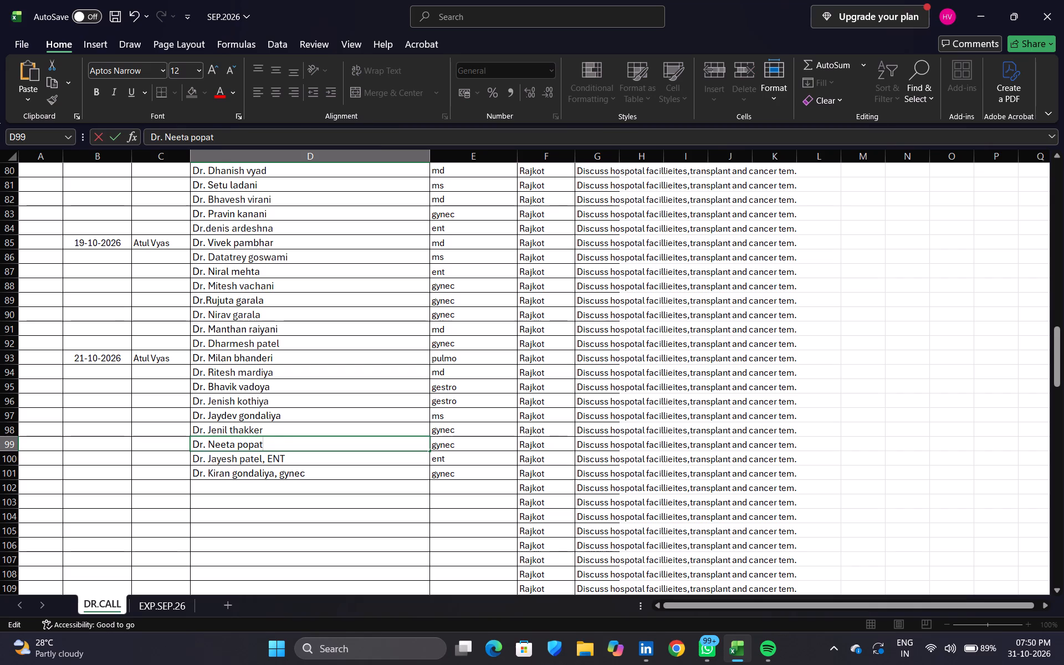
# Remove the ENT suffix from the doctor name in D100 and the gynec suffix from D101, including the commas.
pyautogui.doubleClick(382, 457)
pyautogui.press('BackSpace')
pyautogui.press('BackSpace')
pyautogui.press('BackSpace')
pyautogui.press('BackSpace')
pyautogui.press('BackSpace')
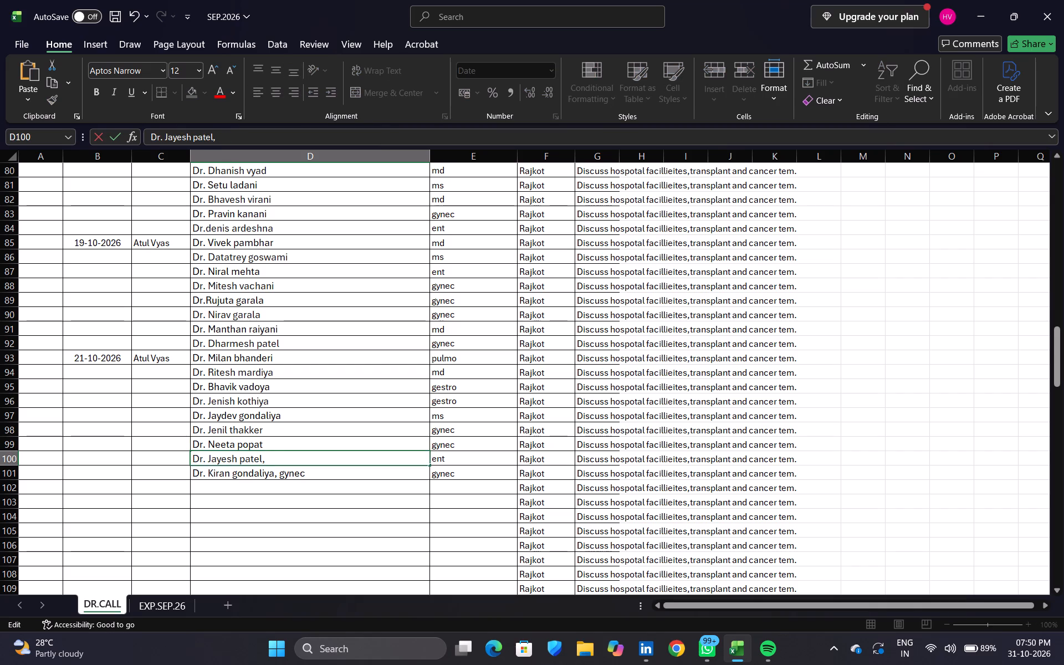
pyautogui.press('BackSpace')
pyautogui.doubleClick(385, 469)
pyautogui.press('BackSpace')
pyautogui.press('BackSpace')
pyautogui.press('BackSpace')
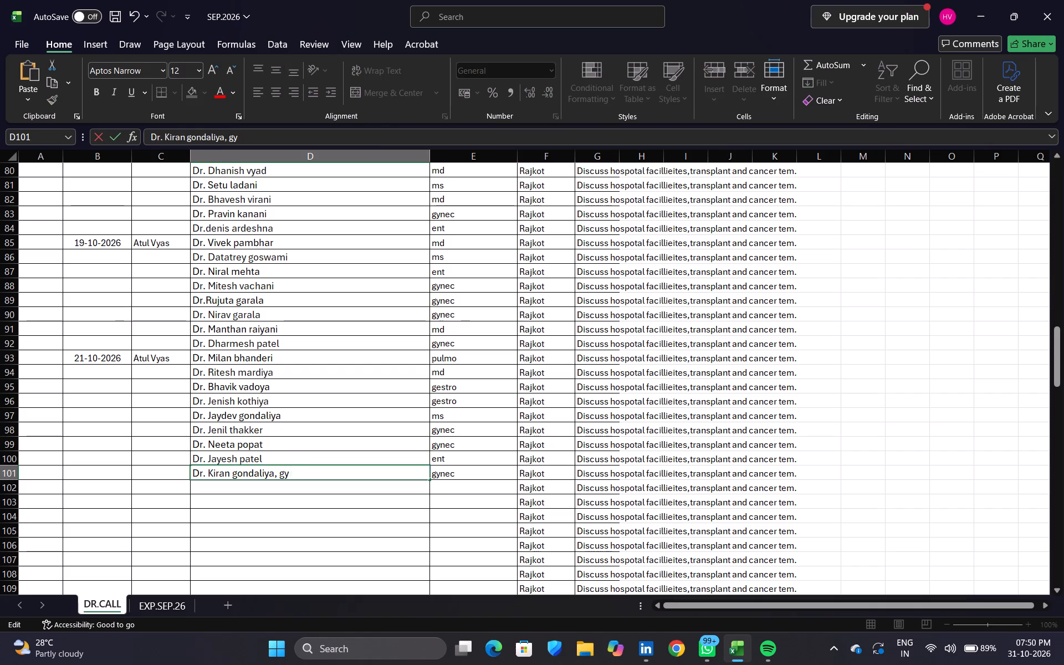
pyautogui.press('BackSpace')
pyautogui.press('BackSpace')
pyautogui.press('BackSpace')
pyautogui.press('BackSpace')
pyautogui.click(94, 490)
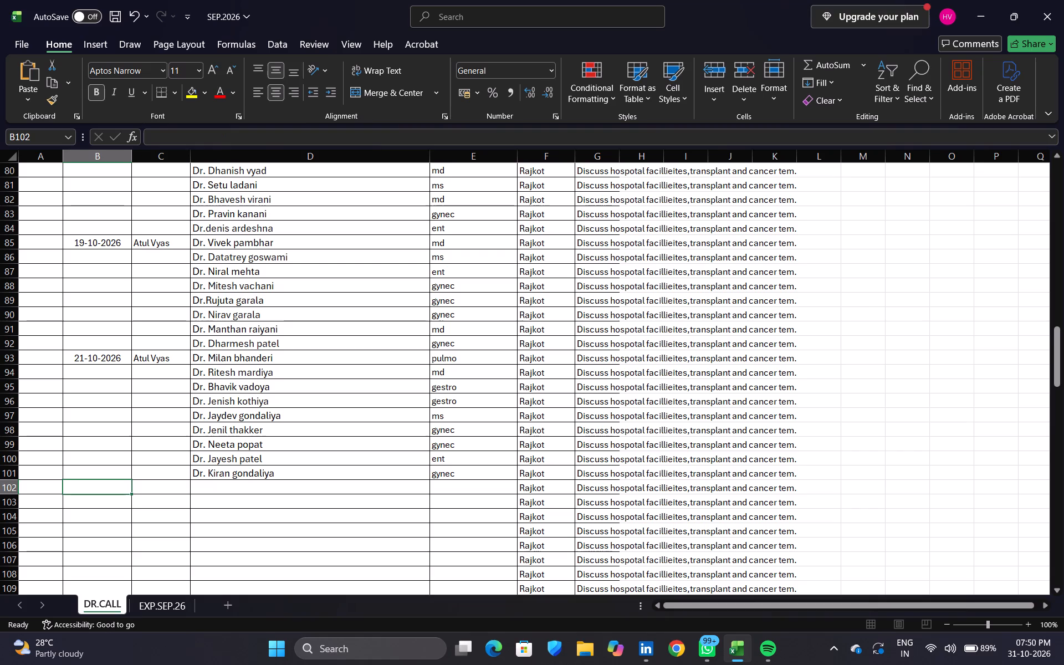
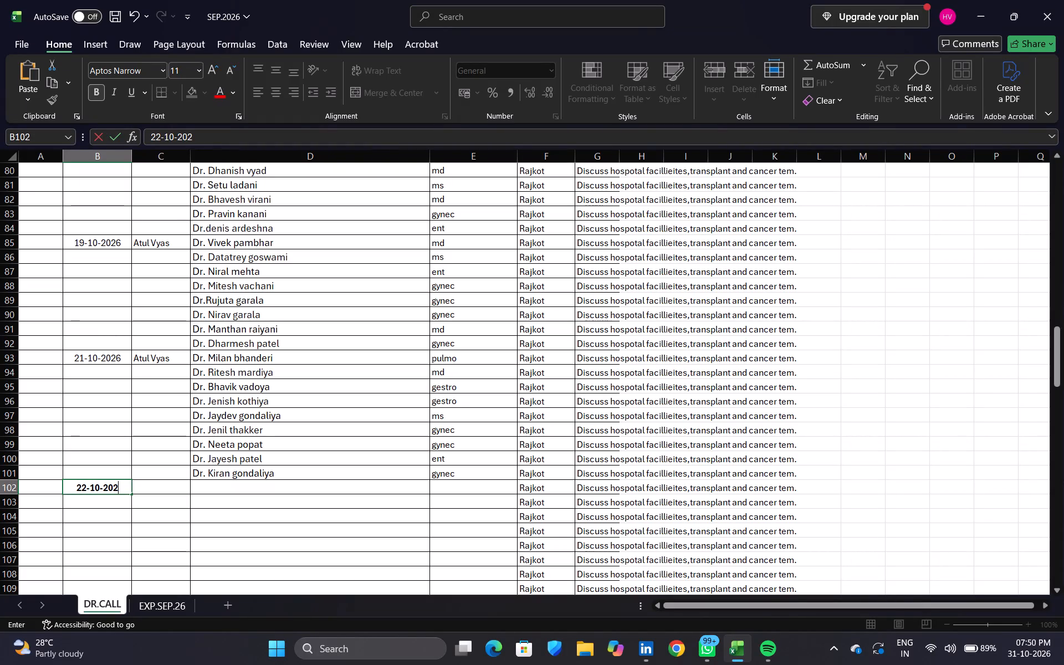
# Clear the partly typed entry in B102 and enter the date 22-10-2026 instead.
pyautogui.click(92, 94)
pyautogui.press('BackSpace')
pyautogui.press('BackSpace')
pyautogui.press('BackSpace')
pyautogui.press('BackSpace')
pyautogui.press('BackSpace')
pyautogui.press('BackSpace')
pyautogui.press('BackSpace')
pyautogui.press('BackSpace')
pyautogui.press('BackSpace')
pyautogui.press('BackSpace')
pyautogui.press('BackSpace')
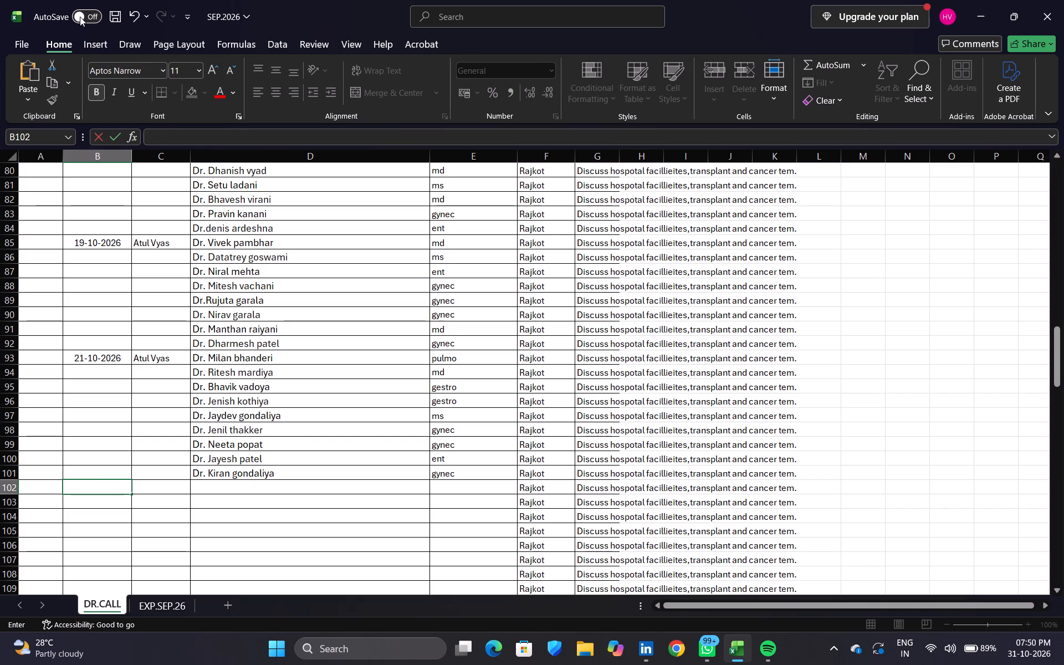
pyautogui.click(92, 92)
pyautogui.write('22')
pyautogui.write('-10-2026')
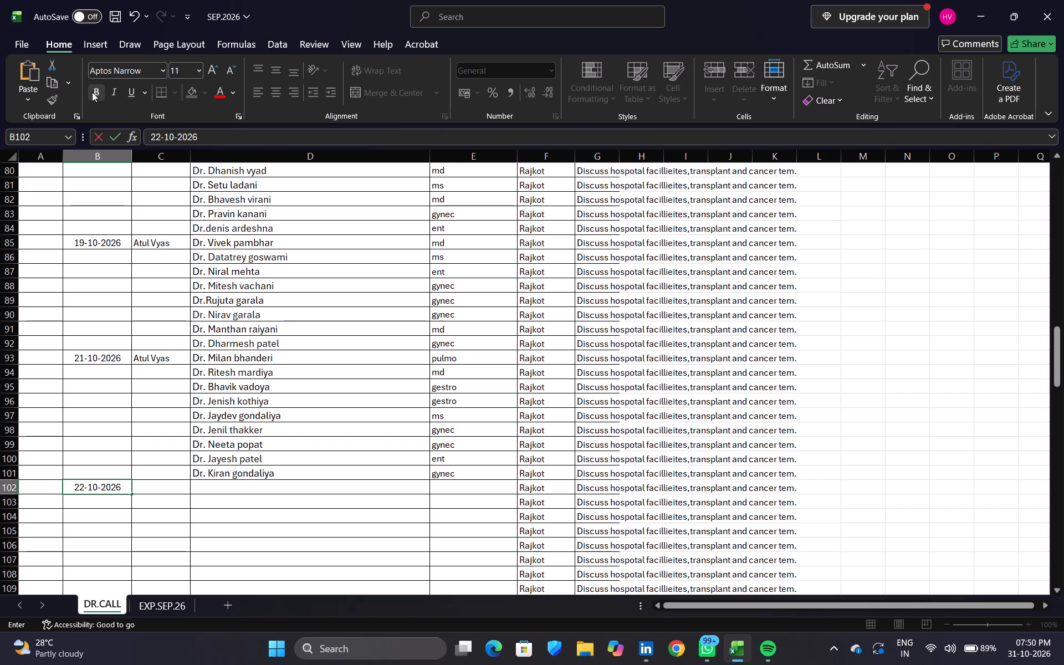
pyautogui.press('Right')
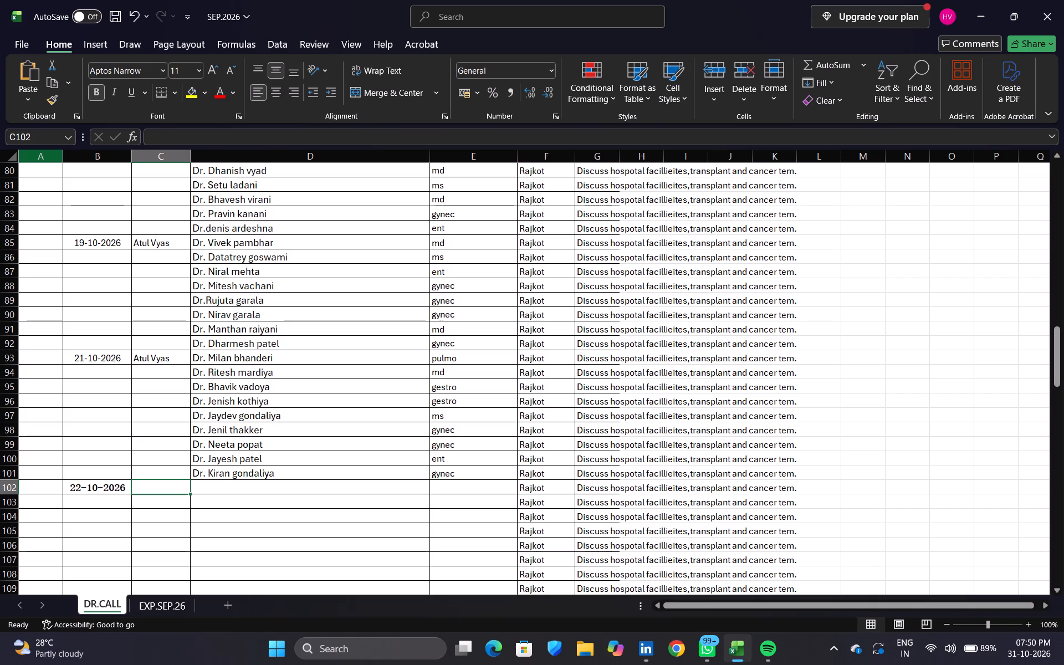
# Remove the bold formatting from the date in B102.
pyautogui.click(101, 495)
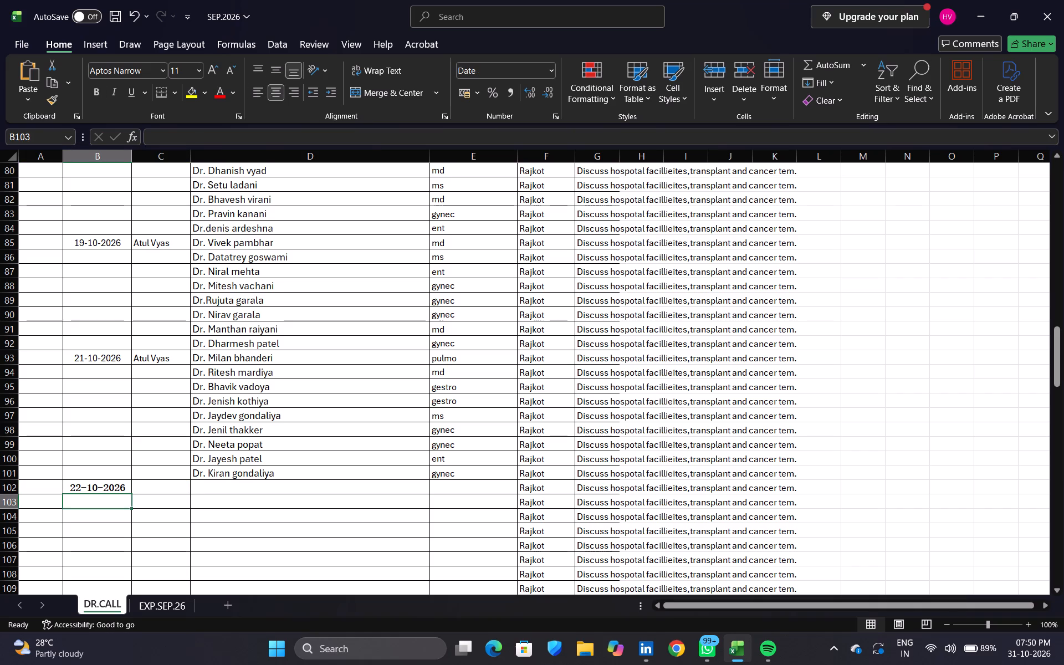
pyautogui.click(99, 491)
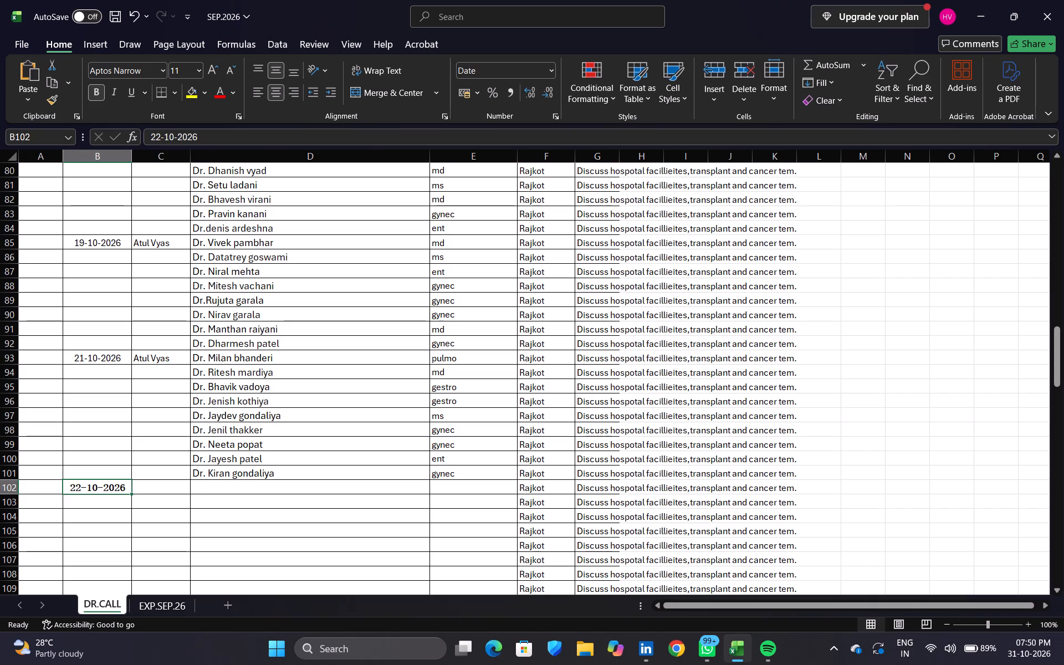
pyautogui.hotkey('ctrl', 'b')
# Enter the same representative's name as in C93 into C102, beside the 22-10-2026 date, and try to turn off its bold formatting.
pyautogui.click(154, 490)
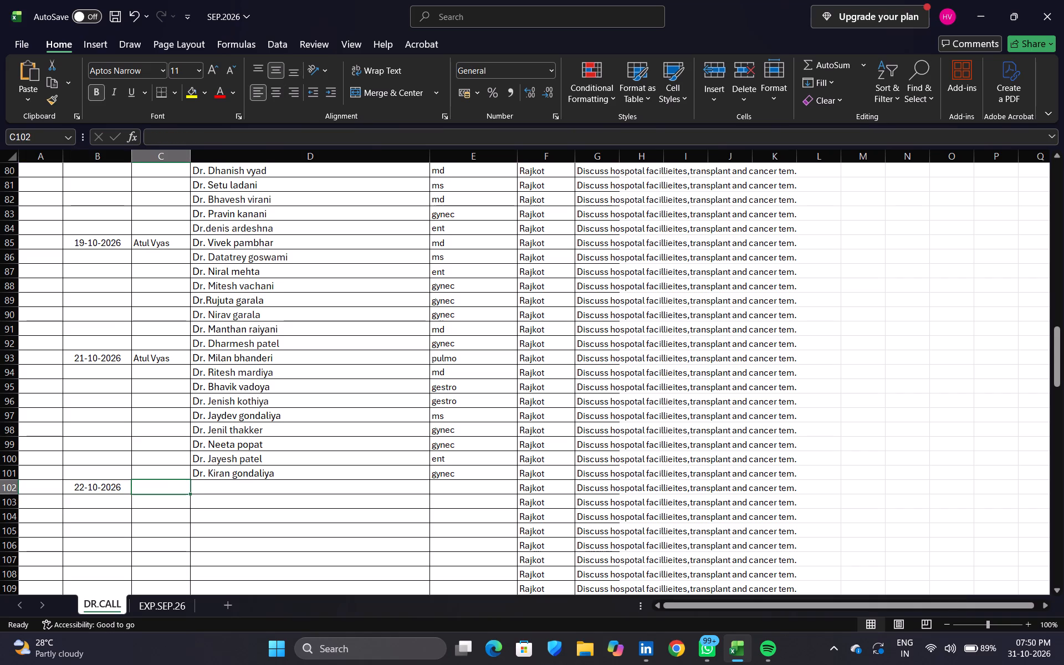
pyautogui.hotkey('shift', 'a')
pyautogui.hotkey('ctrl', 'b')
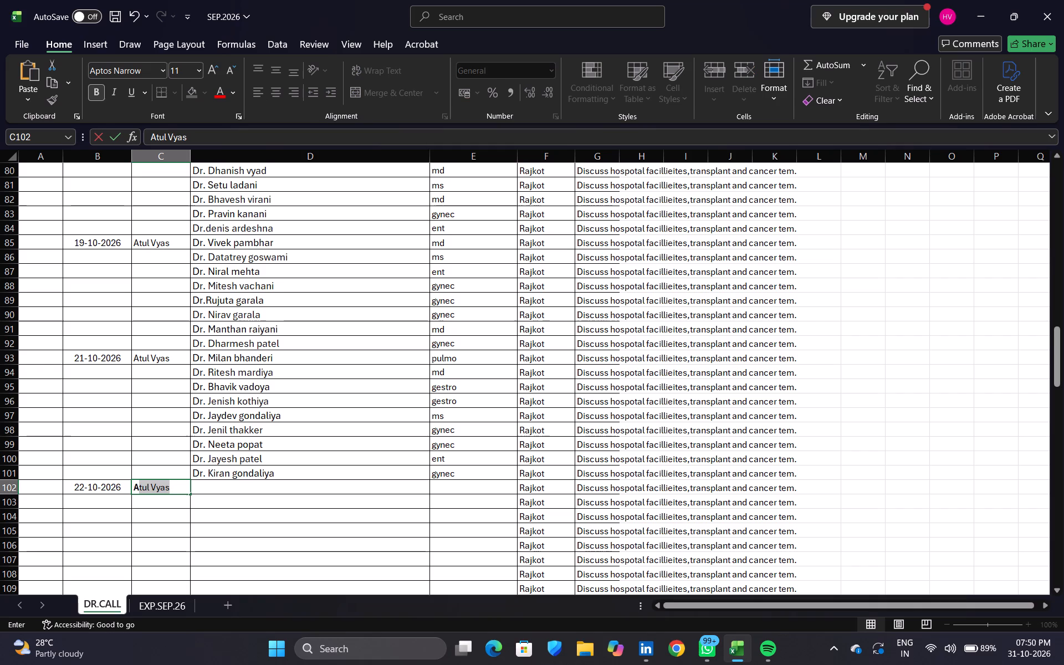
pyautogui.click(219, 490)
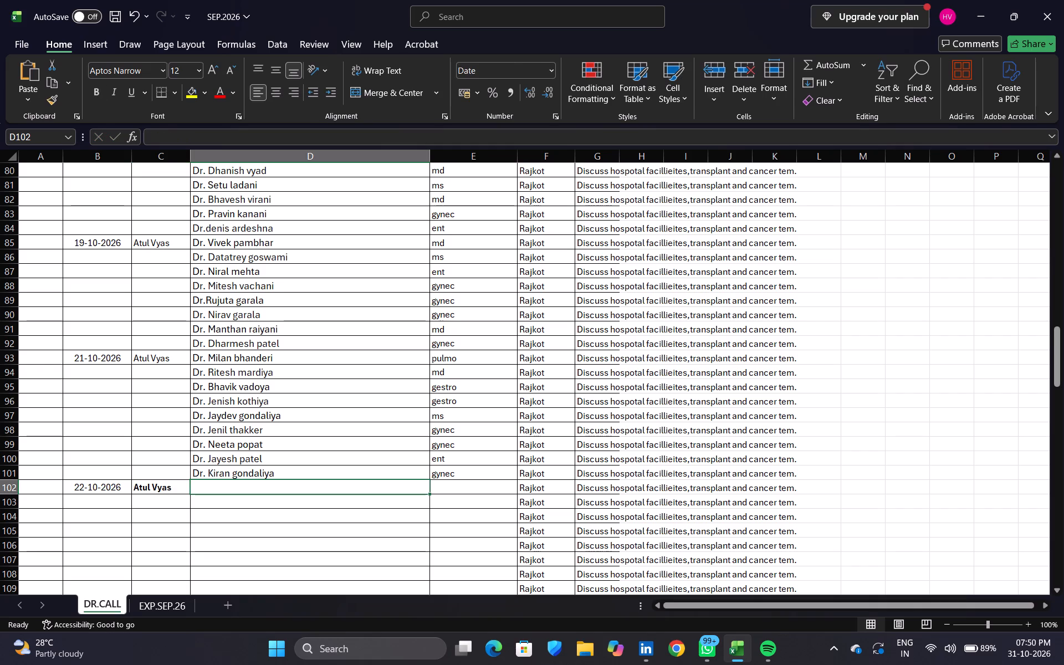
# Remove the bold formatting from the representative's name in C102.
pyautogui.click(152, 490)
pyautogui.hotkey('ctrl', 'b')
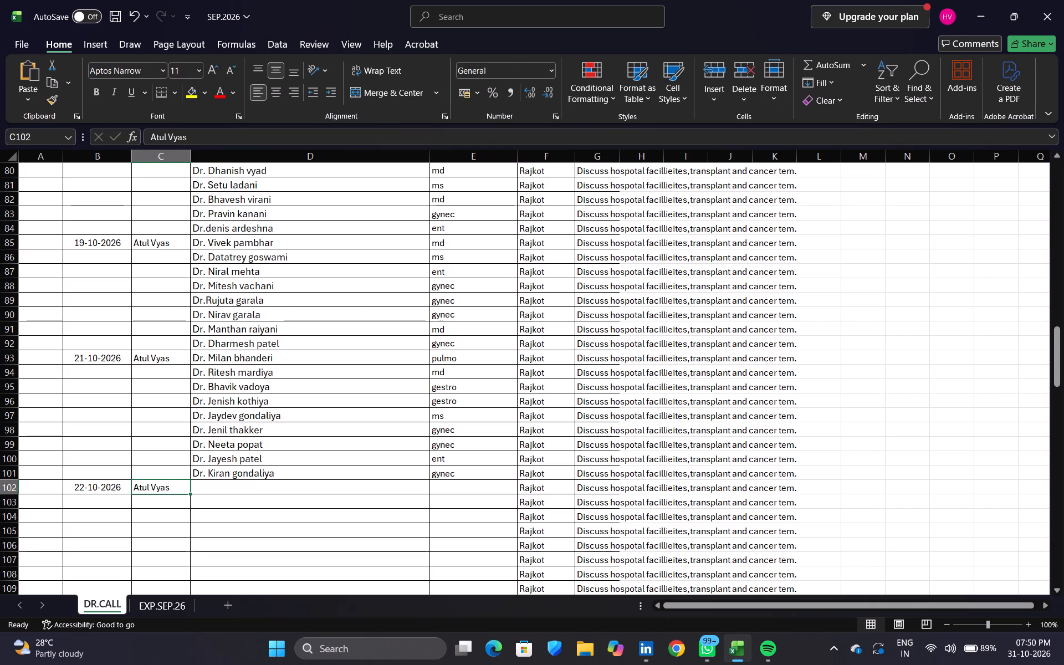
# Paste the copied list of doctors for 22-10-2026 into column D, starting at D102.
pyautogui.click(231, 489)
pyautogui.hotkey('ctrl', 'v')
# Enter the specialty ent in E102 without bold formatting.
pyautogui.scroll(-1, 282, 500)
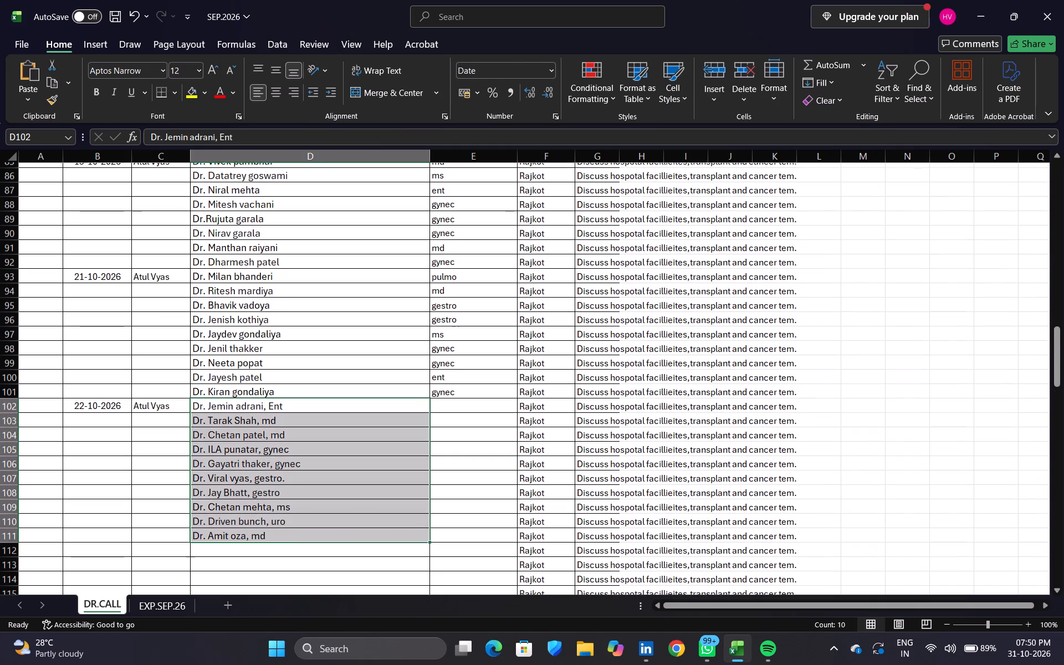
pyautogui.scroll(-1, 282, 500)
pyautogui.click(456, 404)
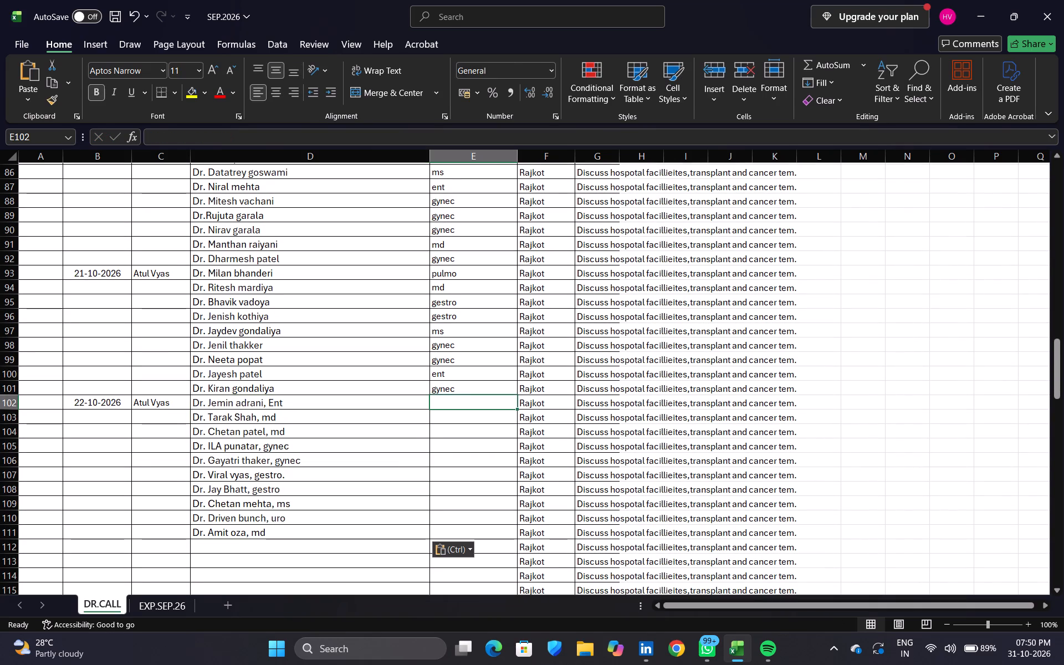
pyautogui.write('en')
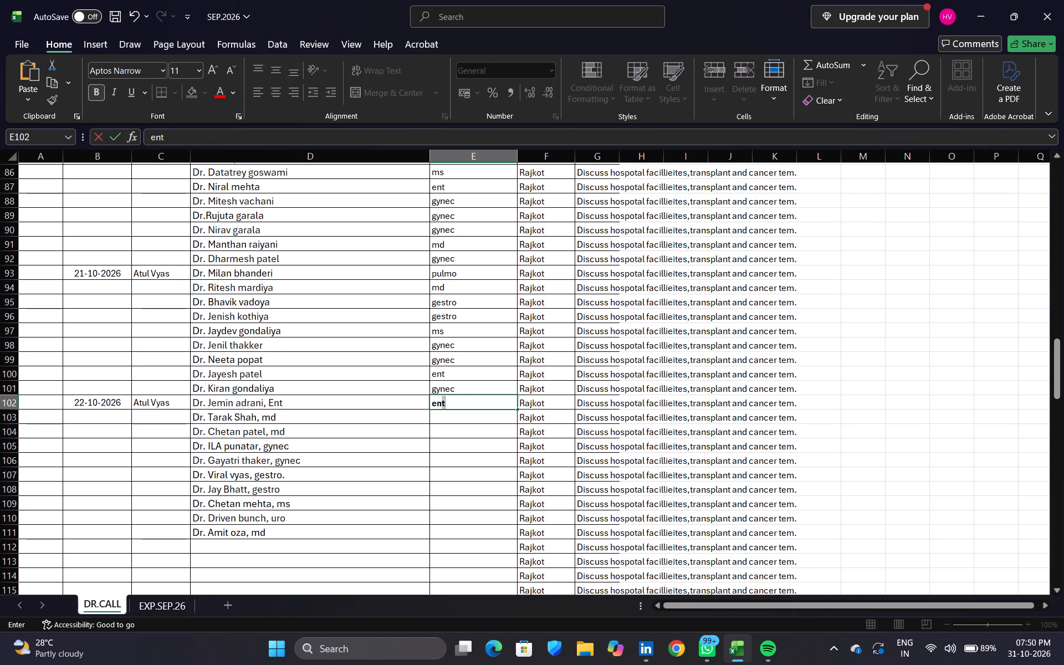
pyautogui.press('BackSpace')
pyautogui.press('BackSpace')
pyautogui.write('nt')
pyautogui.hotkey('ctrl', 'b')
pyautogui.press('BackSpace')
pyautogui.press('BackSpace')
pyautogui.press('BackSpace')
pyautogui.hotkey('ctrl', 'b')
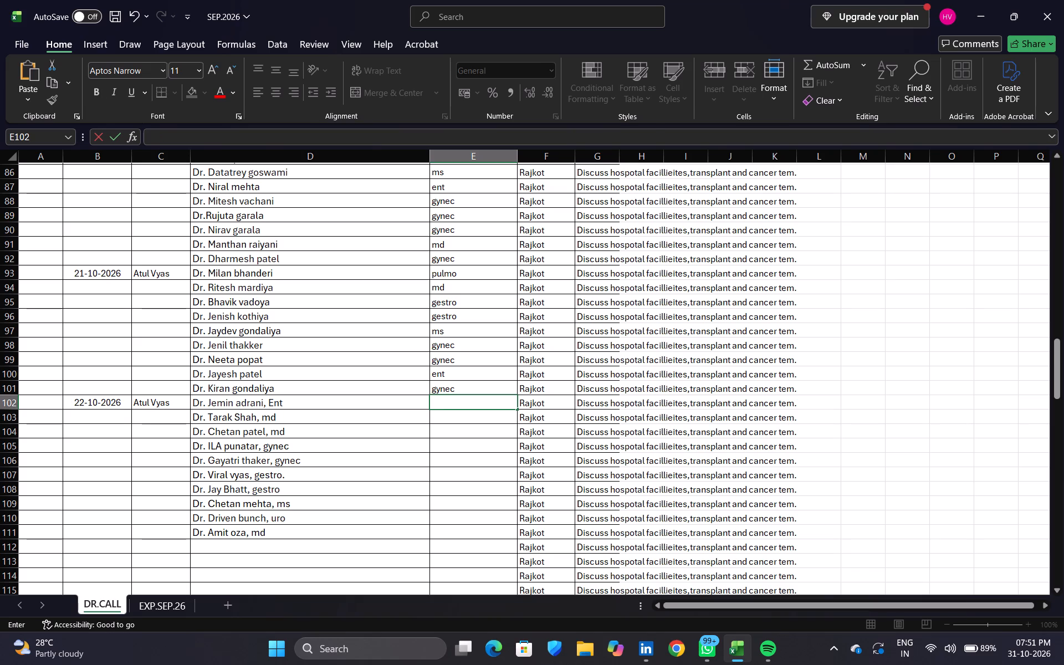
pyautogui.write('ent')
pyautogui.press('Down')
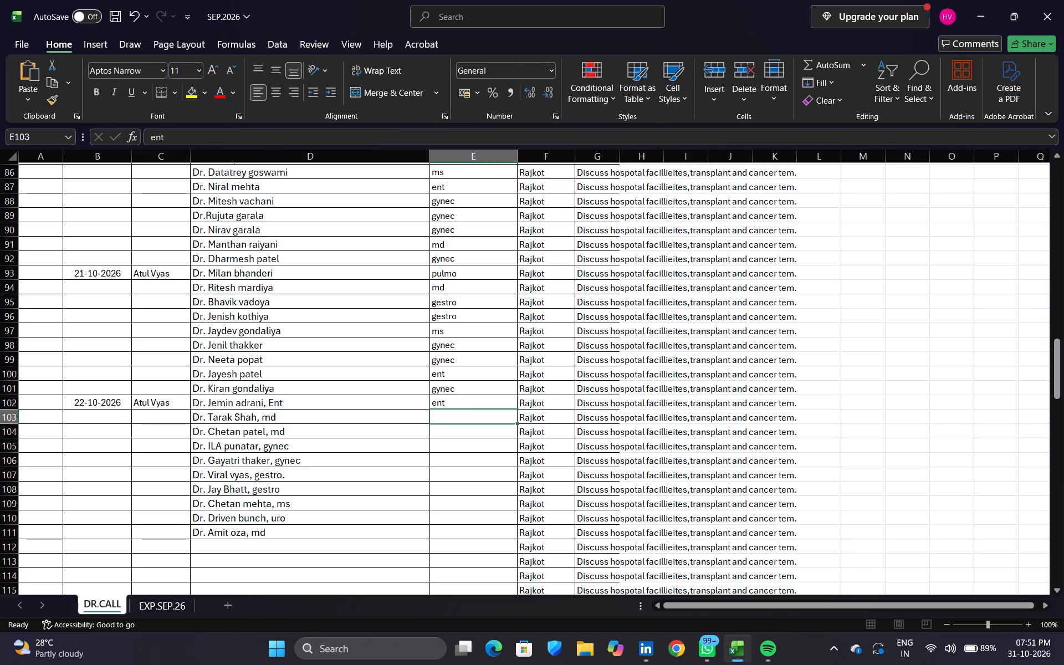
# Enter the specialty md in E103 and E104, turning off bold formatting in E104.
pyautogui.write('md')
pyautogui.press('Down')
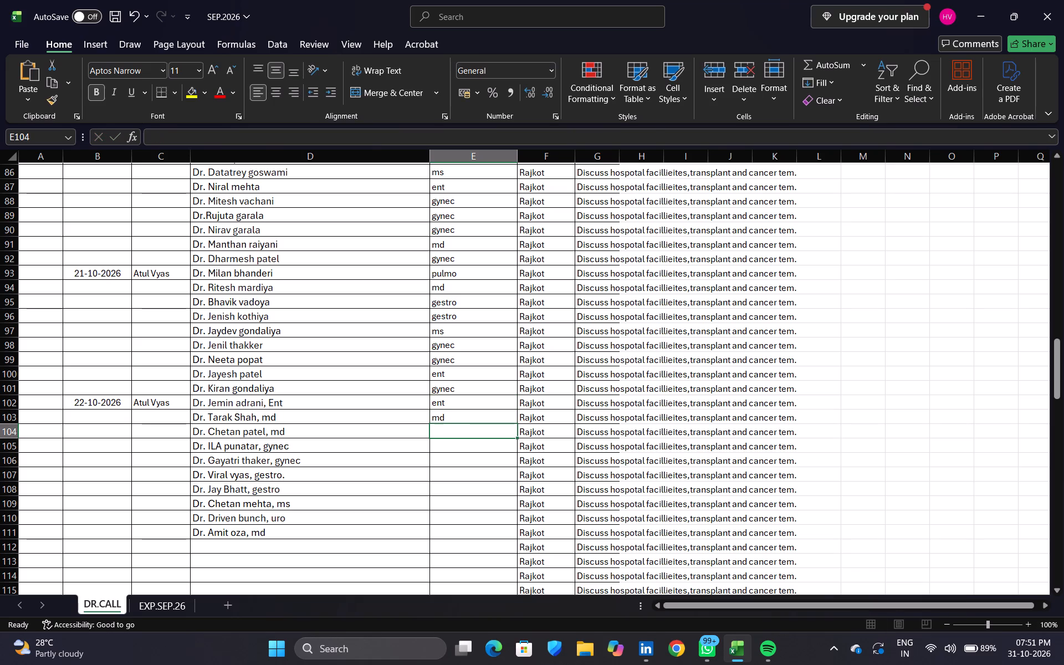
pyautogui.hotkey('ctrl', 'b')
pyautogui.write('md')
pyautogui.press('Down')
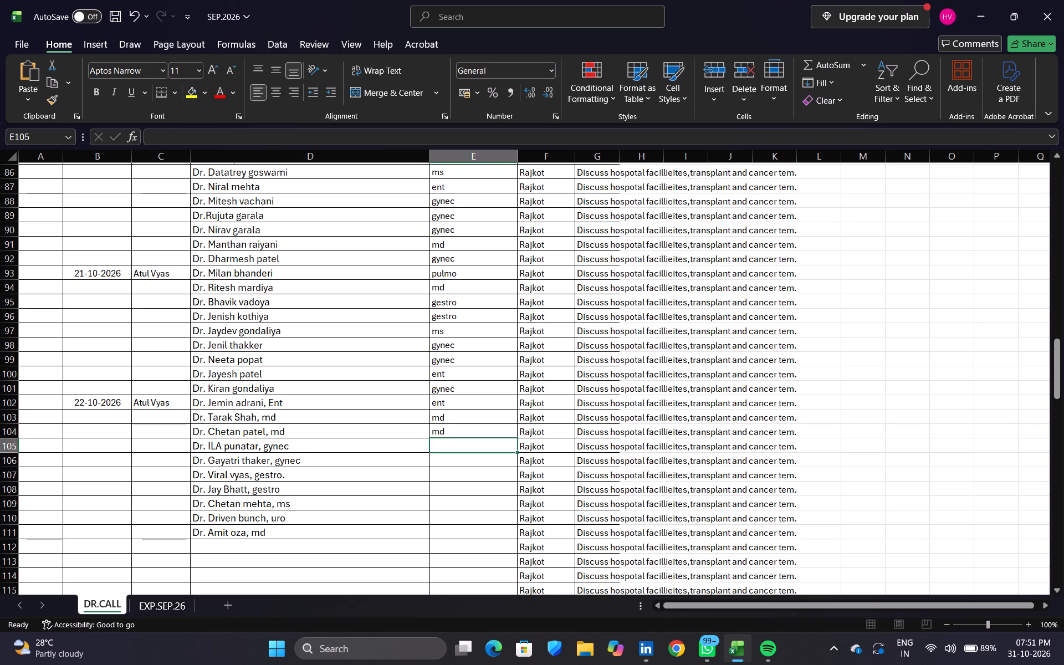
# Enter the specialty gynec in E105 and E106, turning off bold formatting in E106.
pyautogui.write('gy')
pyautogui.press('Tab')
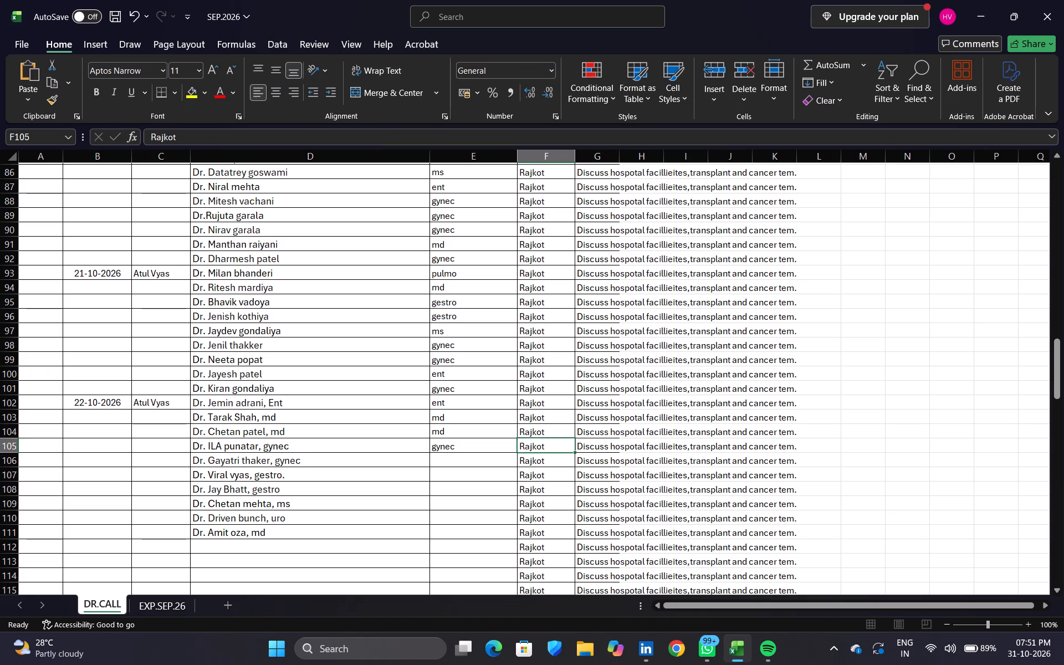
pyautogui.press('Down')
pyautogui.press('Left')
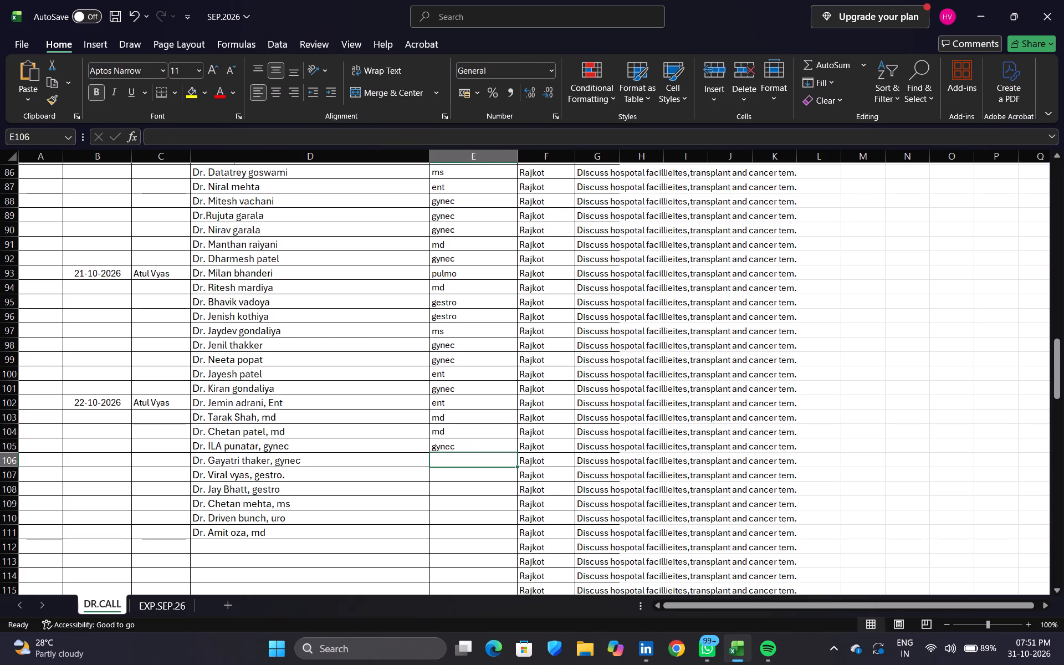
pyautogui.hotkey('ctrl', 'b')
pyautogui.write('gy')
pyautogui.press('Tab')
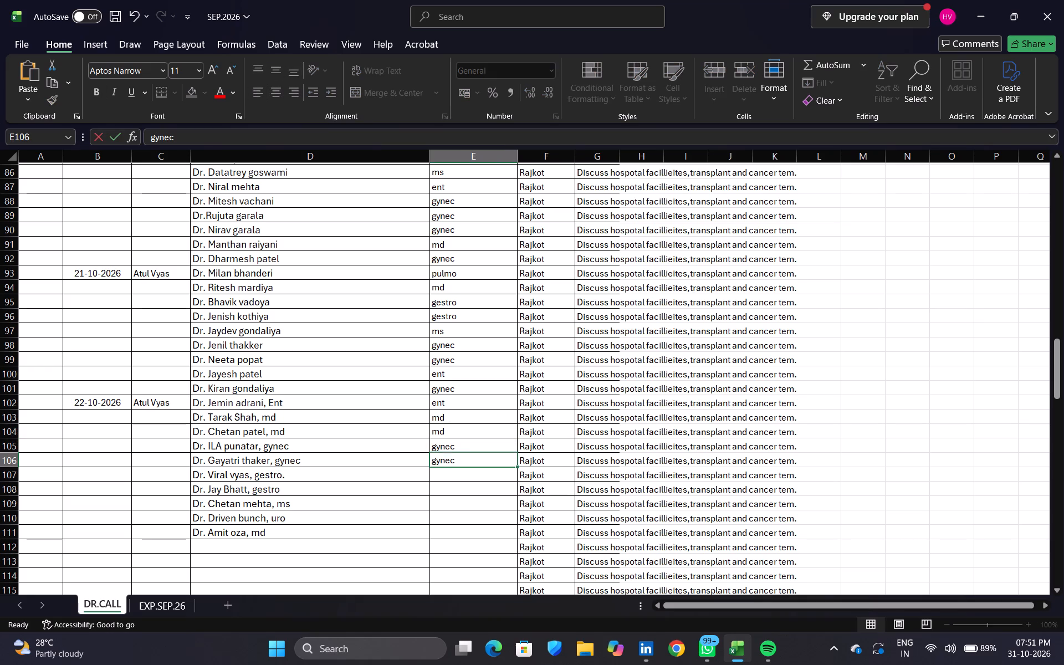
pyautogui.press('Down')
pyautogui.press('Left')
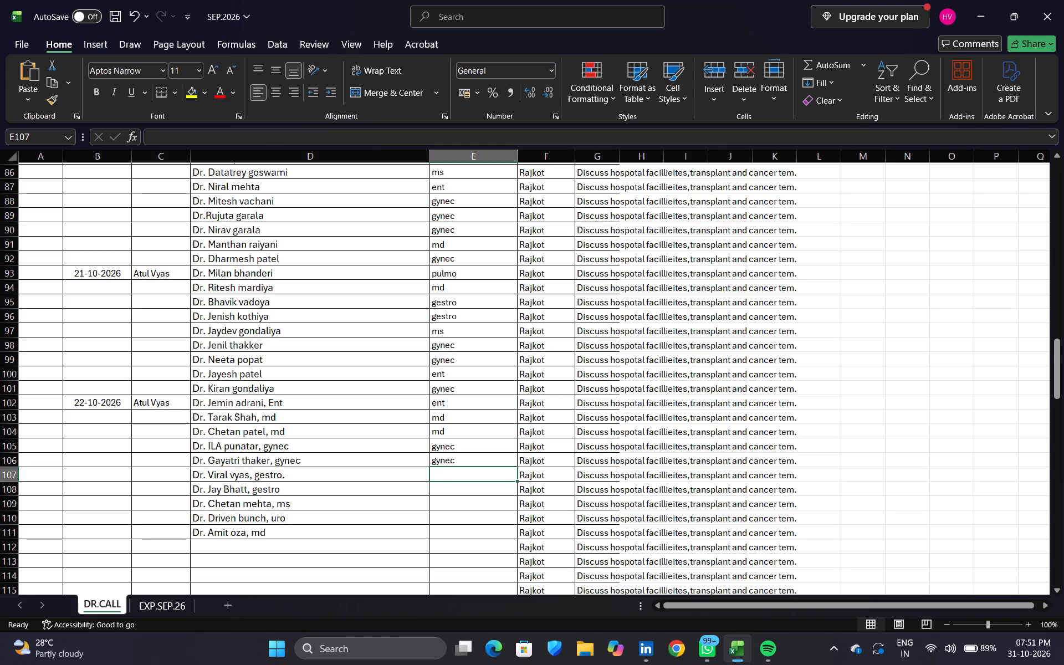
# Enter the specialty gestro in E107 and E108, without bold formatting in E108.
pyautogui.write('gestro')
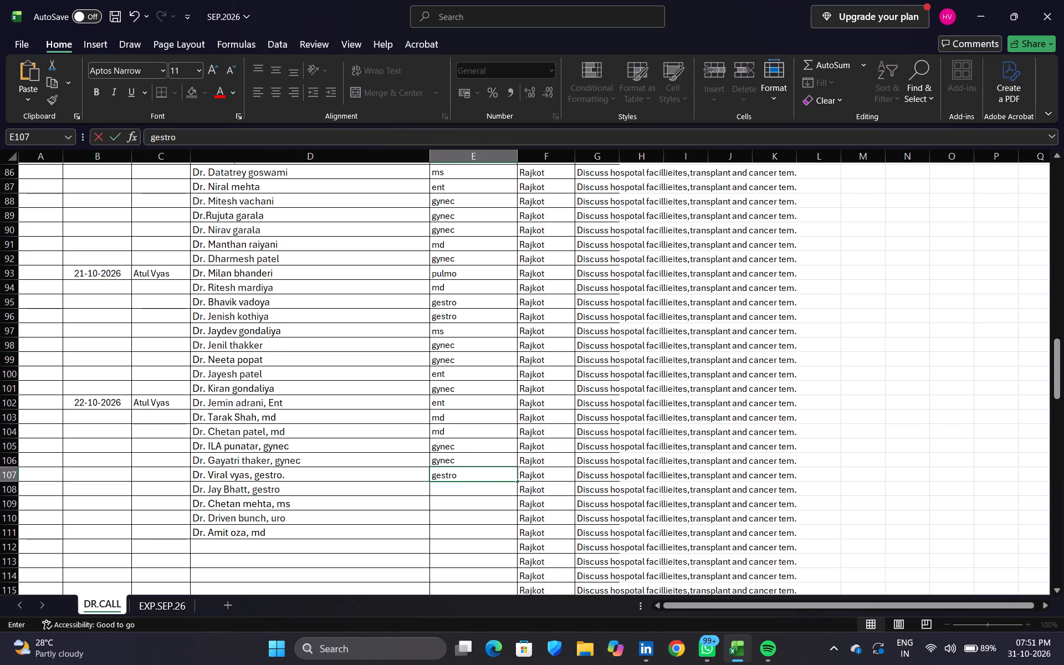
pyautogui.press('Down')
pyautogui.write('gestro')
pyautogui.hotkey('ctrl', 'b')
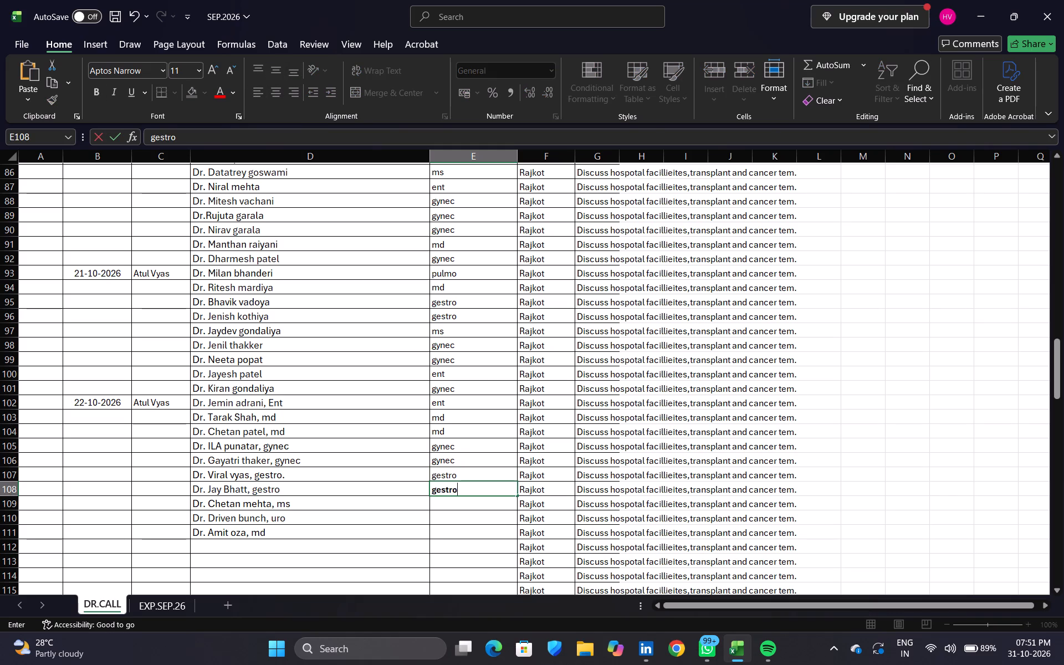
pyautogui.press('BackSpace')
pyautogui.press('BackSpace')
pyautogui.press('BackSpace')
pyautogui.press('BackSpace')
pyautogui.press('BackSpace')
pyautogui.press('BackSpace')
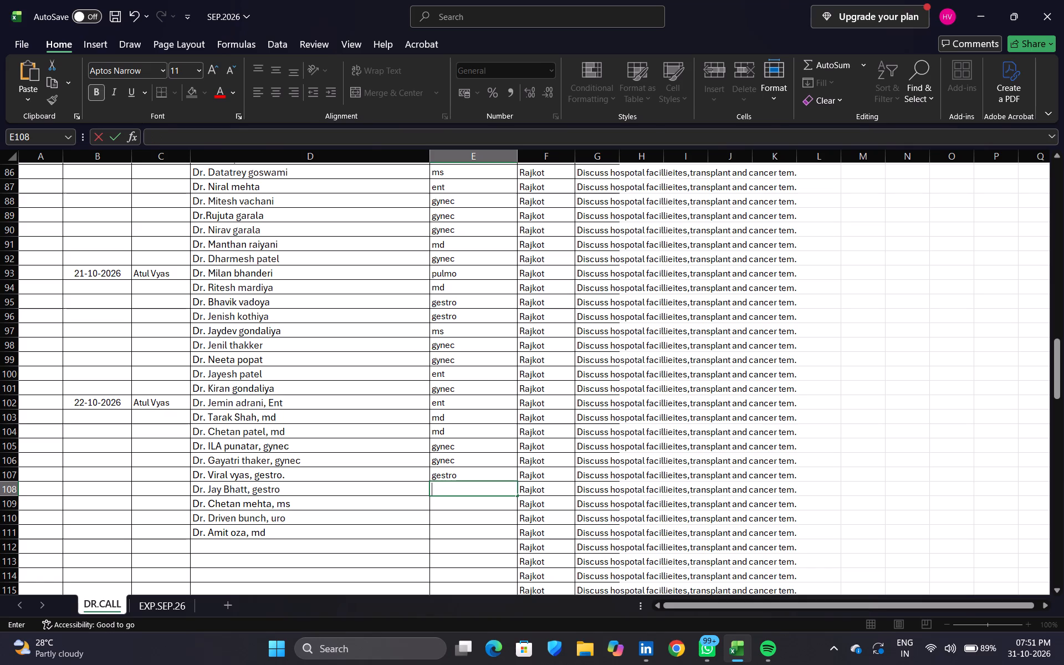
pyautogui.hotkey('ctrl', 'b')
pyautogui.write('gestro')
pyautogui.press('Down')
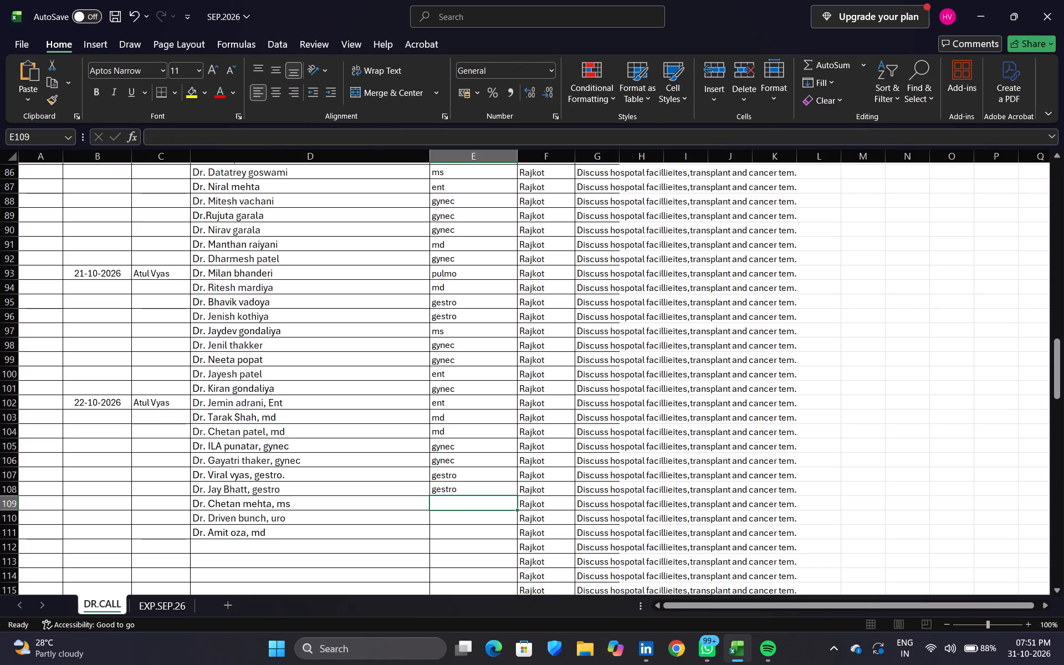
# Enter the specialties ms in E109, non-bold uro in E110 and md in E111.
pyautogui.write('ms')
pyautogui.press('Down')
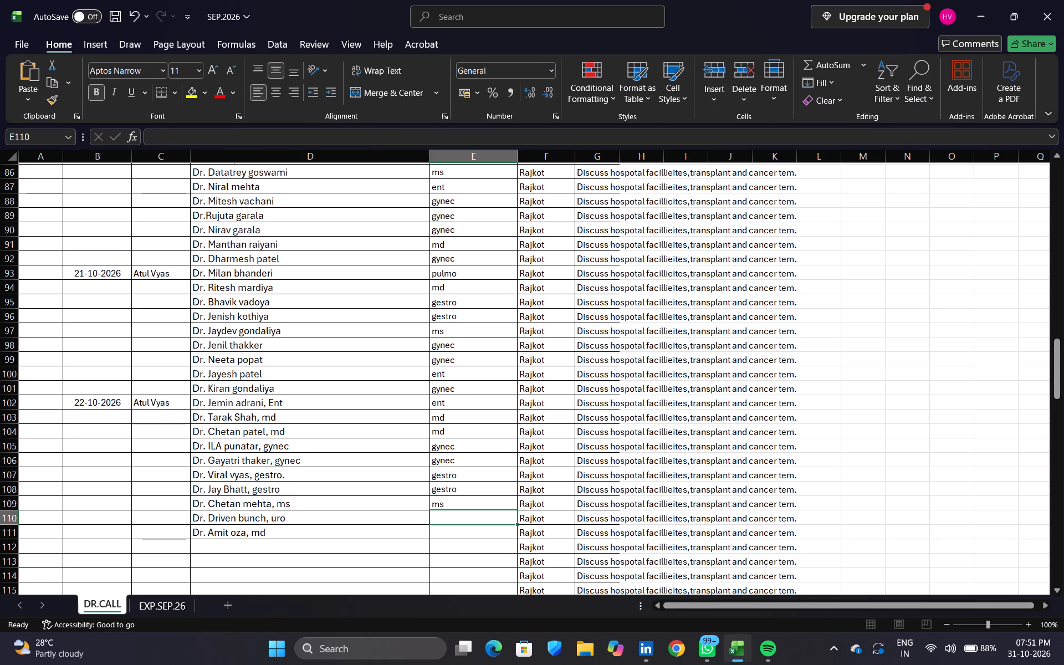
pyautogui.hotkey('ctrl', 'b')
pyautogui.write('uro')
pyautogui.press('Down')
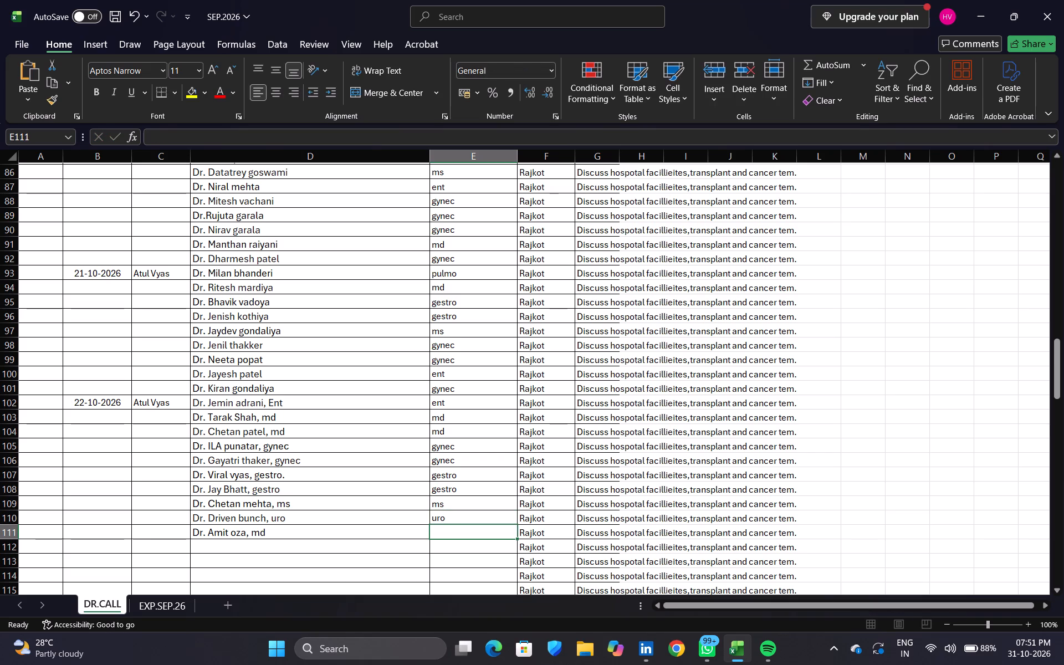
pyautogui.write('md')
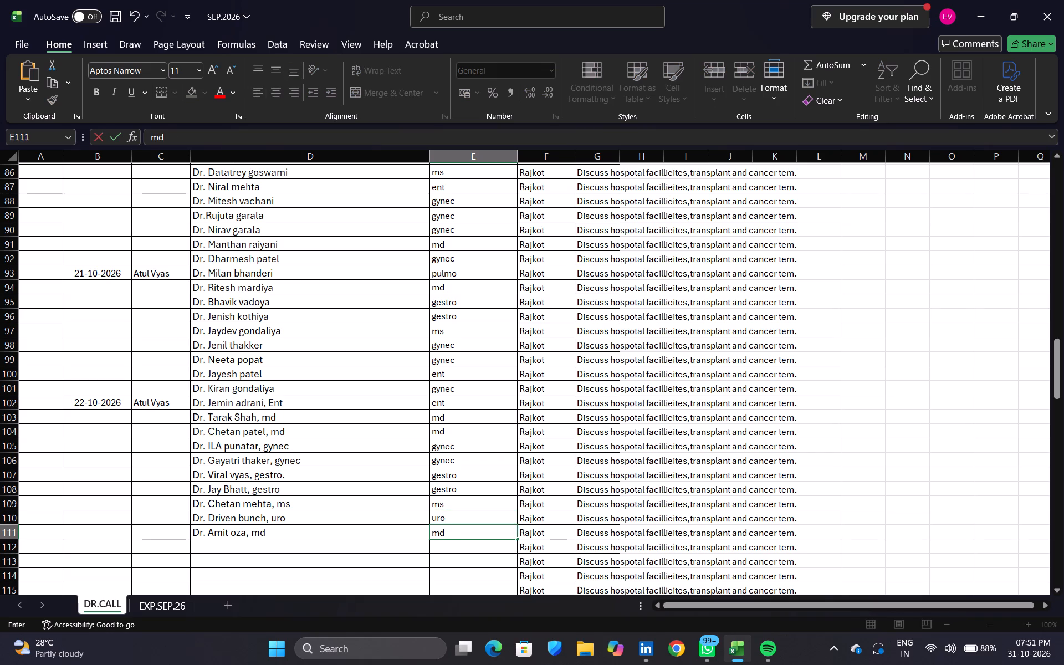
# Remove the Ent suffix from the doctor name in D102 and the md suffix from D103, including the commas.
pyautogui.doubleClick(335, 407)
pyautogui.press('BackSpace')
pyautogui.press('BackSpace')
pyautogui.press('BackSpace')
pyautogui.press('BackSpace')
pyautogui.press('BackSpace')
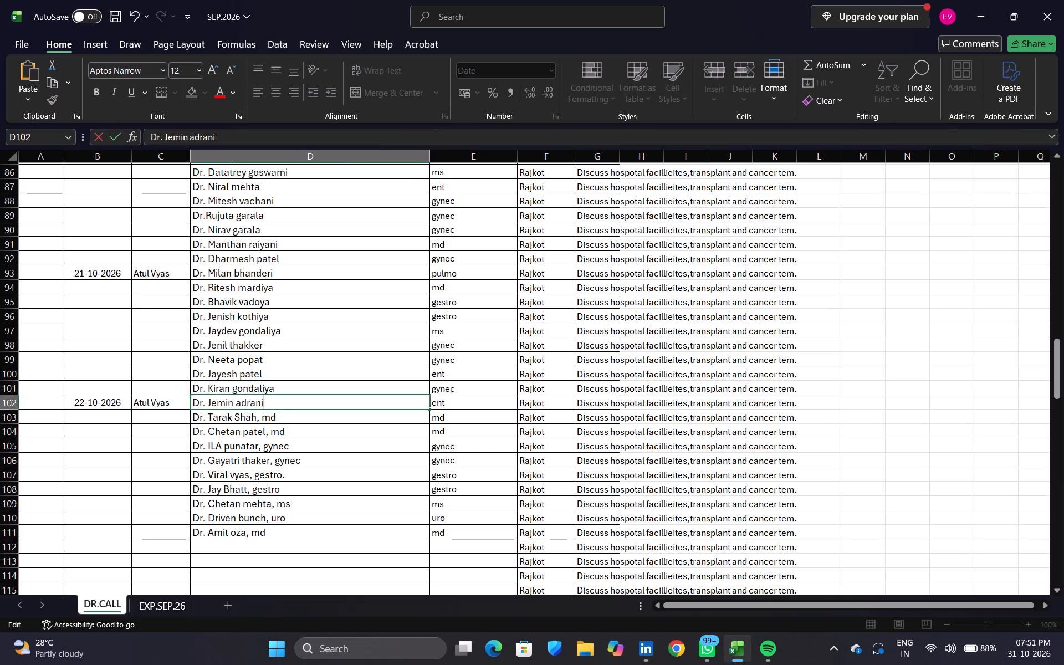
pyautogui.doubleClick(357, 417)
pyautogui.press('BackSpace')
pyautogui.press('BackSpace')
pyautogui.press('BackSpace')
pyautogui.press('BackSpace')
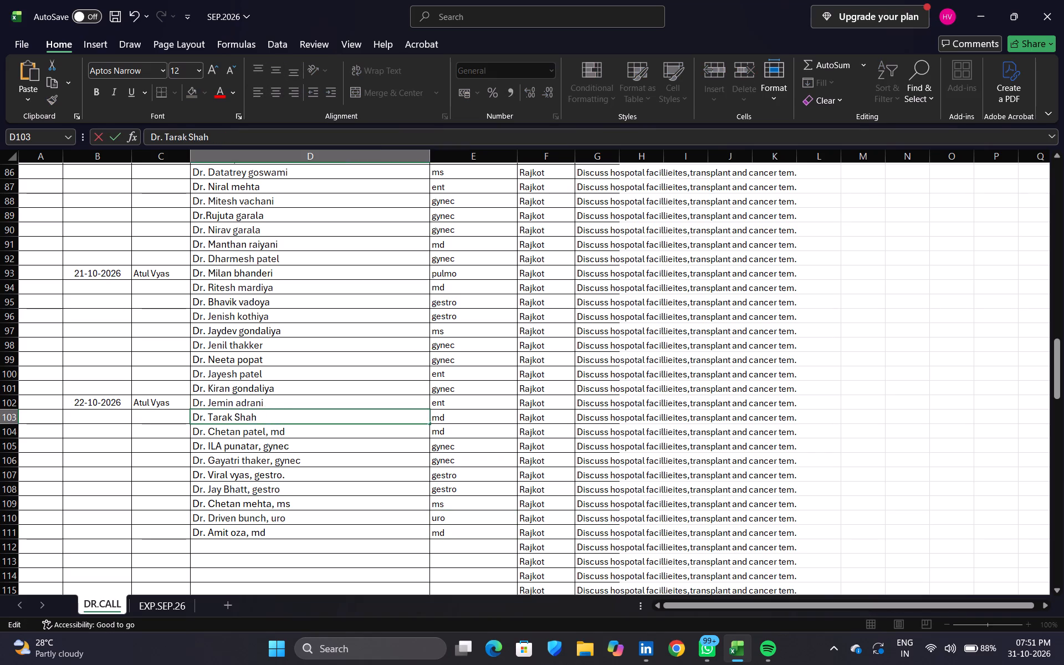
pyautogui.press('BackSpace')
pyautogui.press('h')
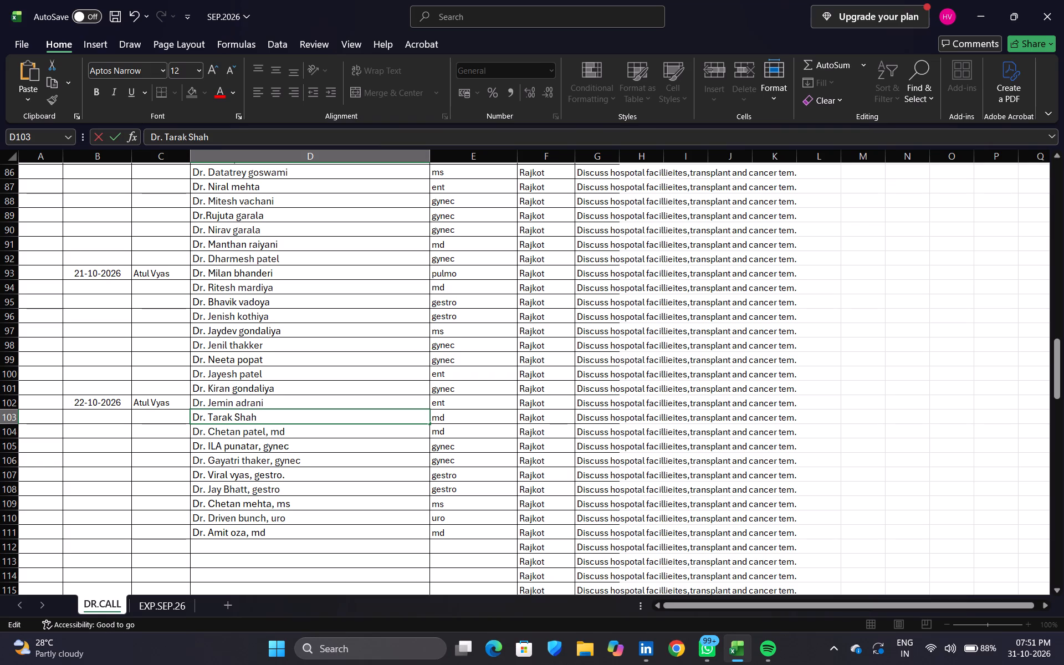
# Remove the md suffix from the doctor name in D104 and the gynec suffix from D105, including the commas.
pyautogui.doubleClick(370, 429)
pyautogui.press('BackSpace')
pyautogui.press('BackSpace')
pyautogui.press('BackSpace')
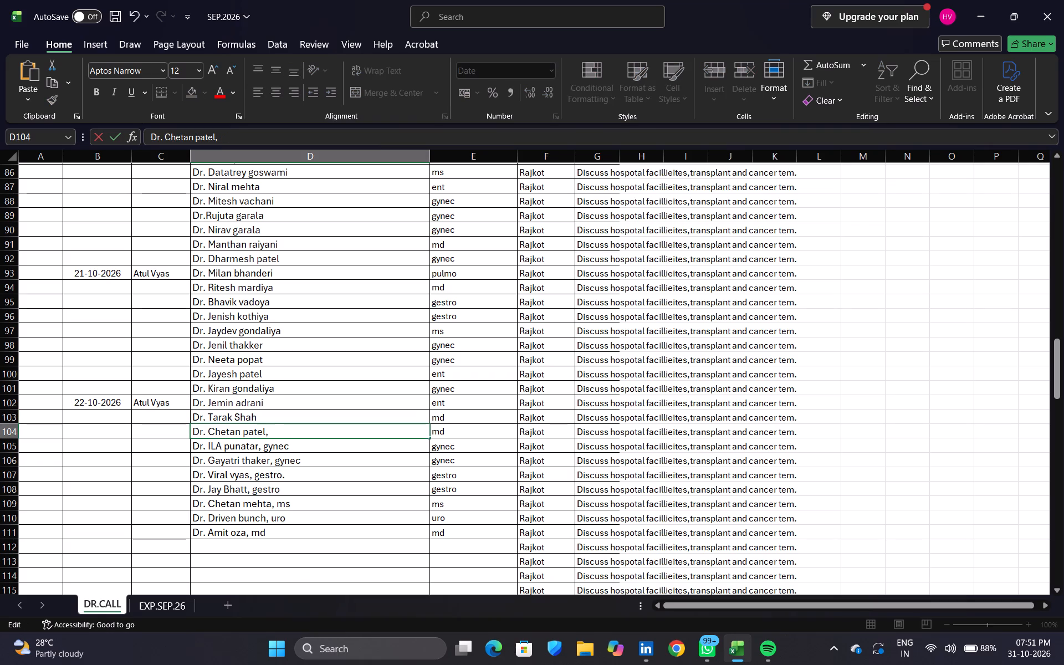
pyautogui.press('BackSpace')
pyautogui.doubleClick(385, 447)
pyautogui.press('BackSpace')
pyautogui.press('BackSpace')
pyautogui.press('BackSpace')
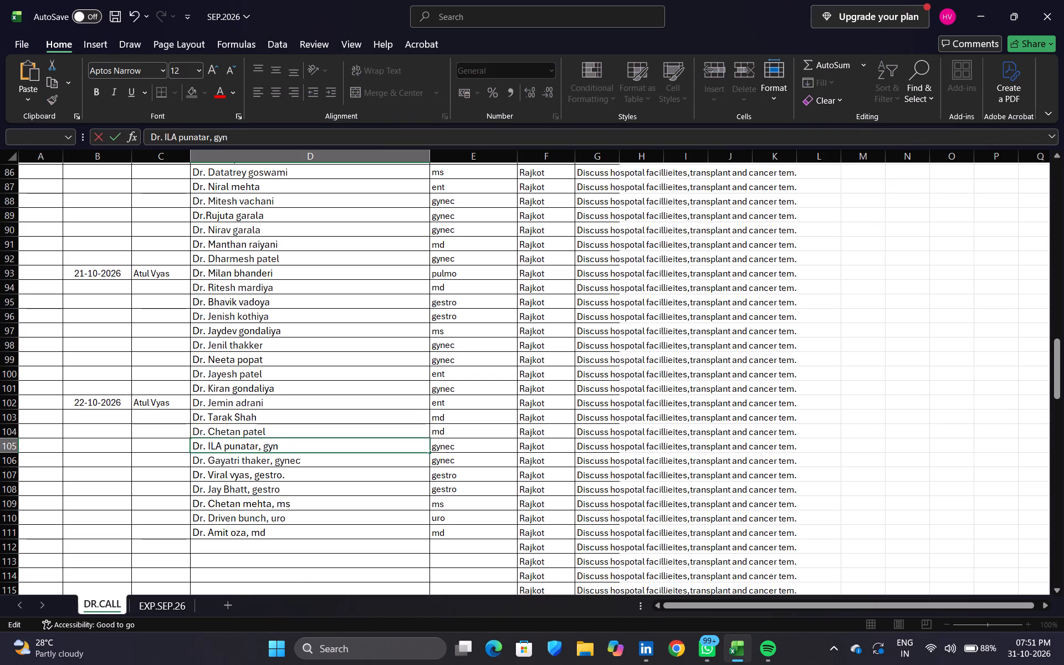
pyautogui.press('BackSpace')
pyautogui.press('BackSpace')
pyautogui.press('BackSpace')
pyautogui.press('BackSpace')
pyautogui.press('BackSpace')
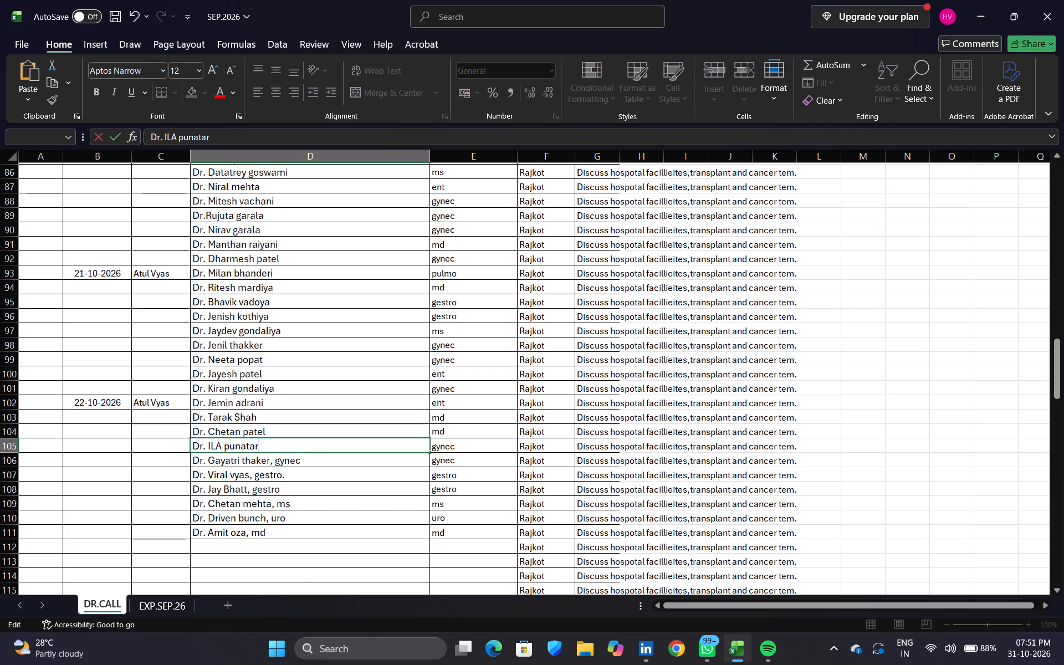
# Remove the gynec suffix from the doctor name in D106 and the gestro suffix from D107, including the punctuation.
pyautogui.doubleClick(400, 463)
pyautogui.press('BackSpace')
pyautogui.press('BackSpace')
pyautogui.press('BackSpace')
pyautogui.press('BackSpace')
pyautogui.press('BackSpace')
pyautogui.press('BackSpace')
pyautogui.press('BackSpace')
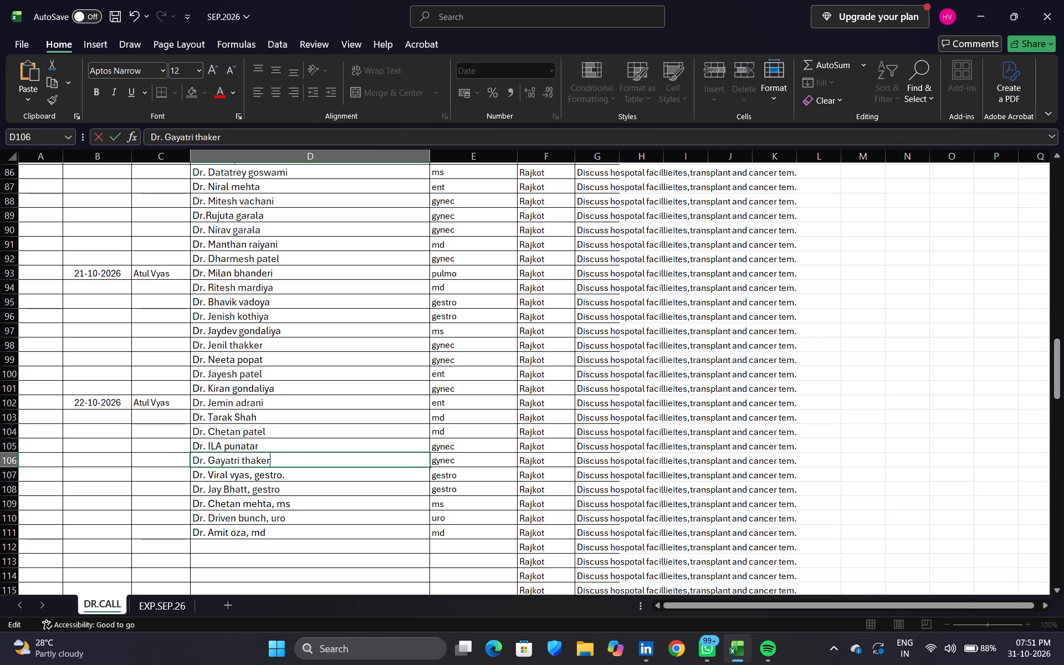
pyautogui.doubleClick(406, 478)
pyautogui.press('BackSpace')
pyautogui.press('BackSpace')
pyautogui.press('BackSpace')
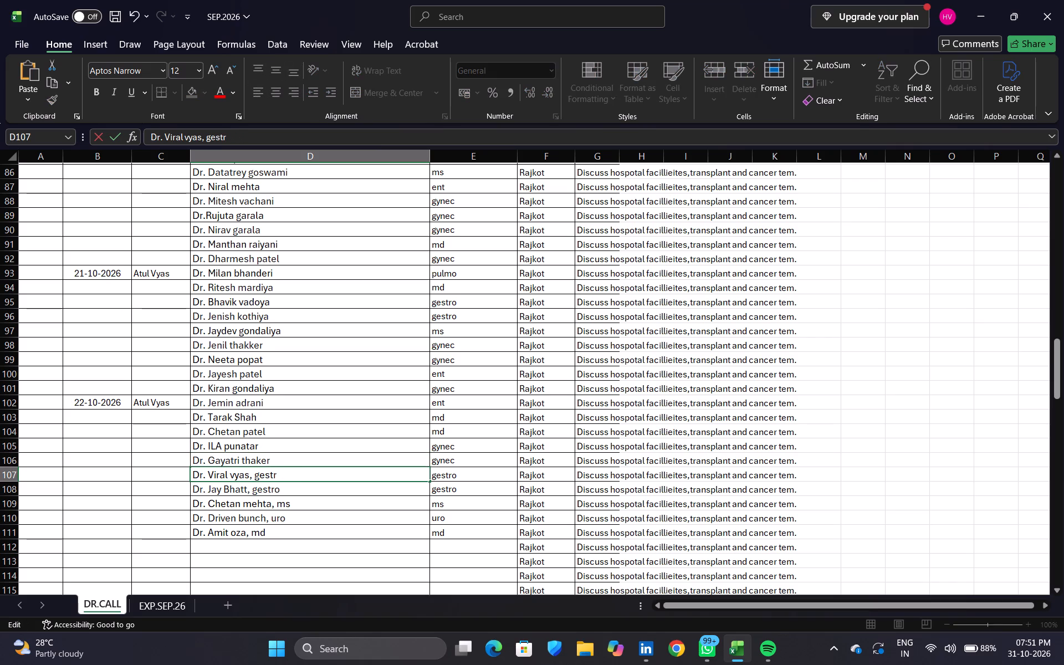
pyautogui.press('BackSpace')
pyautogui.press('BackSpace')
pyautogui.press('BackSpace')
pyautogui.press('BackSpace')
pyautogui.press('BackSpace')
pyautogui.press('BackSpace')
pyautogui.press('BackSpace')
# Remove the gestro suffix from the doctor name in D108 and the ms suffix from D109, including the commas.
pyautogui.doubleClick(415, 490)
pyautogui.press('BackSpace')
pyautogui.press('BackSpace')
pyautogui.press('BackSpace')
pyautogui.press('BackSpace')
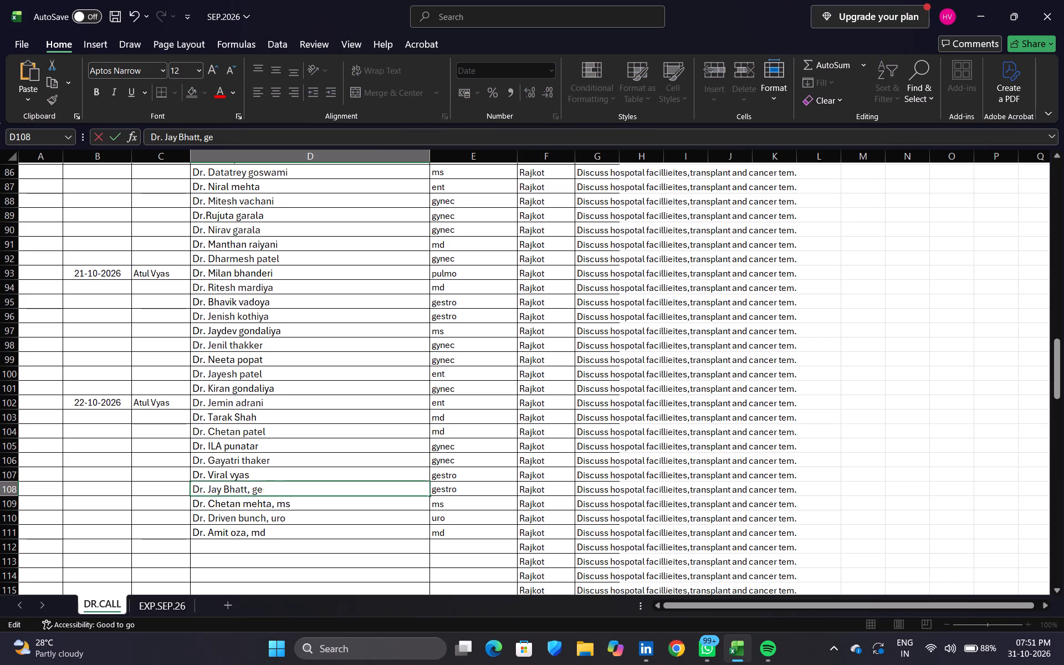
pyautogui.press('BackSpace')
pyautogui.press('BackSpace')
pyautogui.press('BackSpace')
pyautogui.press('BackSpace')
pyautogui.press('BackSpace')
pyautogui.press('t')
pyautogui.doubleClick(411, 507)
pyautogui.press('BackSpace')
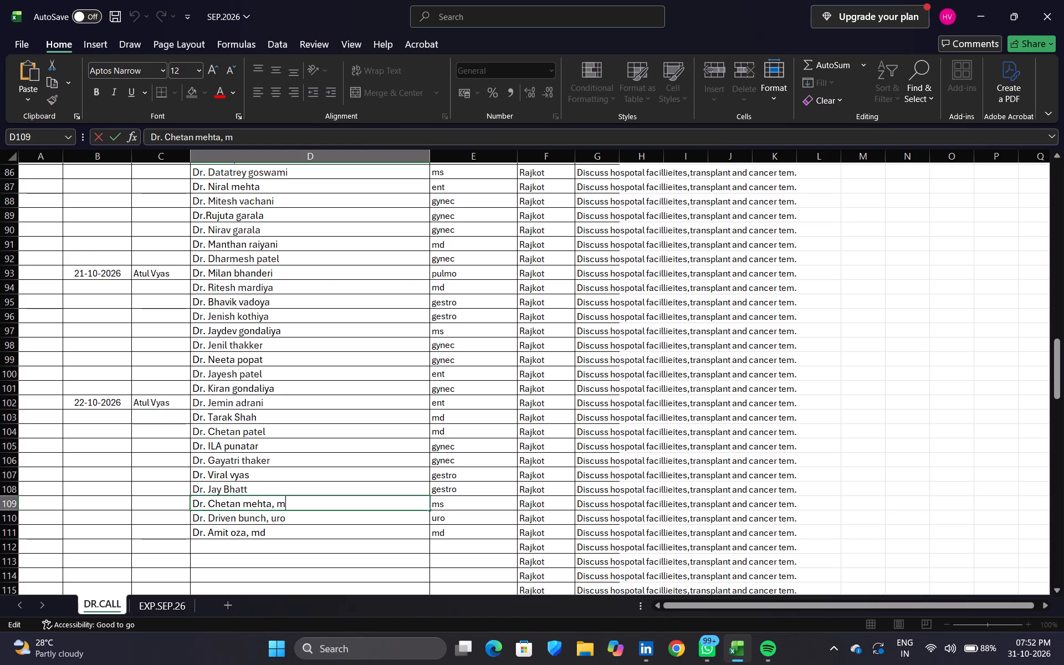
pyautogui.press('BackSpace')
pyautogui.press('BackSpace')
pyautogui.press('BackSpace')
# Remove the uro suffix from the doctor name in D110 and the md suffix from D111, including the commas.
pyautogui.doubleClick(413, 517)
pyautogui.press('BackSpace')
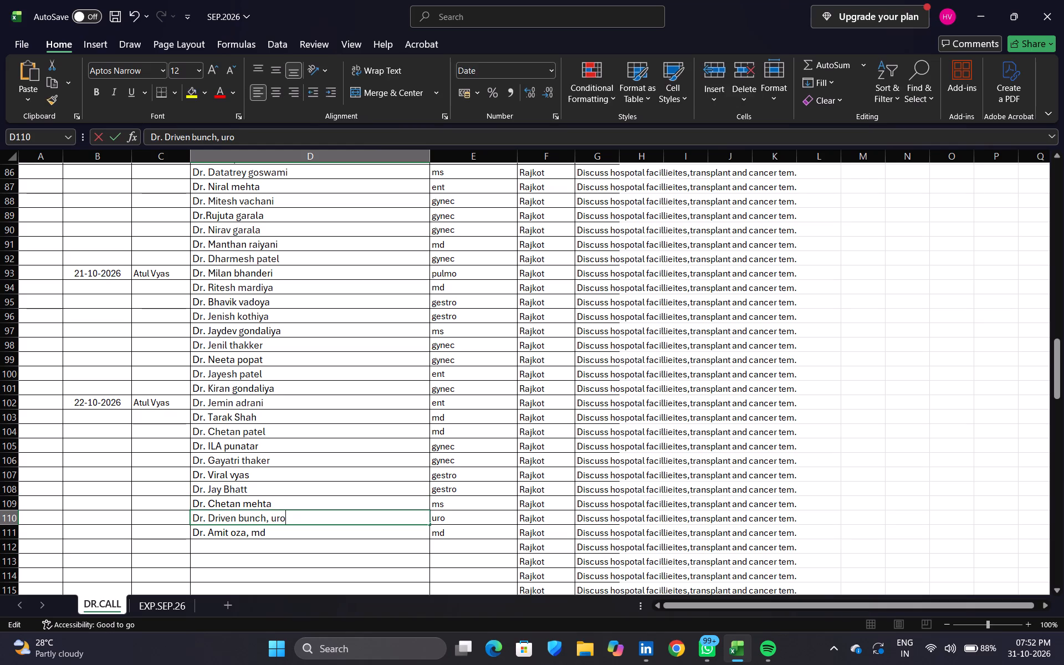
pyautogui.press('BackSpace')
pyautogui.press('BackSpace')
pyautogui.press('BackSpace')
pyautogui.press('BackSpace')
pyautogui.press('BackSpace')
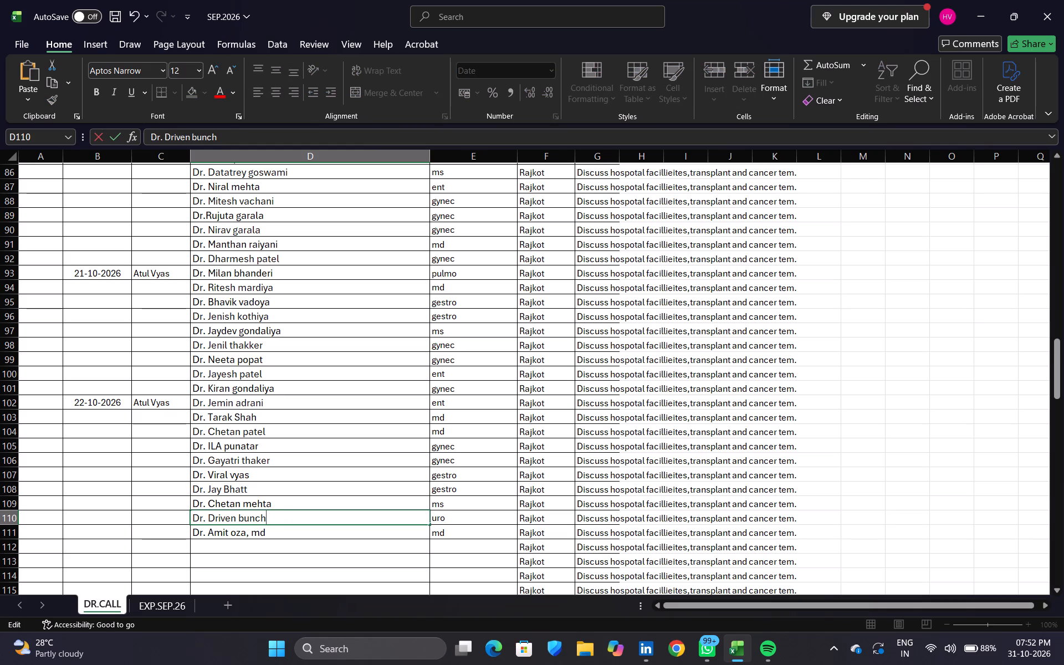
pyautogui.doubleClick(408, 533)
pyautogui.press('BackSpace')
pyautogui.press('BackSpace')
pyautogui.press('BackSpace')
pyautogui.press('BackSpace')
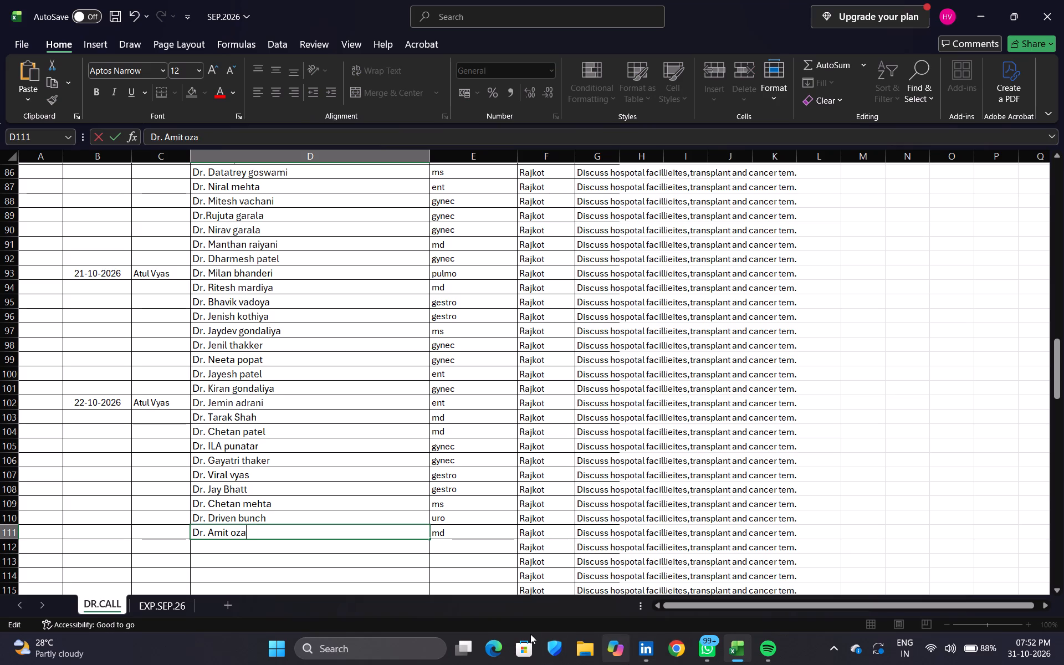
pyautogui.scroll(-3, 395, 475)
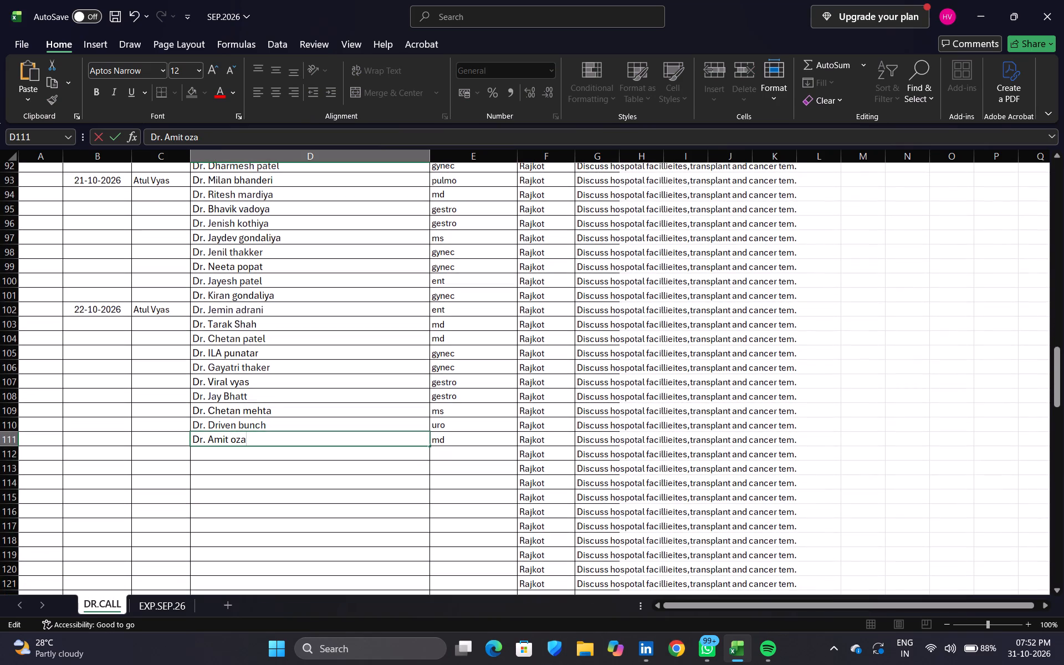
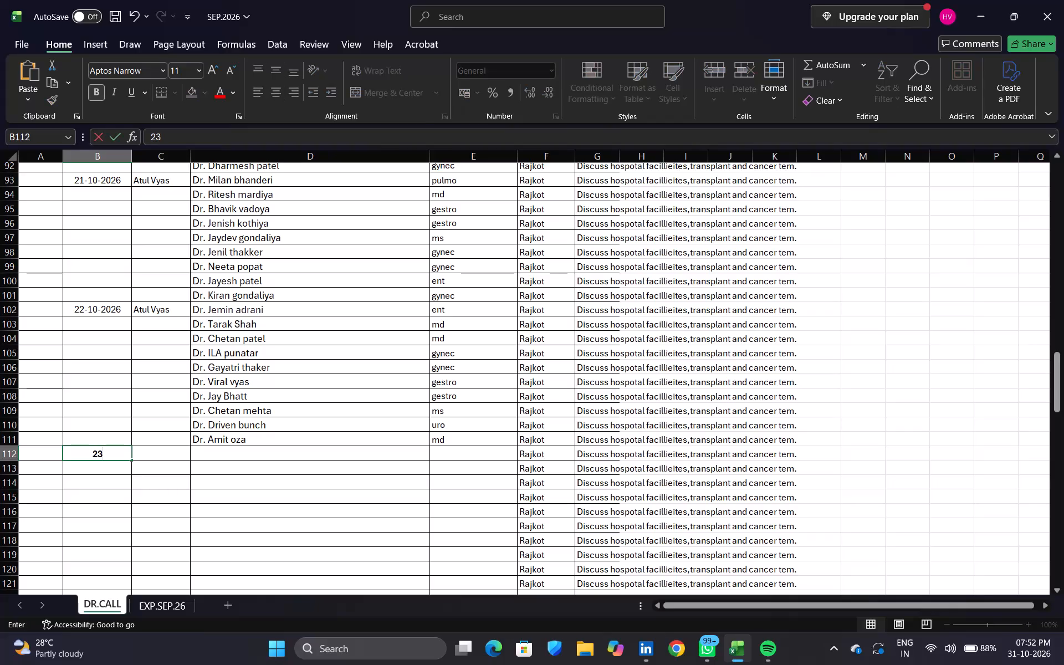
# Replace the partial entry in B112 with the date 23-10-2026 and remove its bold formatting.
pyautogui.press('BackSpace')
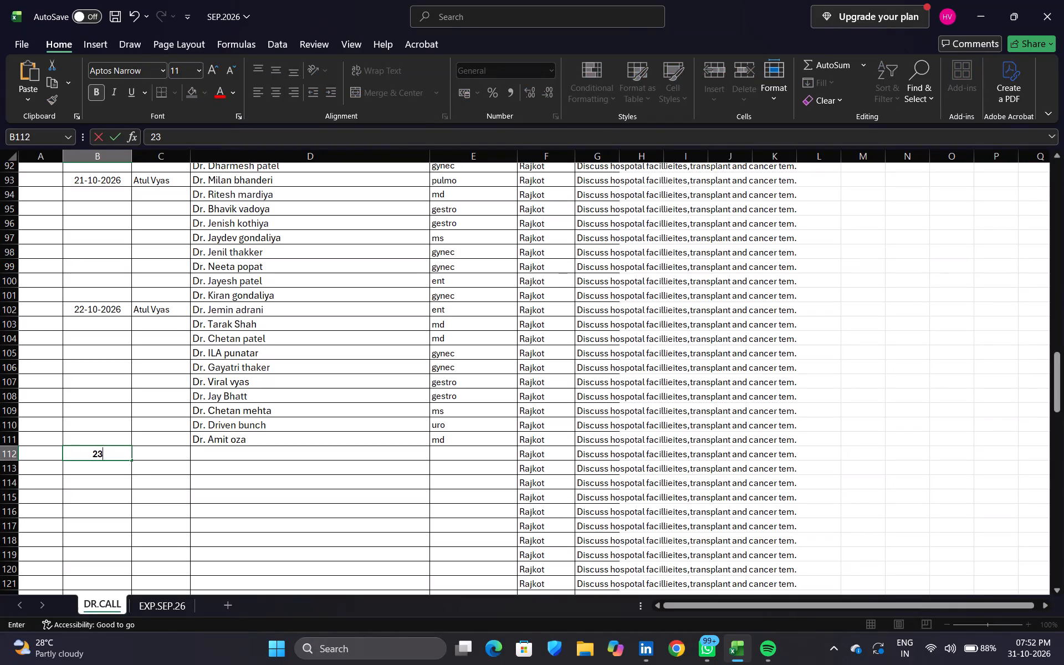
pyautogui.press('BackSpace')
pyautogui.press('BackSpace')
pyautogui.hotkey('ctrl', 'b')
pyautogui.write('23-10-2026')
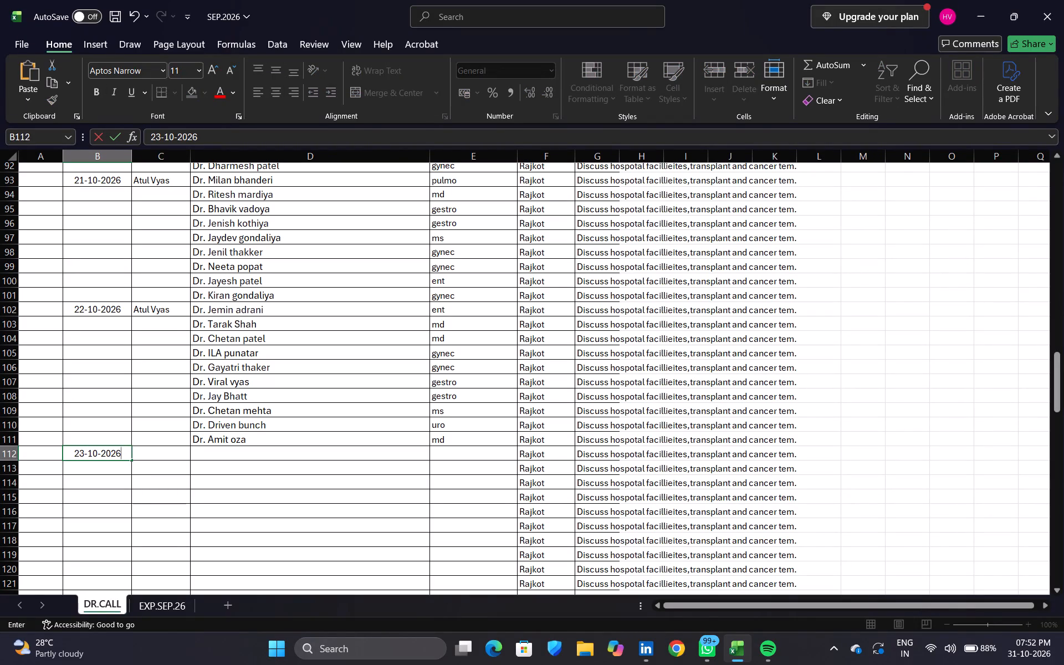
pyautogui.press('Right')
pyautogui.press('Left')
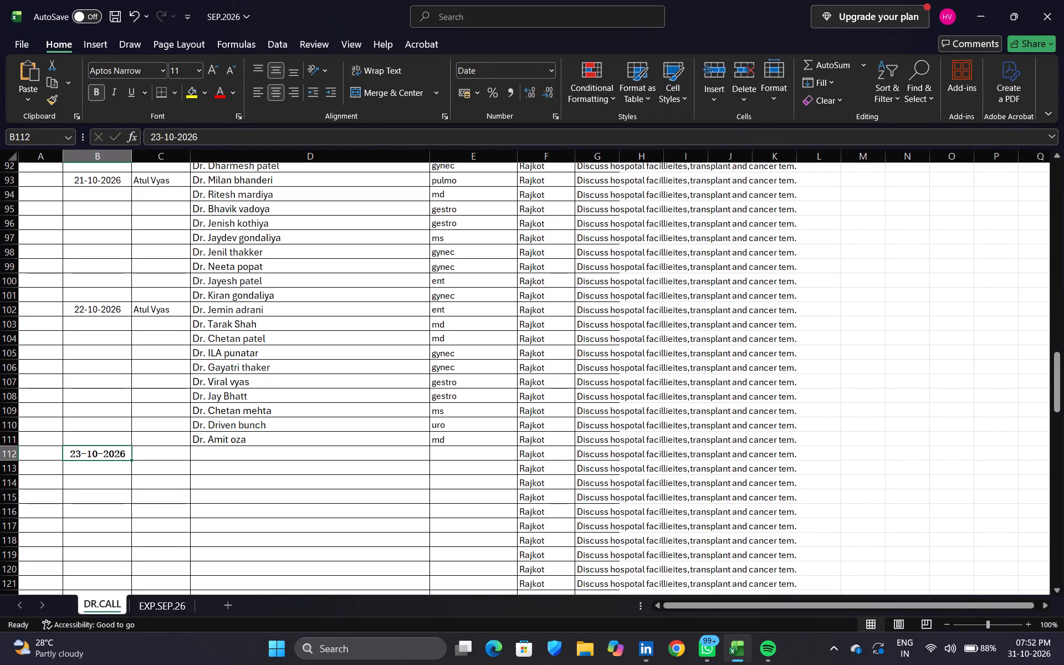
pyautogui.hotkey('ctrl', 'b')
pyautogui.press('Right')
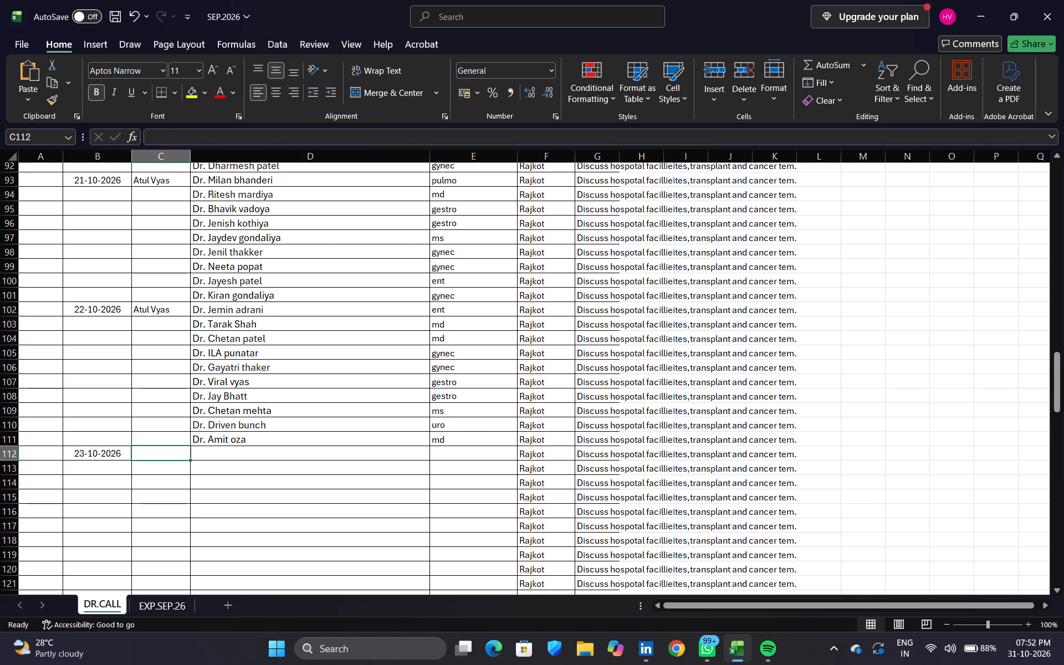
# Enter the same representative's name as in C102 into C112, beside the 23-10-2026 date, without bold formatting.
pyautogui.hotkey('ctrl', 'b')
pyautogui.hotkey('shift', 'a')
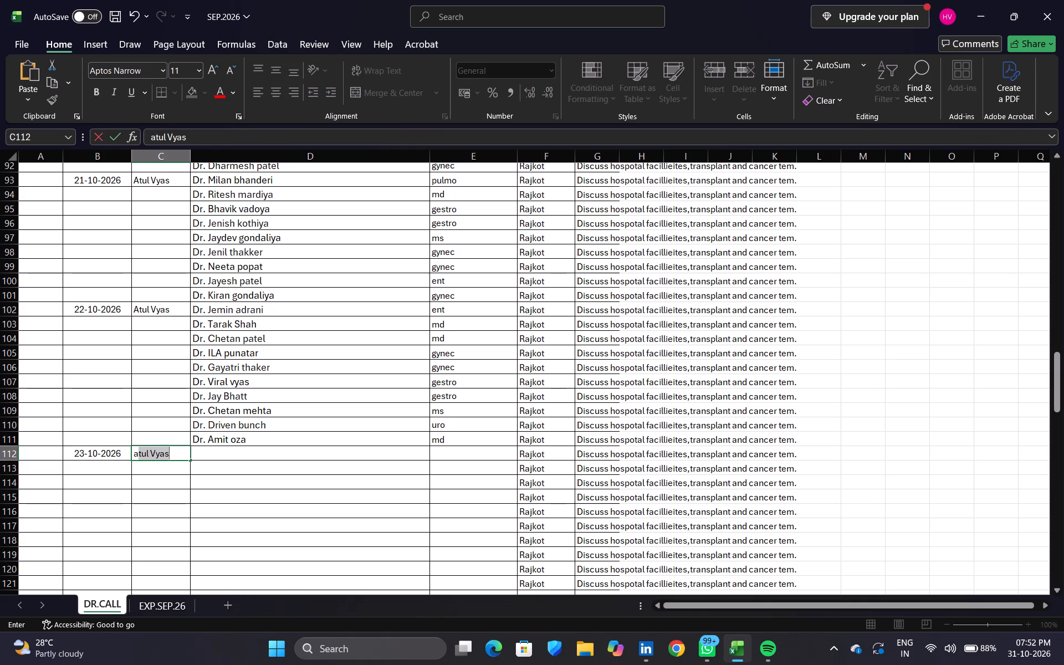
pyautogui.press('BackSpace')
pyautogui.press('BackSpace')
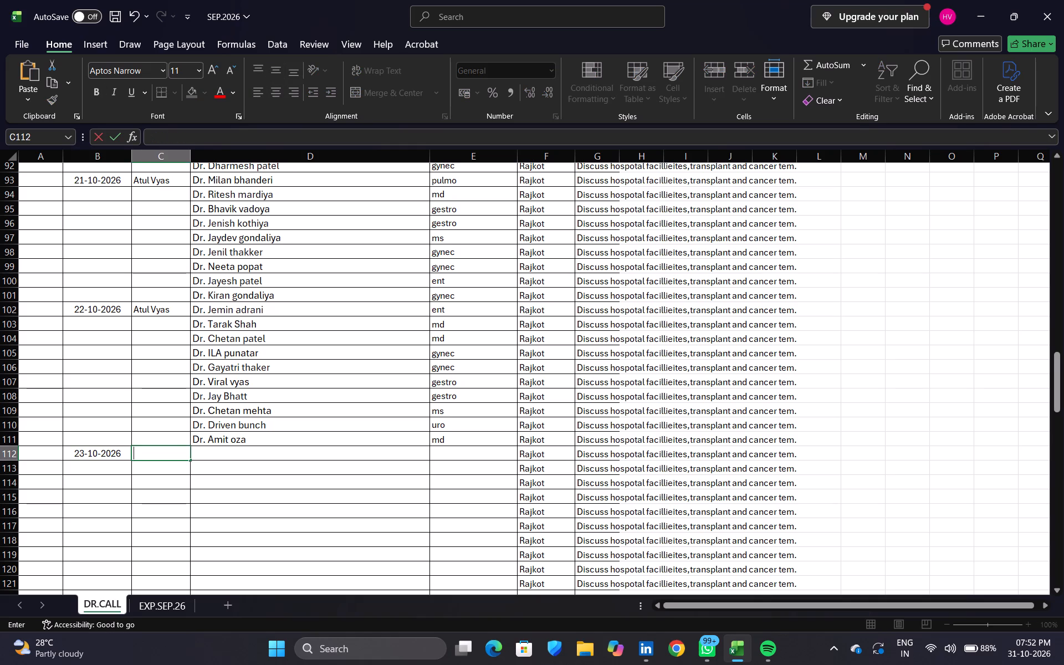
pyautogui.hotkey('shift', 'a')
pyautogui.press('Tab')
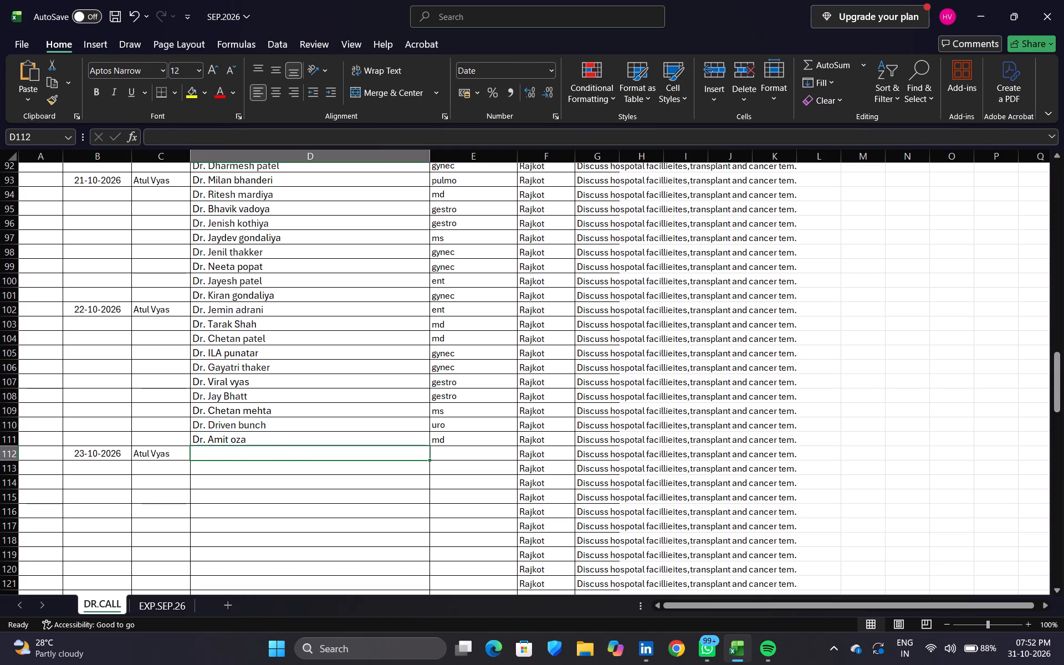
# Paste the copied doctor list into column D starting at D112.
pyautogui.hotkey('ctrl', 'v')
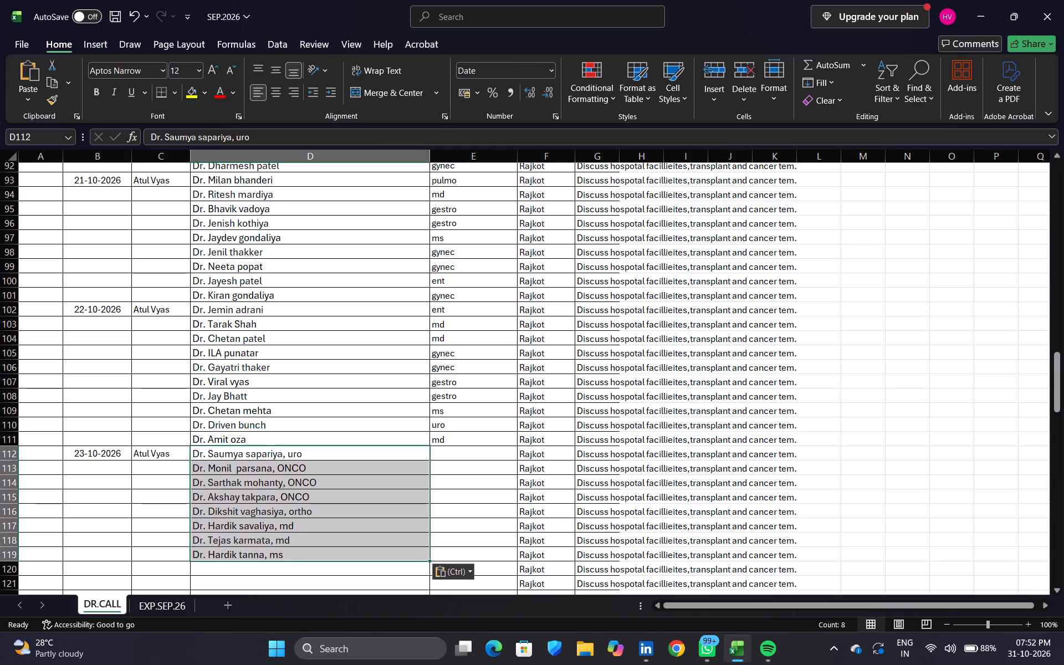
pyautogui.click(341, 457)
# Enter the specialty uro in E112 without bold formatting.
pyautogui.scroll(-1, 269, 454)
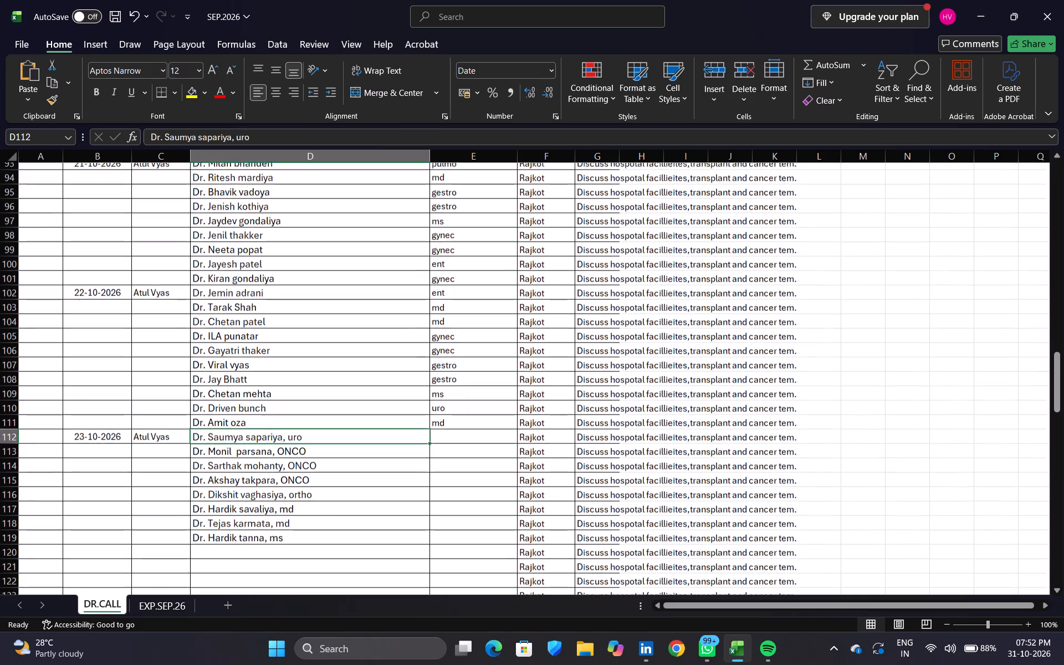
pyautogui.scroll(-1, 269, 454)
pyautogui.click(459, 370)
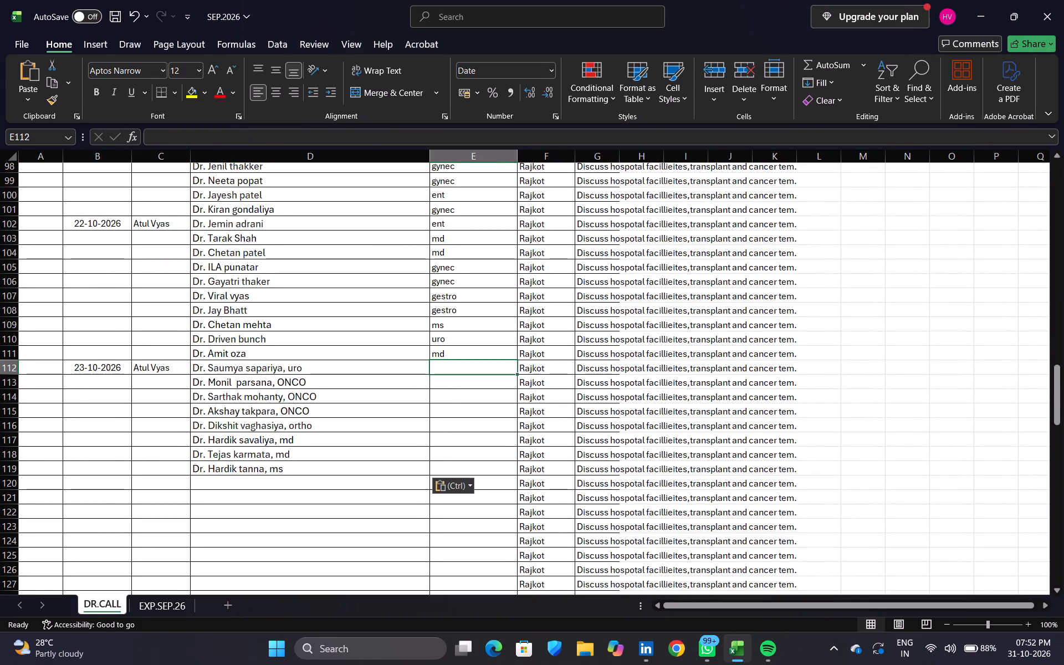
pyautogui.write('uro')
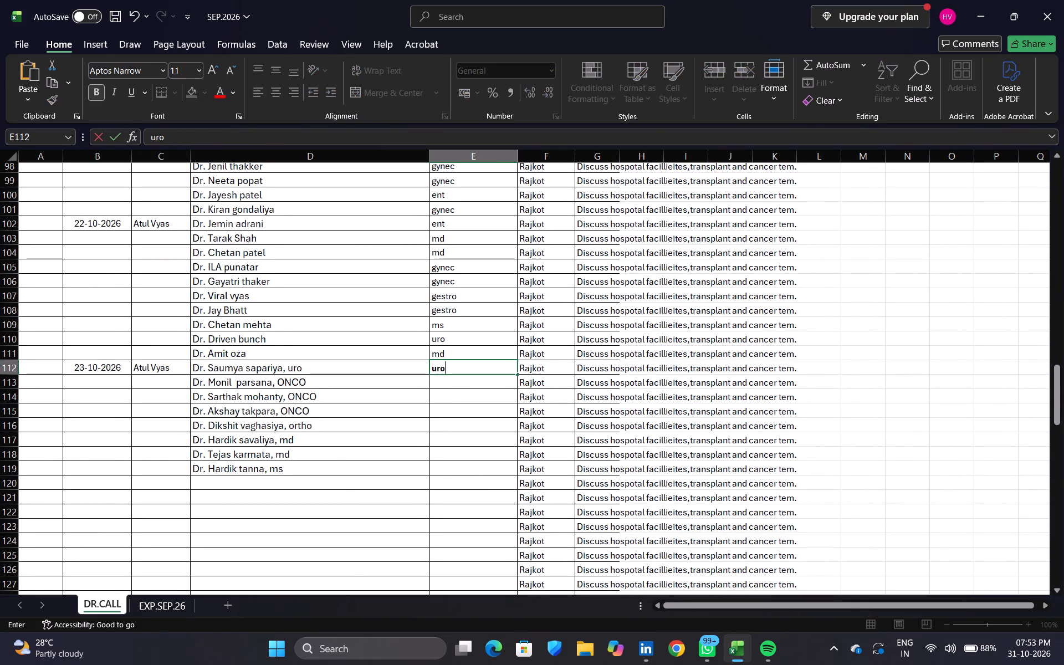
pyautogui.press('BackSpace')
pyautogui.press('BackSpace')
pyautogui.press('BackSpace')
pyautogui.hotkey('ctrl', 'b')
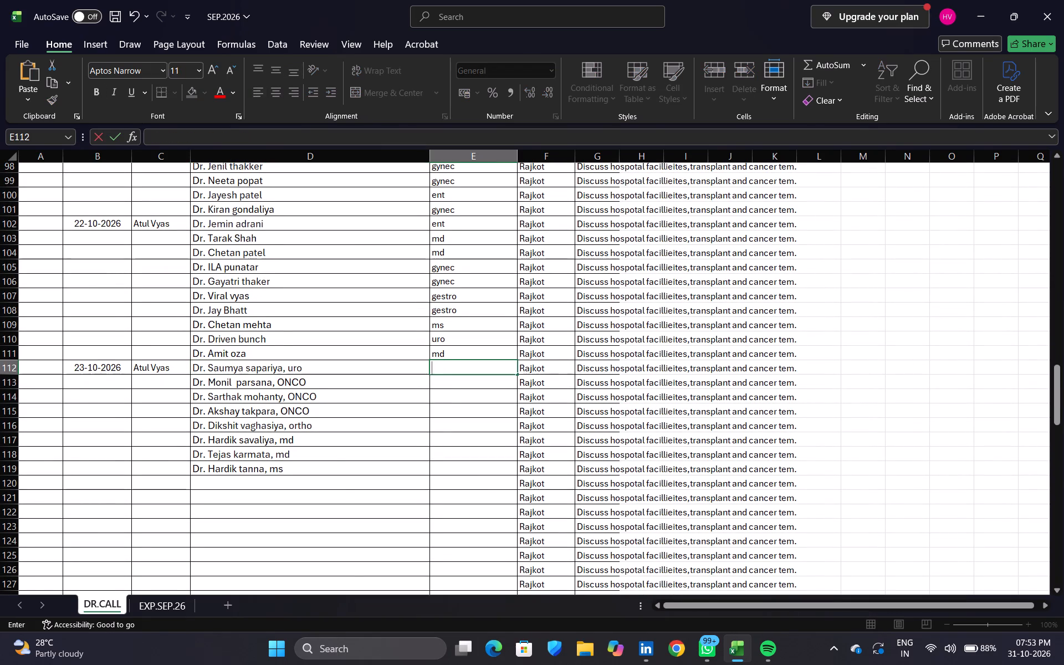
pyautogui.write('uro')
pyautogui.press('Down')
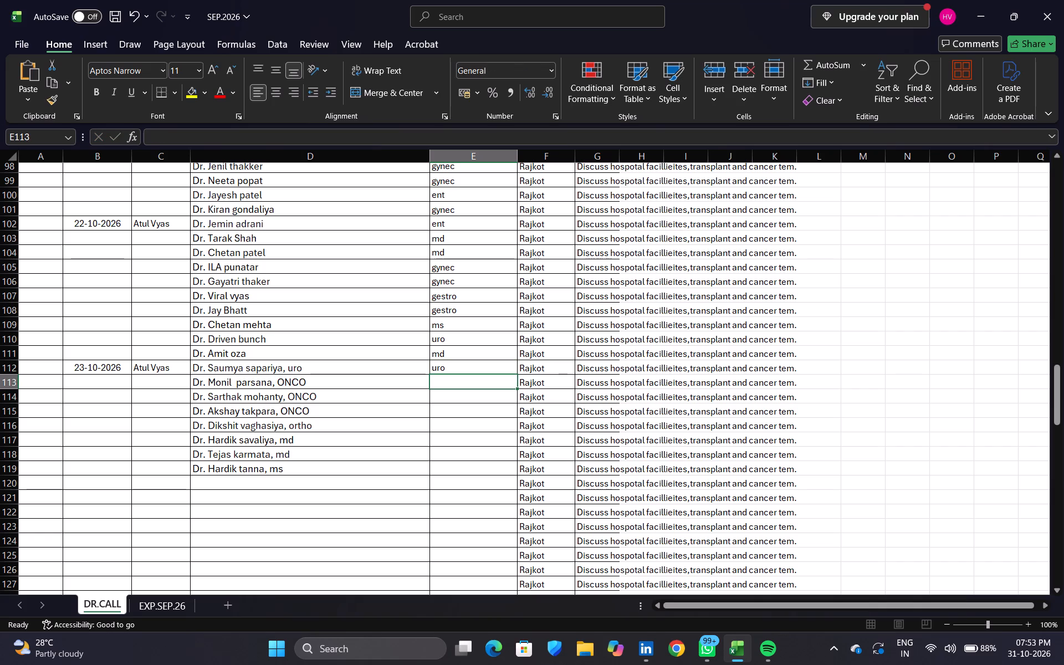
# Enter the specialty onco in E113, E114 and E115 and ortho in E116, all without bold formatting.
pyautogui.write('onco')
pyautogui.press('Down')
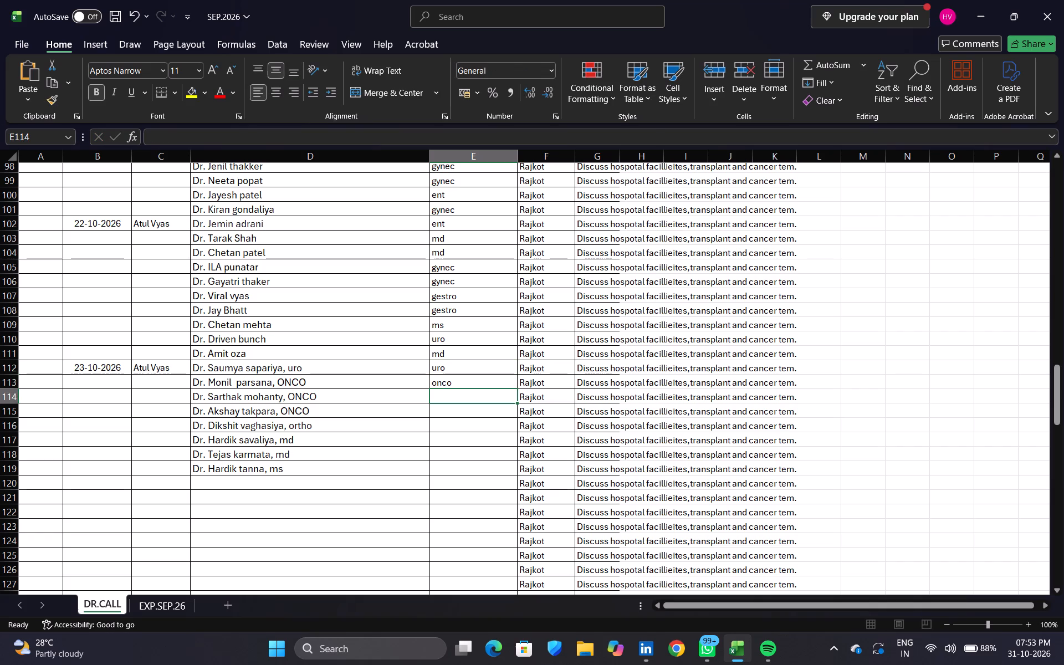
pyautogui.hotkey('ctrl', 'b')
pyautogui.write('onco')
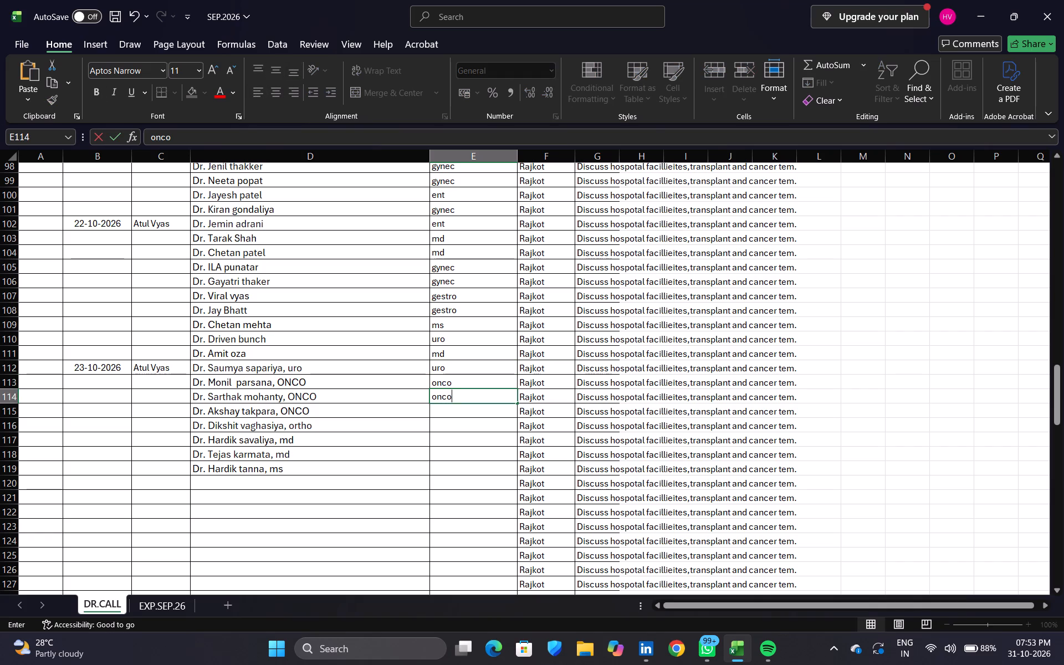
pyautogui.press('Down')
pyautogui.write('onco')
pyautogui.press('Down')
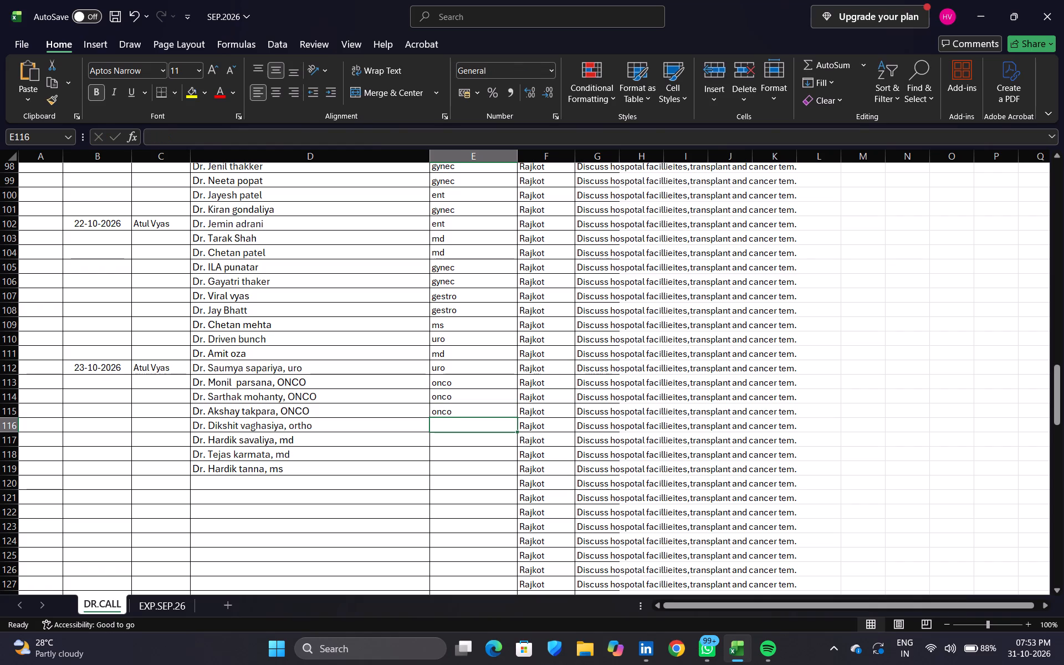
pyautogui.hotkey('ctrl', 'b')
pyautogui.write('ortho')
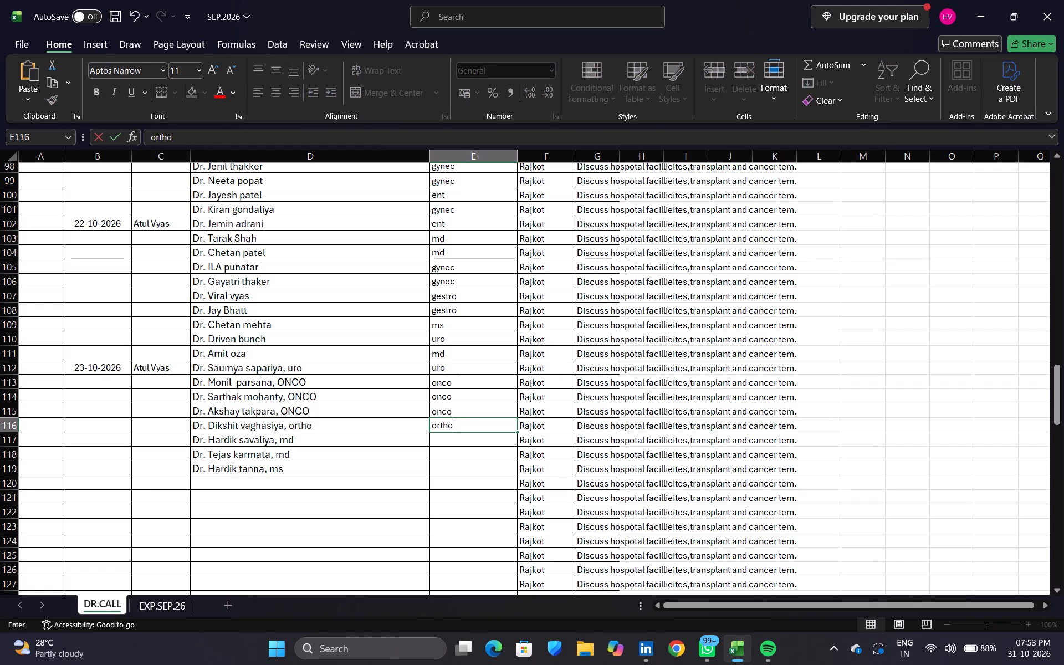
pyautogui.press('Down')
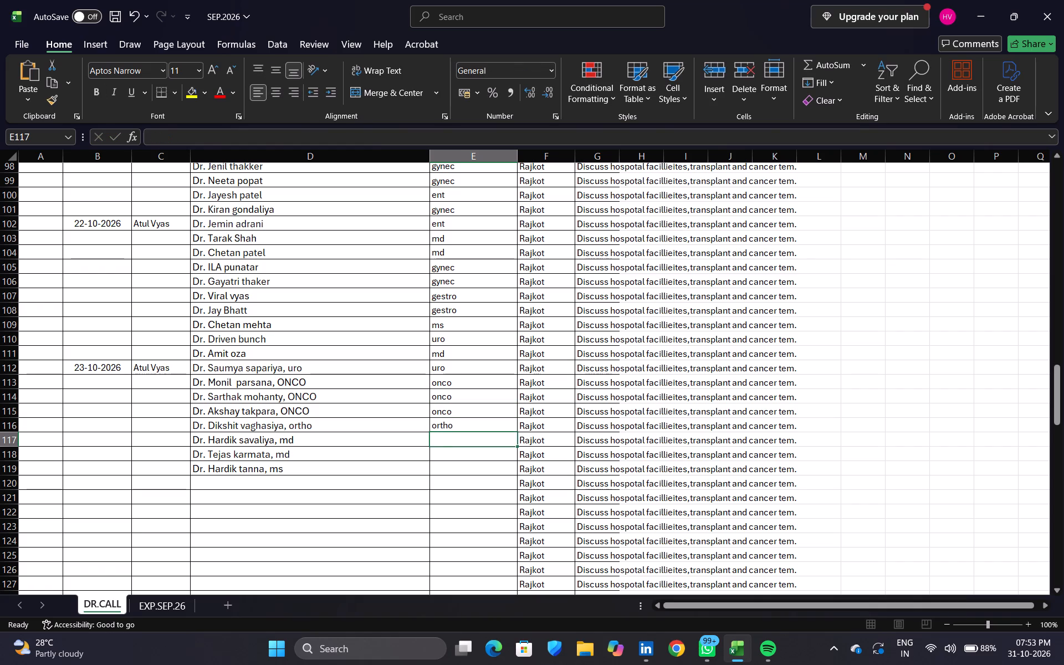
# Enter the specialty md in E117 and E118 and ms in E119, all without bold formatting.
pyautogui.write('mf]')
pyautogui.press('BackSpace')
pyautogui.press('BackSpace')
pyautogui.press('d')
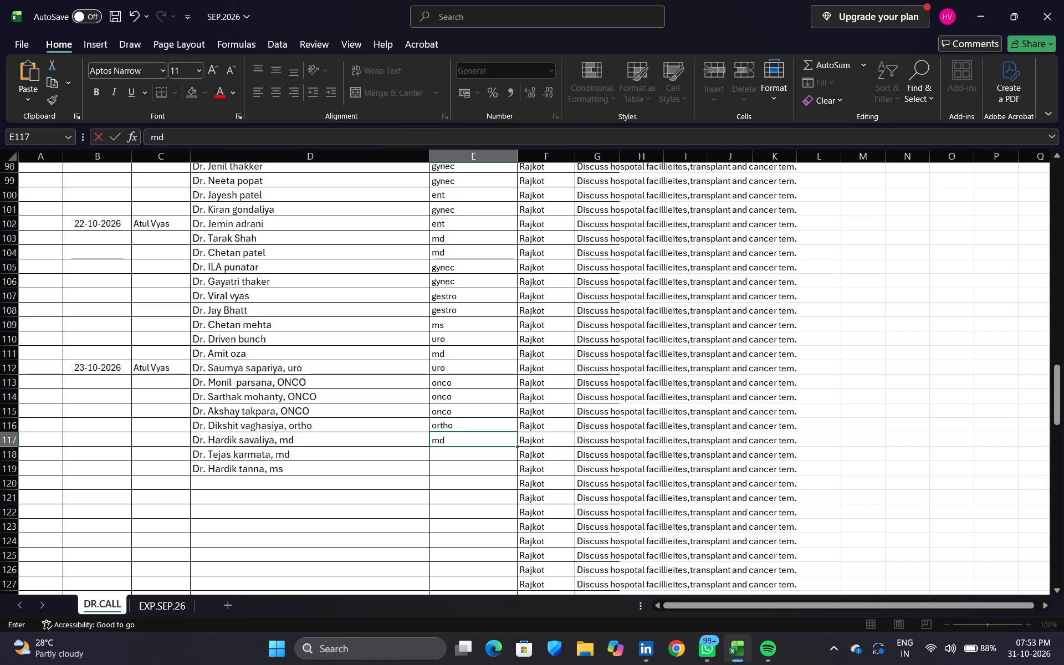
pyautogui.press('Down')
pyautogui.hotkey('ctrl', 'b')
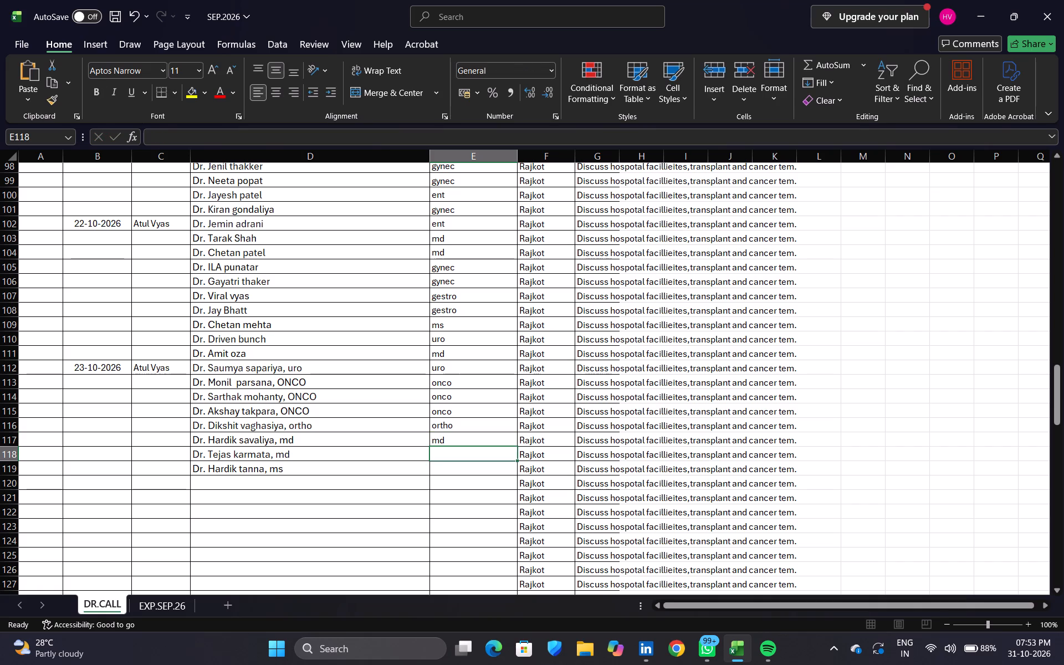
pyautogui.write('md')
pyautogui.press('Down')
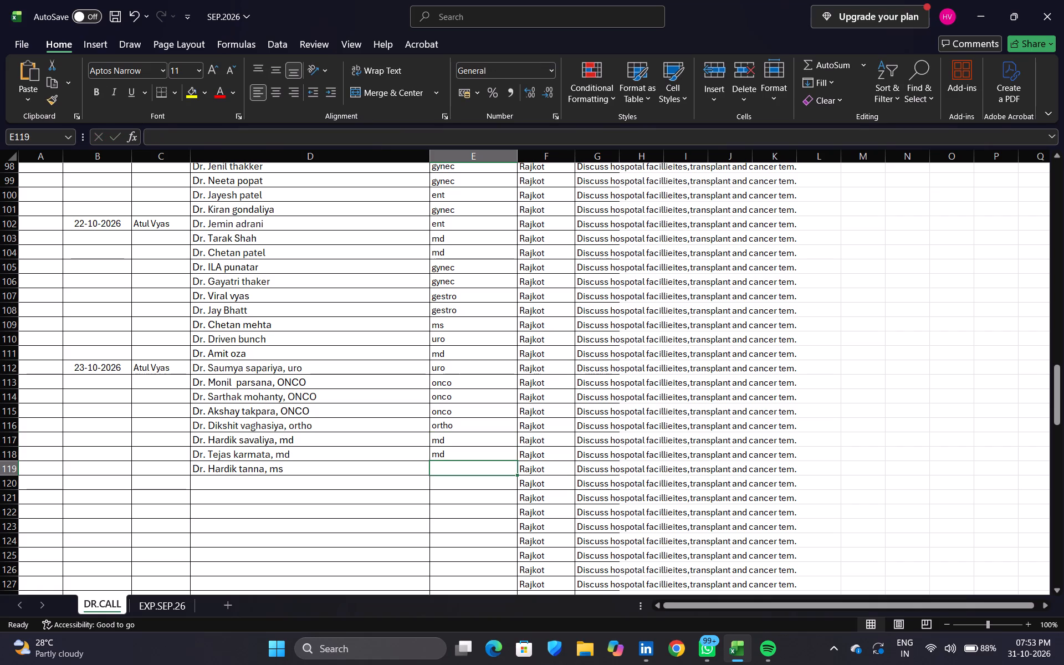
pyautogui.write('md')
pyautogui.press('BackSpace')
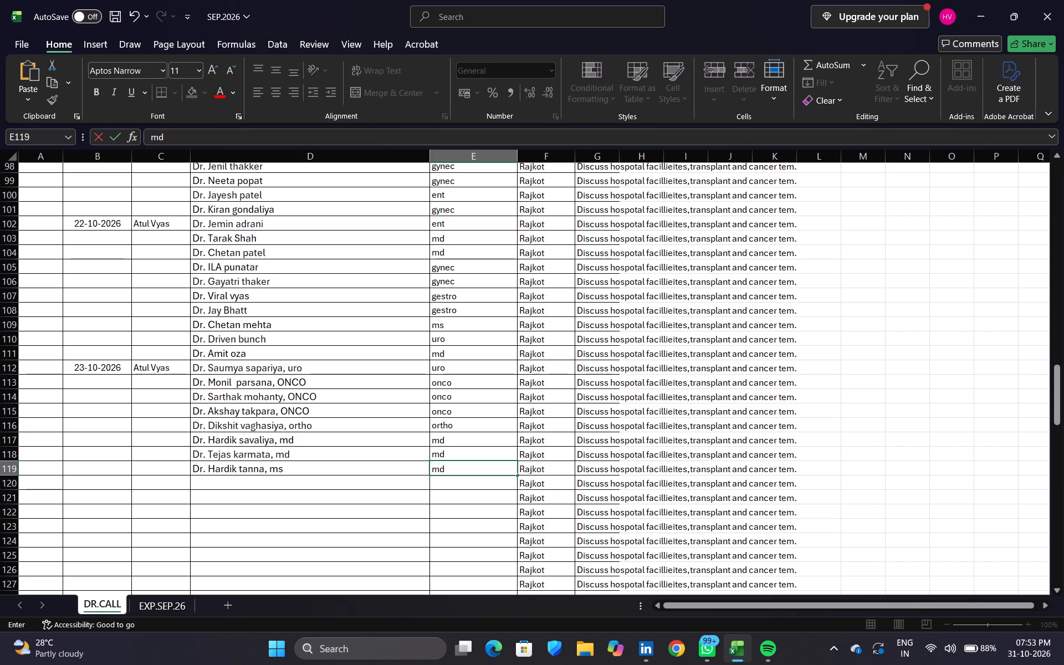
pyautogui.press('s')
# Remove the trailing comma and specialty from the doctor entries in D112 and D113, leaving only the names.
pyautogui.doubleClick(361, 367)
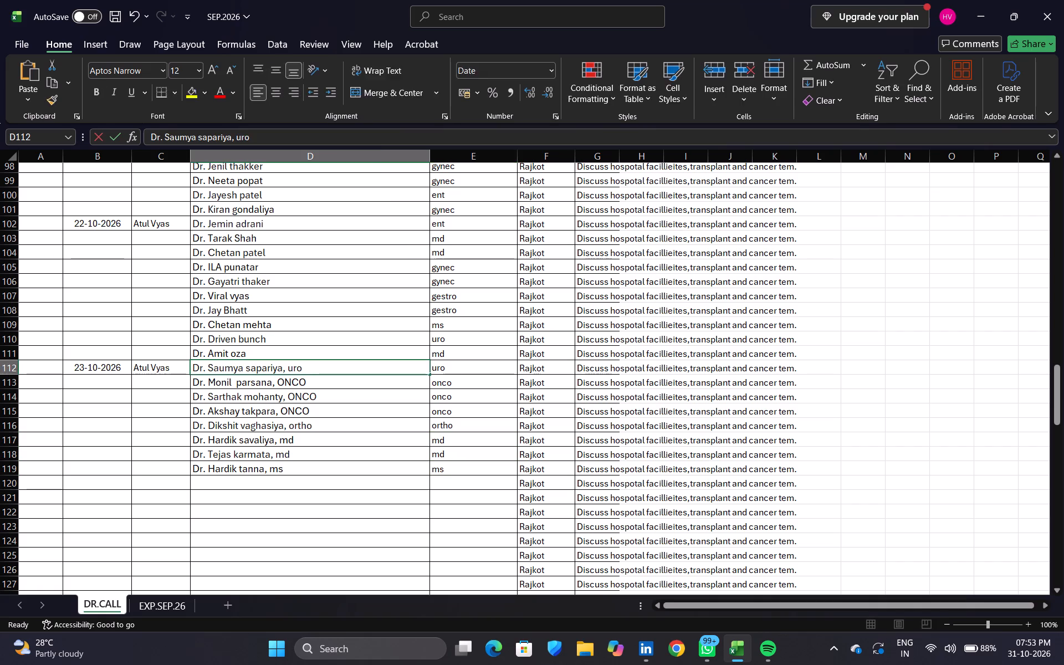
pyautogui.press('BackSpace')
pyautogui.press('BackSpace')
pyautogui.press('BackSpace')
pyautogui.press('BackSpace')
pyautogui.press('BackSpace')
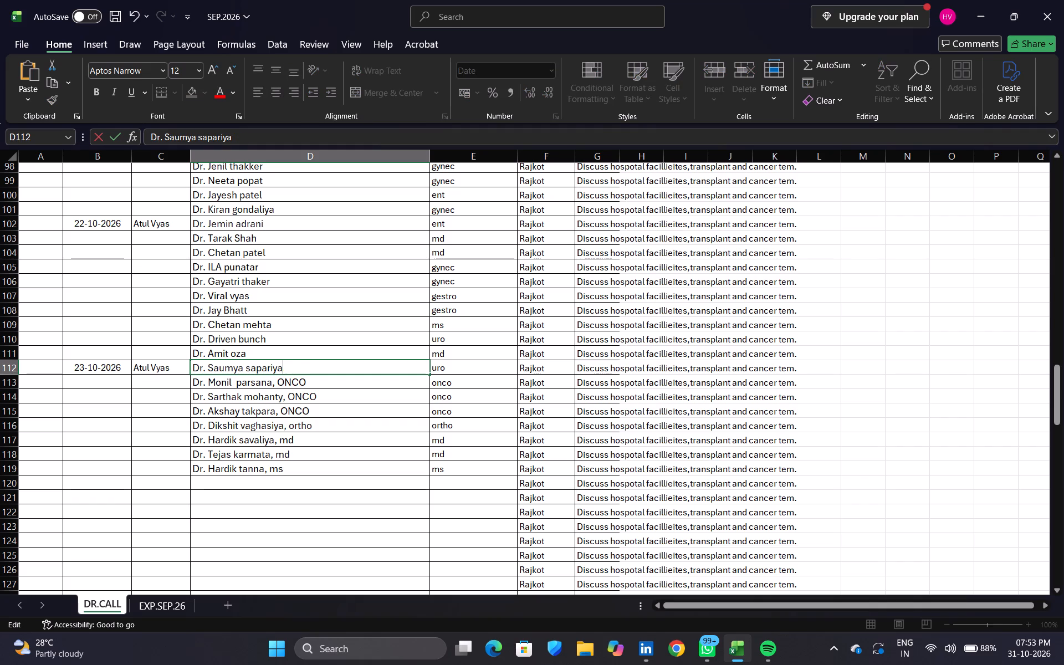
pyautogui.doubleClick(373, 381)
pyautogui.press('BackSpace')
pyautogui.press('BackSpace')
pyautogui.press('BackSpace')
pyautogui.press('BackSpace')
pyautogui.press('BackSpace')
pyautogui.press('BackSpace')
pyautogui.press('BackSpace')
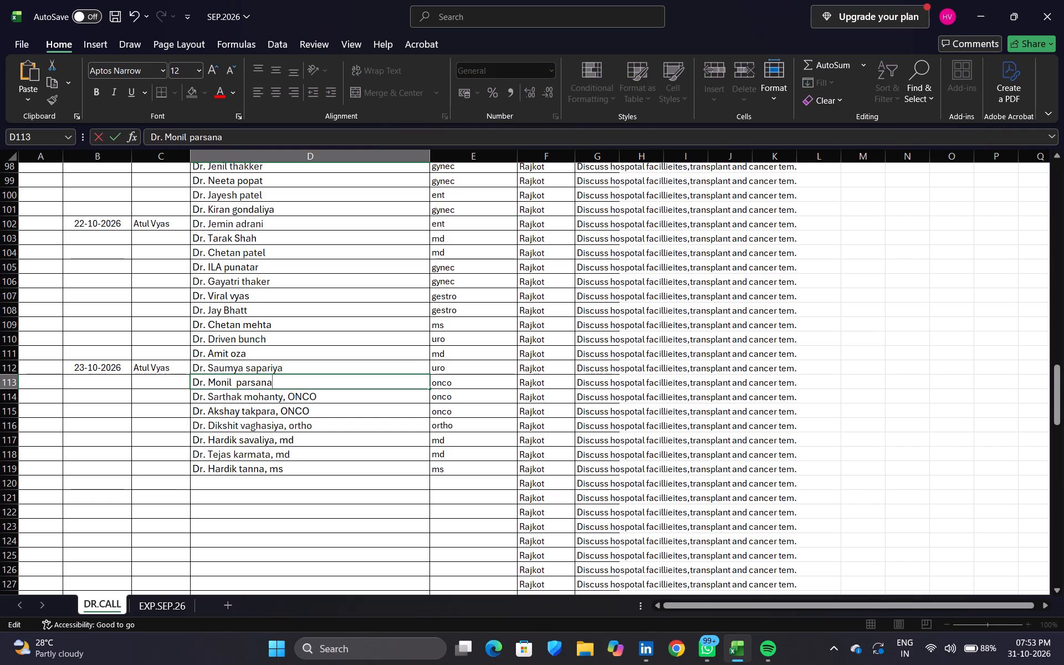
# Remove the trailing comma and ONCO from the doctor entry in D114.
pyautogui.tripleClick(390, 397)
pyautogui.press('BackSpace')
pyautogui.press('BackSpace')
pyautogui.press('BackSpace')
pyautogui.press('BackSpace')
pyautogui.press('BackSpace')
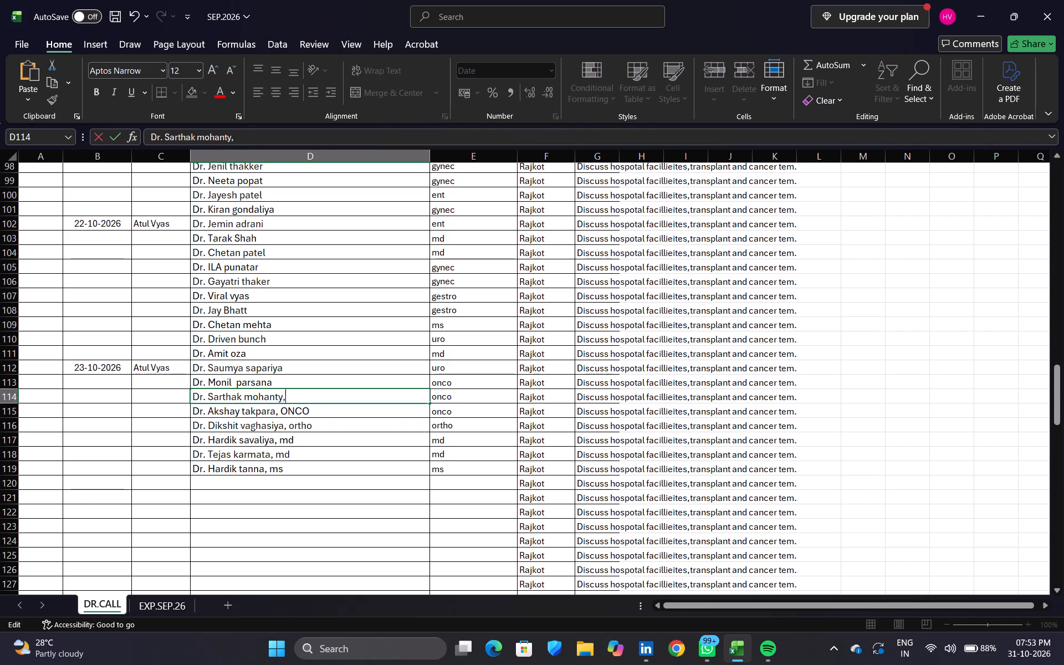
pyautogui.press('BackSpace')
# Open the doctor entry in D115 for editing.
pyautogui.doubleClick(396, 414)
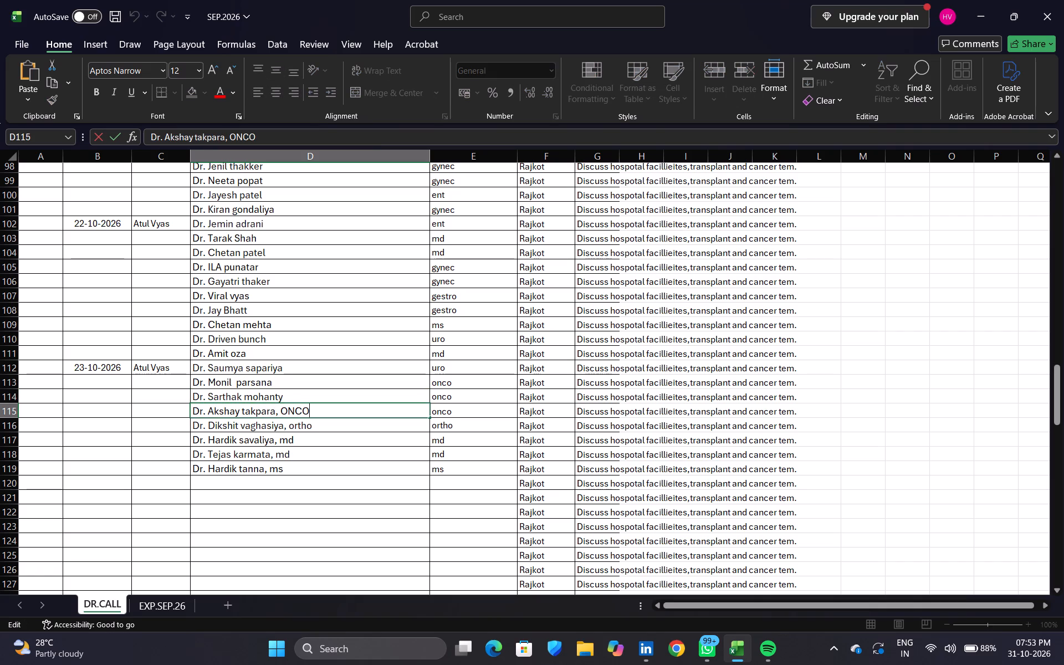
# Delete the trailing ", ONCO" from the doctor's entry in D115, leaving only the name.
pyautogui.press('BackSpace')
pyautogui.press('BackSpace')
pyautogui.press('BackSpace')
pyautogui.press('BackSpace')
pyautogui.press('BackSpace')
pyautogui.press('BackSpace')
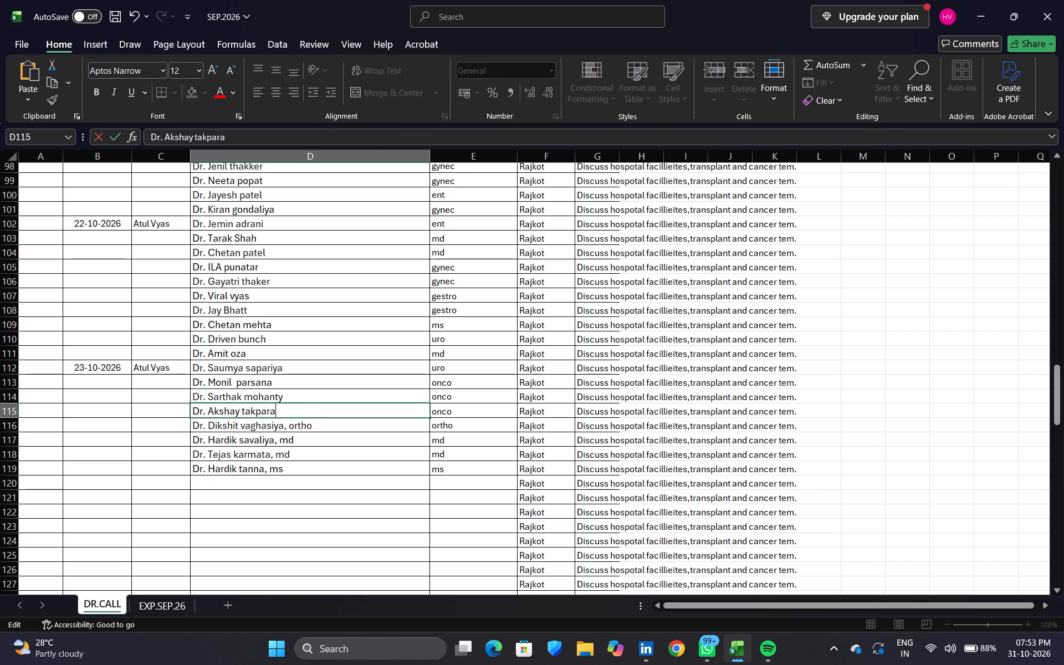
# Delete the trailing ", ortho" from the doctor's entry in D116, leaving only the name.
pyautogui.doubleClick(395, 426)
pyautogui.press('BackSpace')
pyautogui.press('BackSpace')
pyautogui.press('BackSpace')
pyautogui.press('BackSpace')
pyautogui.press('BackSpace')
pyautogui.press('BackSpace')
pyautogui.press('BackSpace')
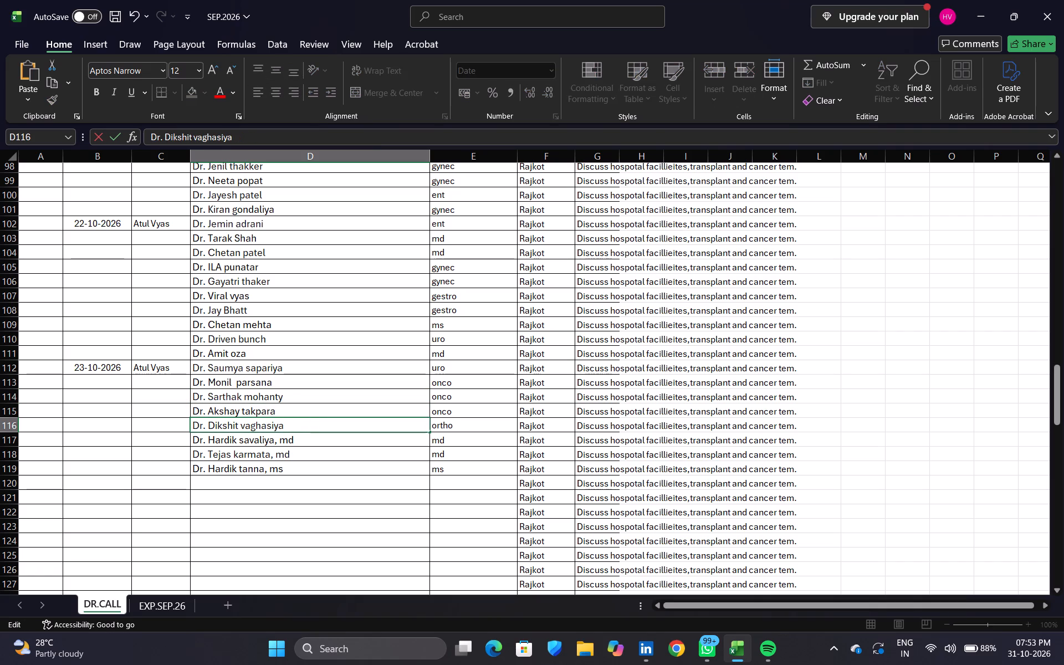
# Delete the trailing ", md" from the doctor's entry in D117, leaving only the name.
pyautogui.doubleClick(391, 441)
pyautogui.press('BackSpace')
pyautogui.press('BackSpace')
pyautogui.press('BackSpace')
pyautogui.press('BackSpace')
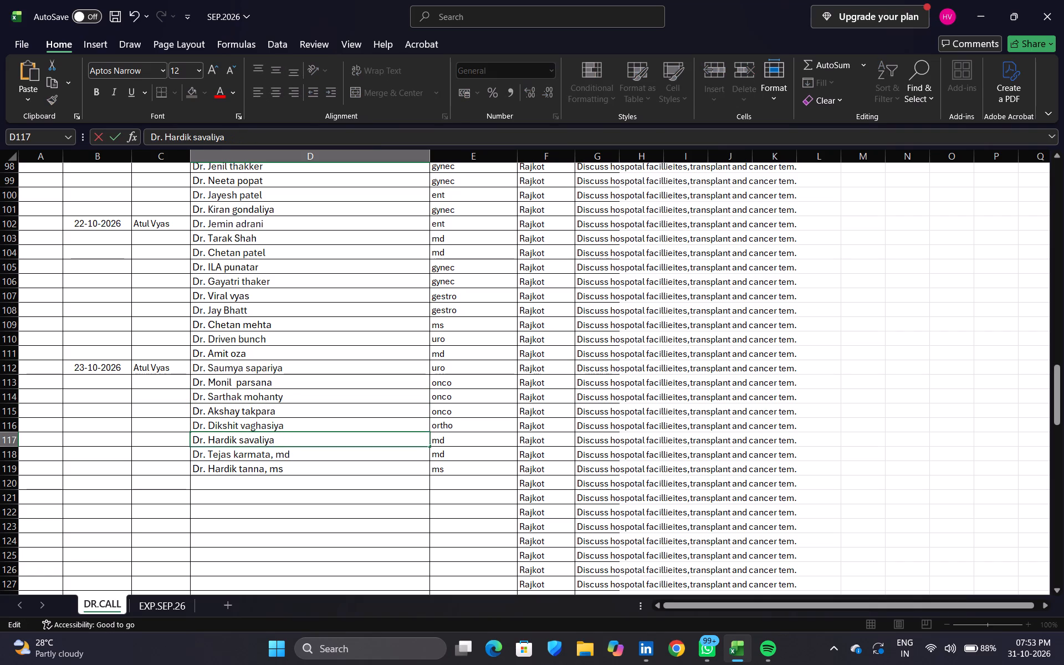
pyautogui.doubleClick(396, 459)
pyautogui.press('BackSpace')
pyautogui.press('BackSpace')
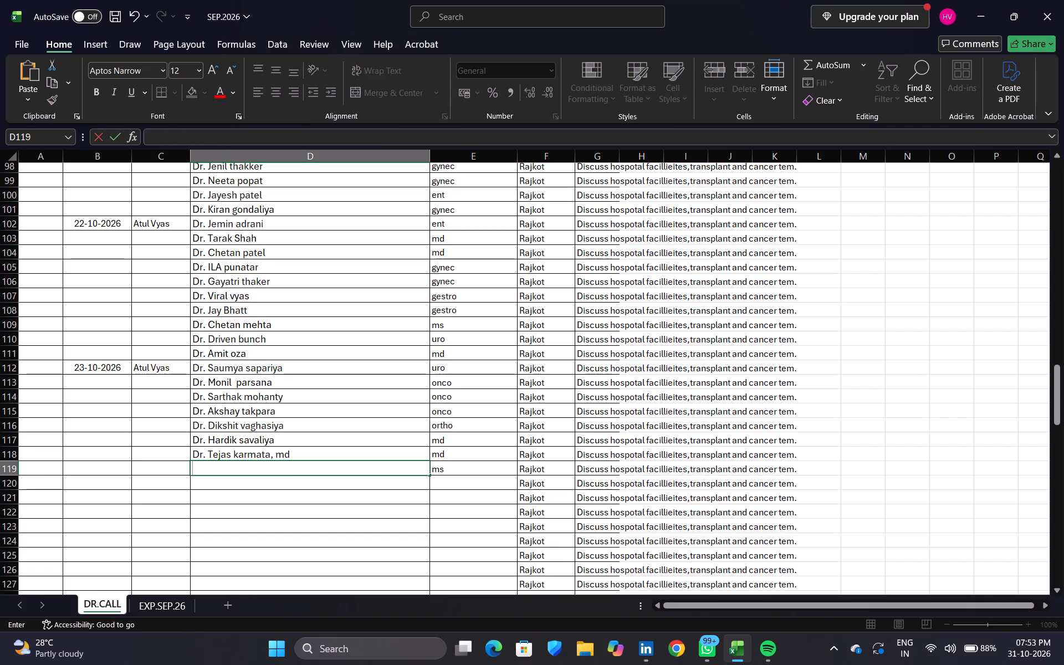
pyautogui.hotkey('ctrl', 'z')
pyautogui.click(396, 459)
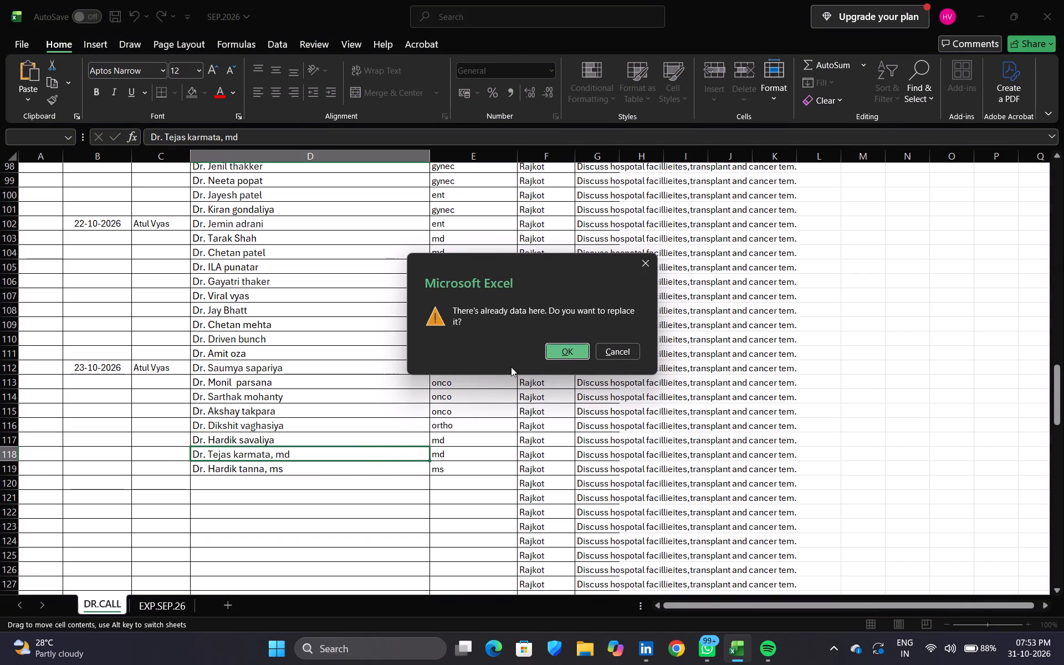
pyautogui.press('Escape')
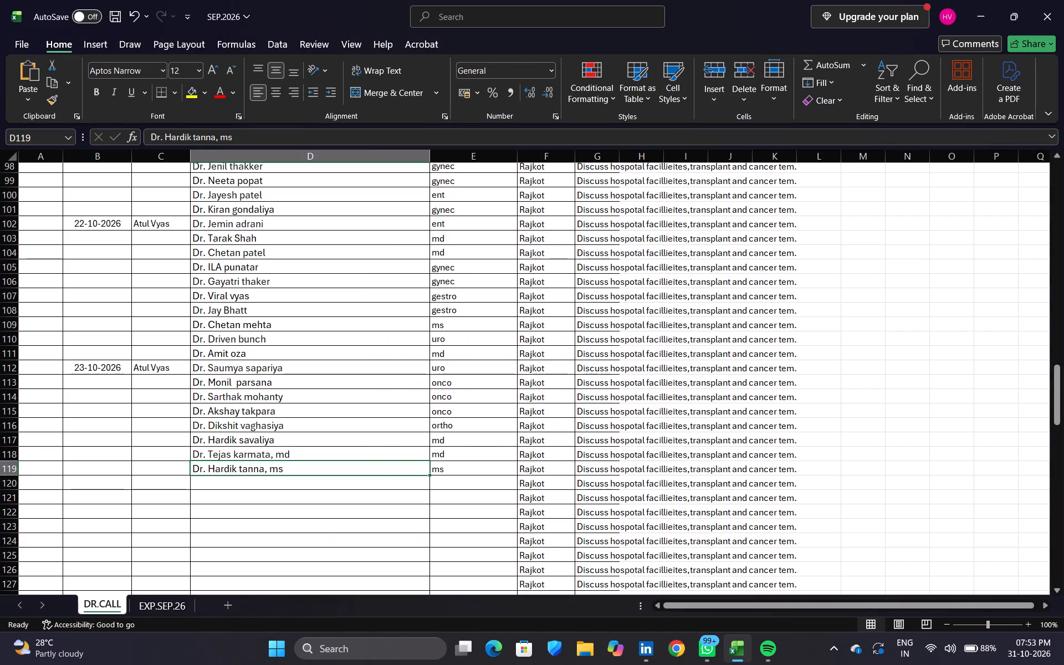
# Delete the trailing ", md" from the doctor's entry in D118, leaving only the name.
pyautogui.click(387, 455)
pyautogui.doubleClick(387, 455)
pyautogui.press('BackSpace')
pyautogui.press('BackSpace')
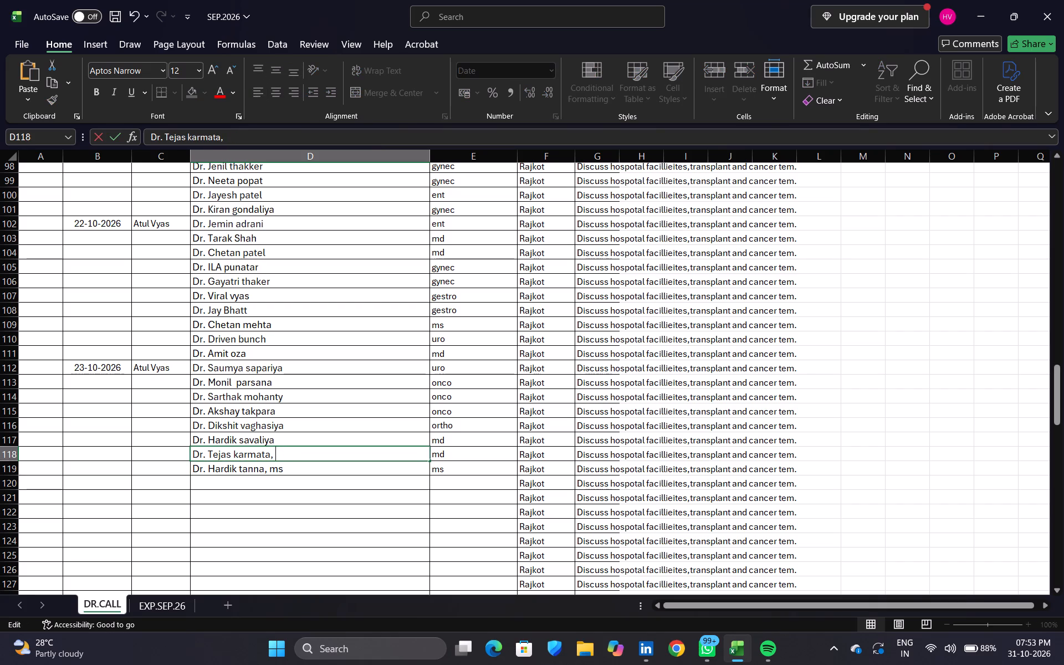
pyautogui.press('BackSpace')
pyautogui.press('BackSpace')
# Delete the trailing ", ms" from the doctor's entry in D119, leaving only the name.
pyautogui.click(391, 474)
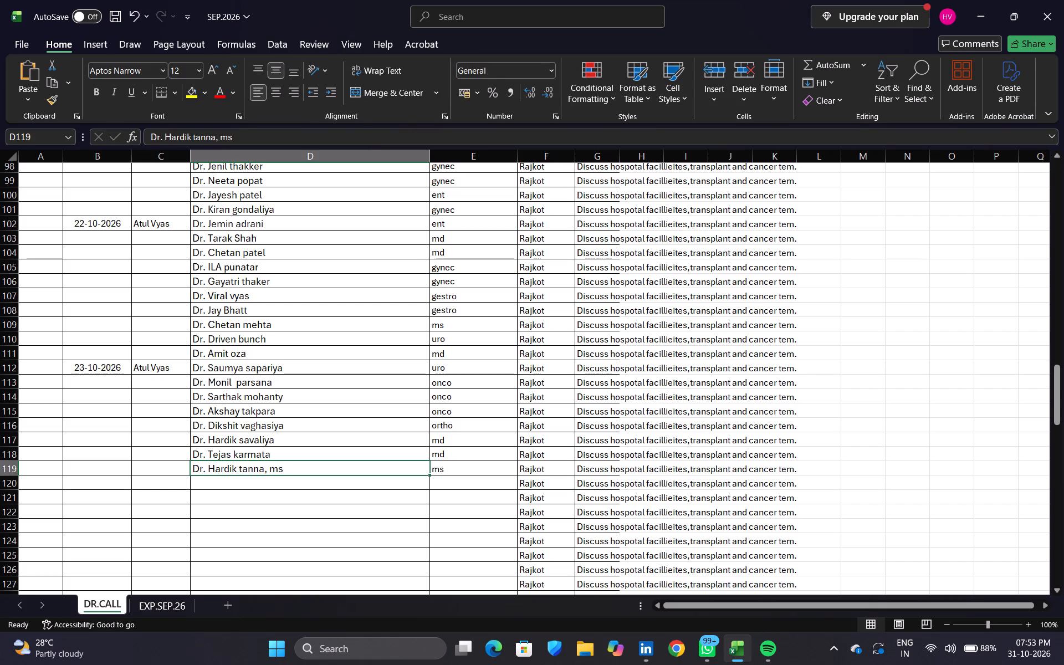
pyautogui.doubleClick(392, 468)
pyautogui.press('BackSpace')
pyautogui.press('BackSpace')
pyautogui.press('BackSpace')
pyautogui.press('BackSpace')
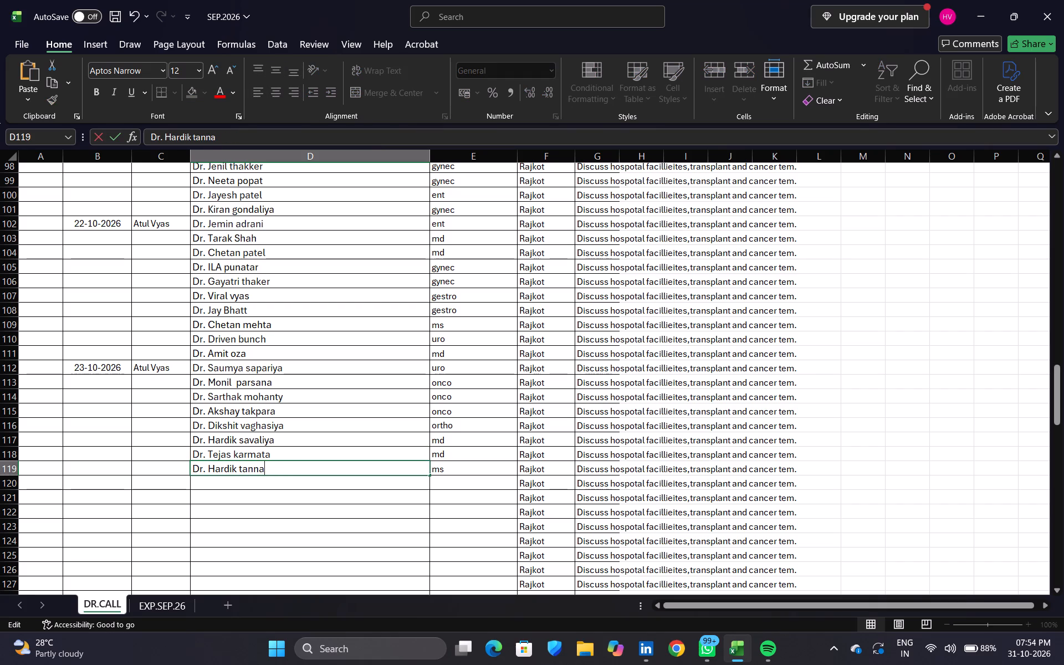
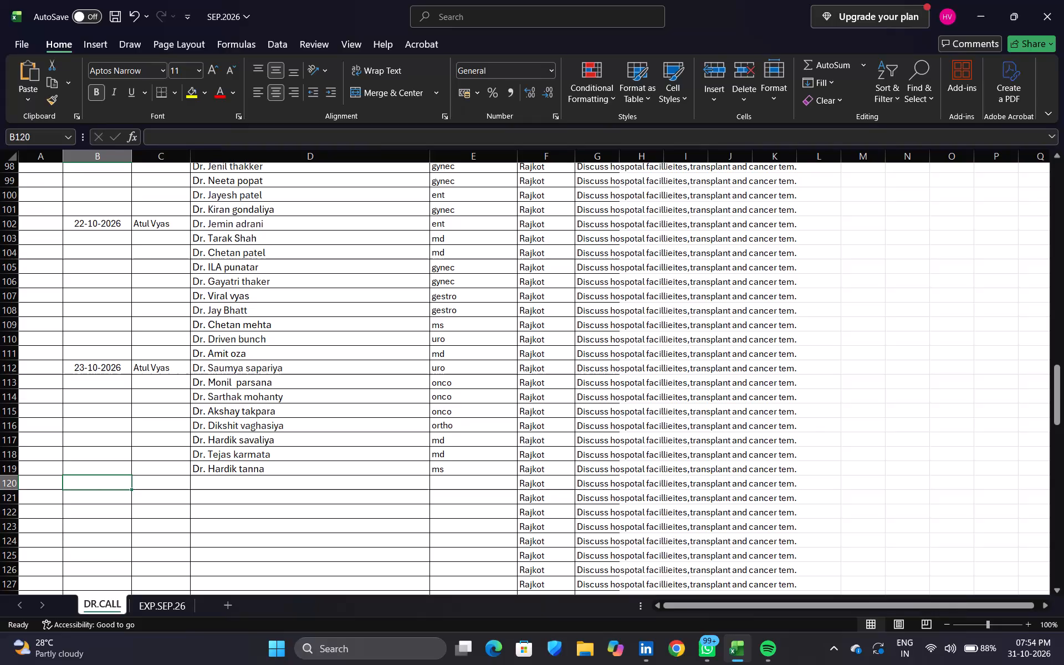
# Enter the date 24-10-2026 in B120 in non-bold text.
pyautogui.hotkey('ctrl', 'b')
pyautogui.write('24-10-')
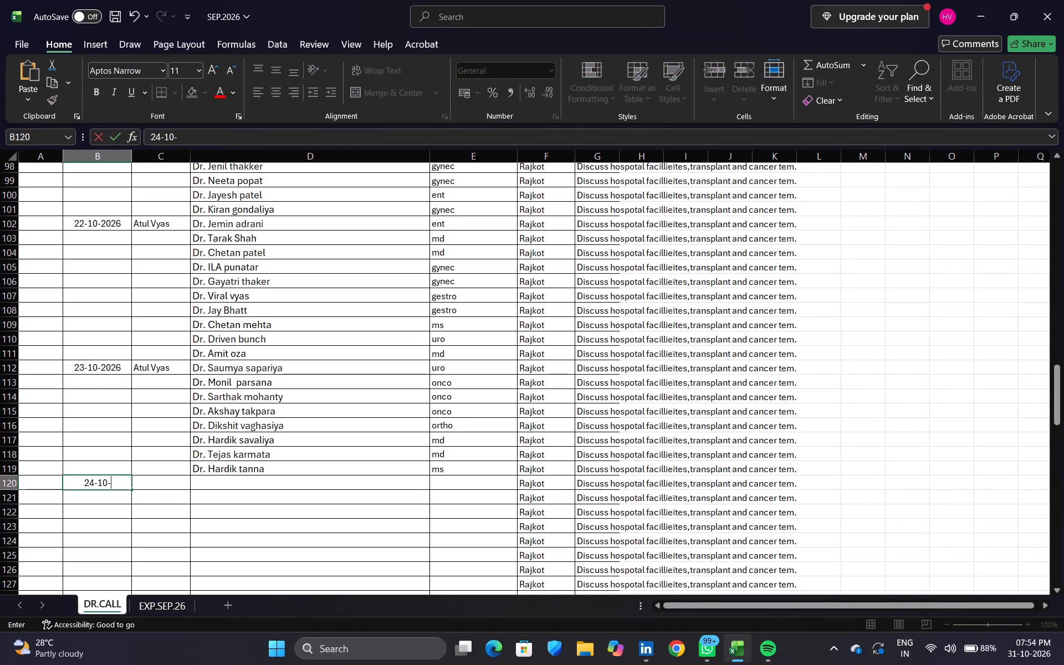
pyautogui.write('2026')
pyautogui.press('Right')
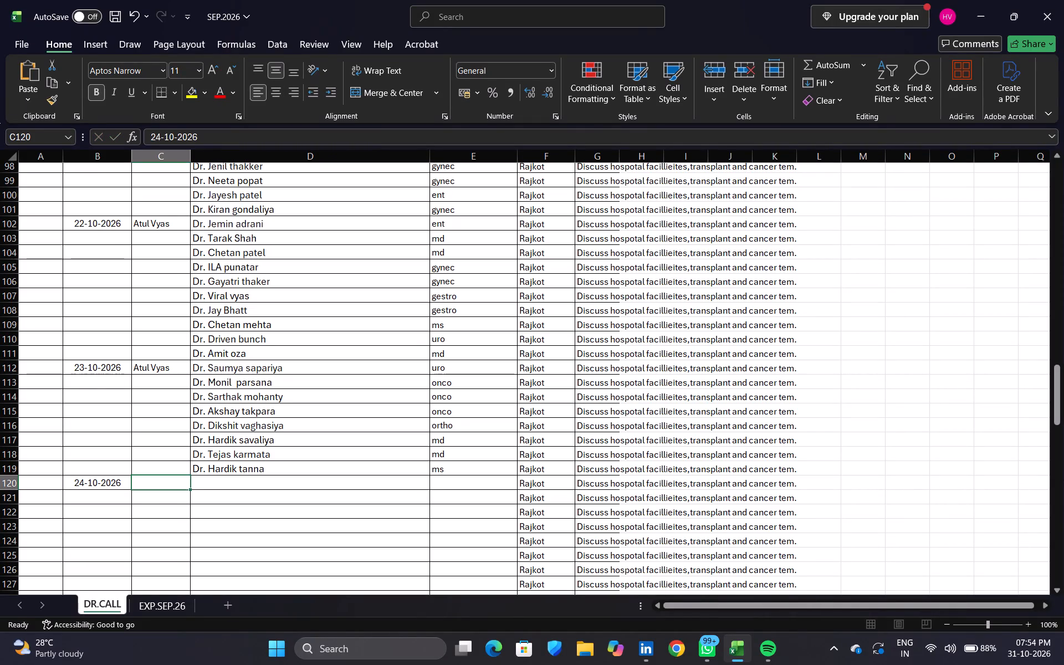
# Enter the same representative's name as in C112 into C120 and make it non-bold.
pyautogui.hotkey('shift', 'a')
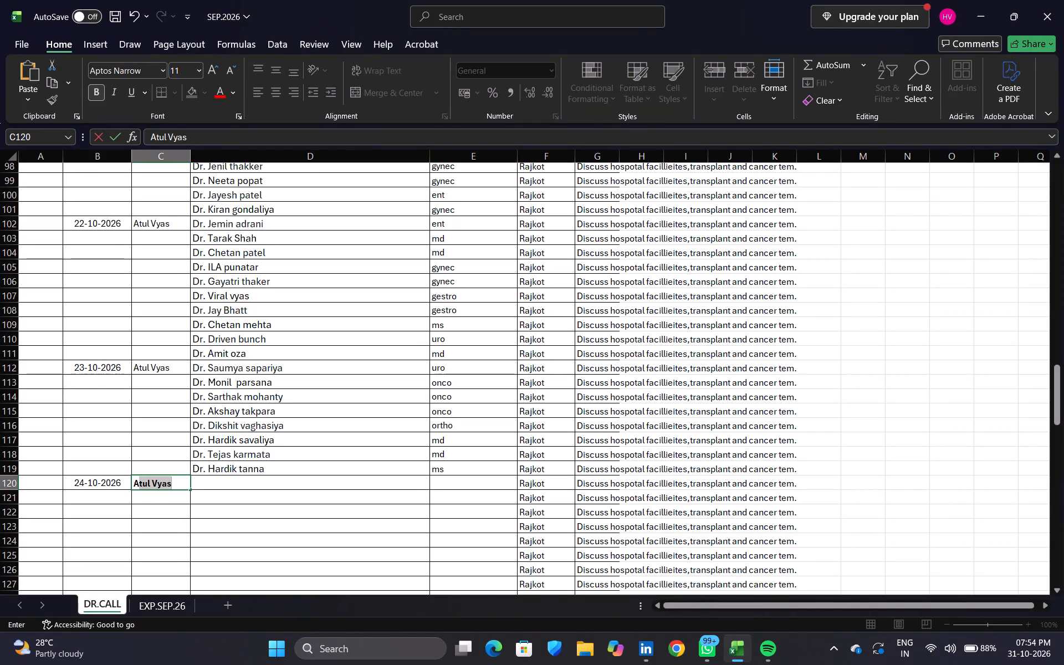
pyautogui.hotkey('ctrl', 'b')
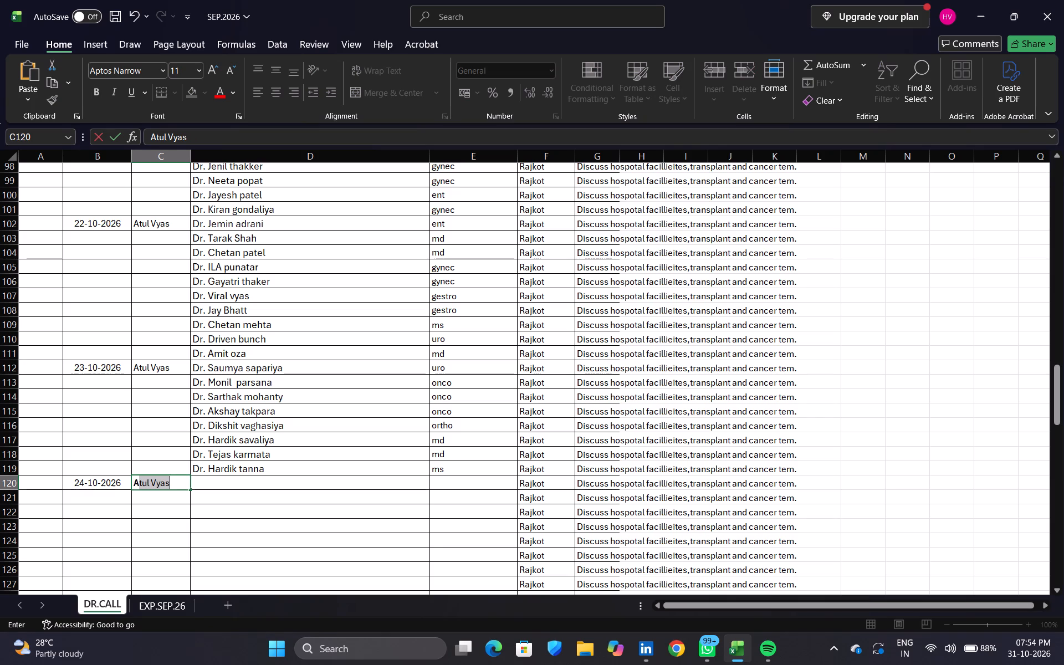
pyautogui.press('Right')
pyautogui.press('Left')
pyautogui.hotkey('ctrl', 'b')
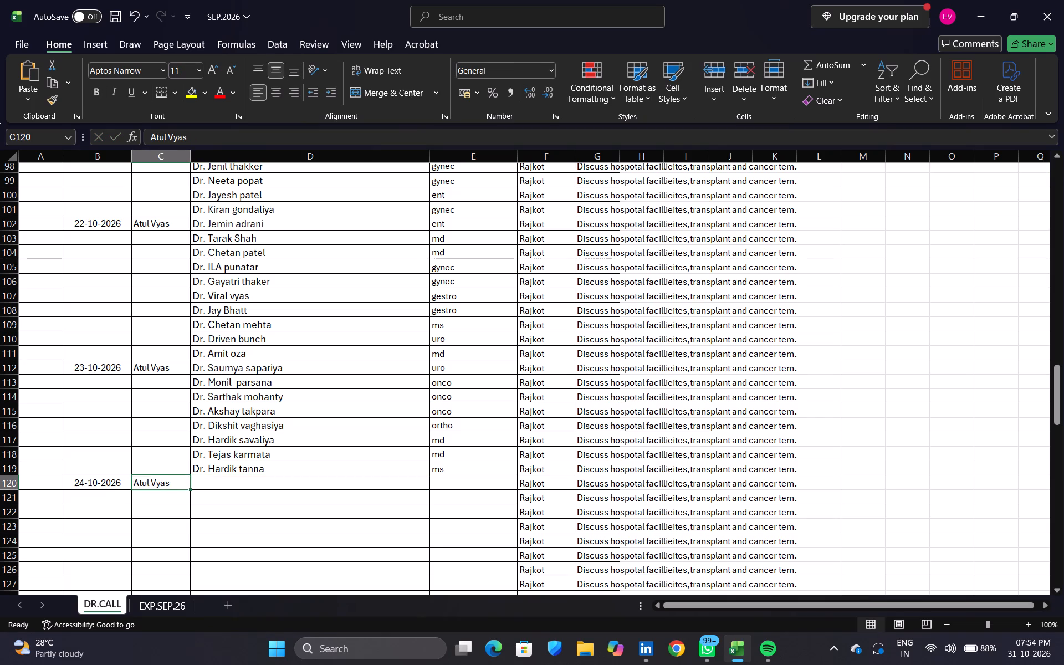
# Paste the copied list of doctors into the name column starting at D120.
pyautogui.press('Right')
pyautogui.hotkey('ctrl', 'v')
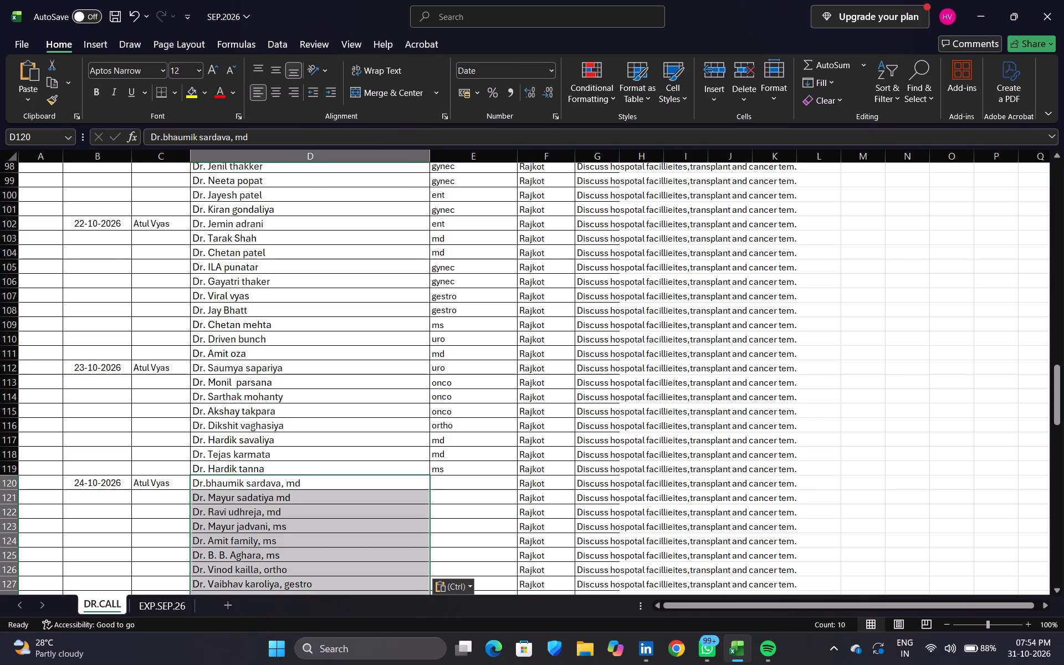
# Enter the specialty md in non-bold text for the first three doctors of 24-10-2026, in E120 to E122.
pyautogui.scroll(-1, 311, 503)
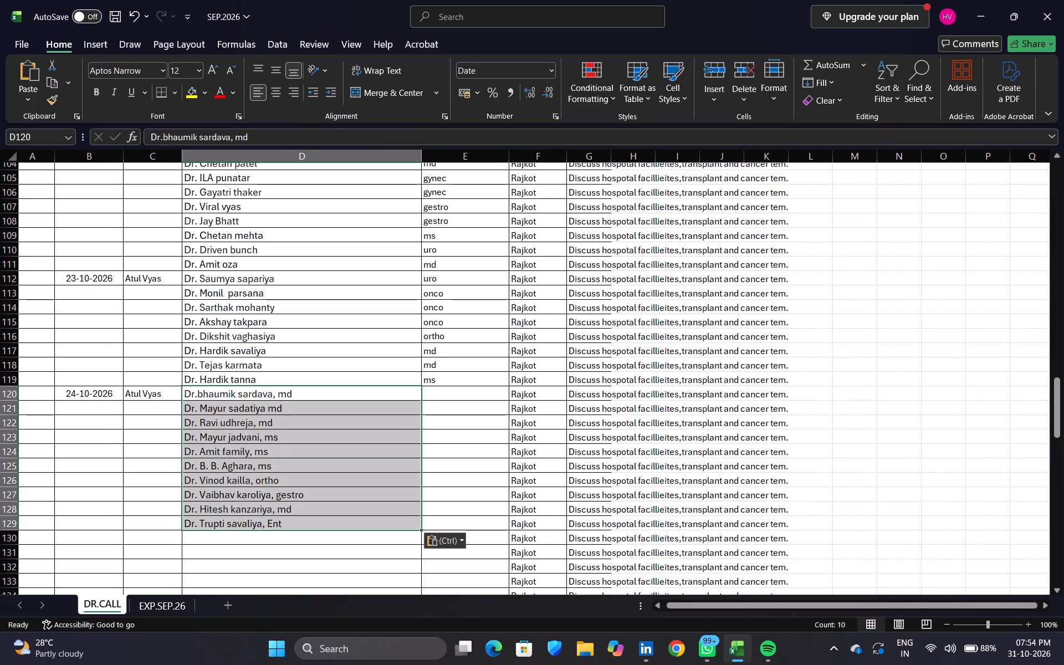
pyautogui.click(453, 393)
pyautogui.click(453, 393)
pyautogui.press('m')
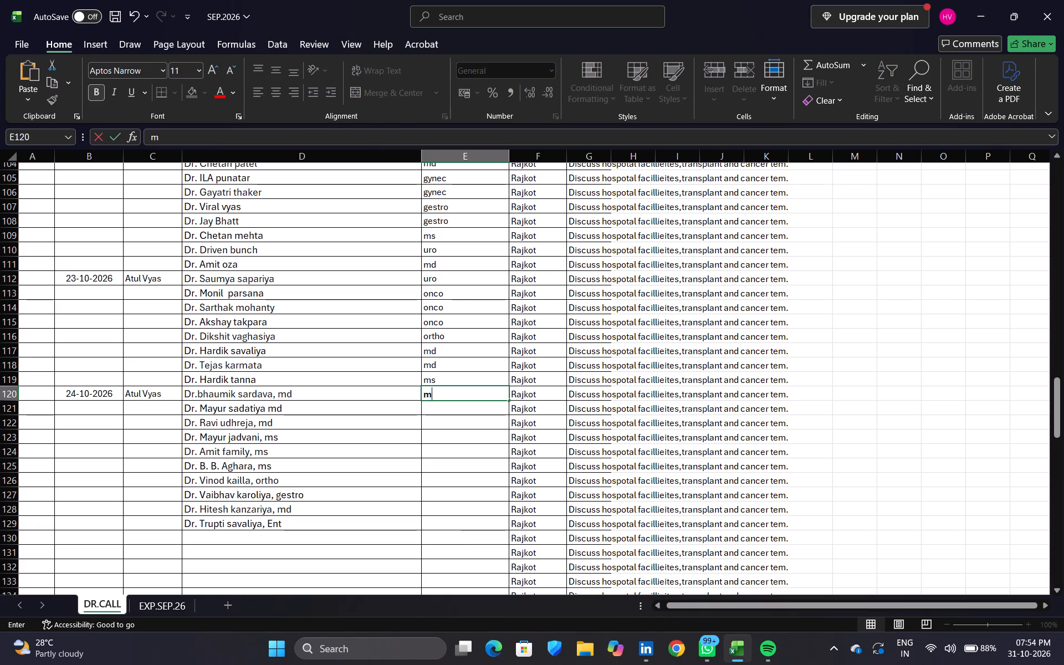
pyautogui.press('BackSpace')
pyautogui.hotkey('ctrl', 'b')
pyautogui.write('md')
pyautogui.press('Down')
pyautogui.write('md')
pyautogui.press('Down')
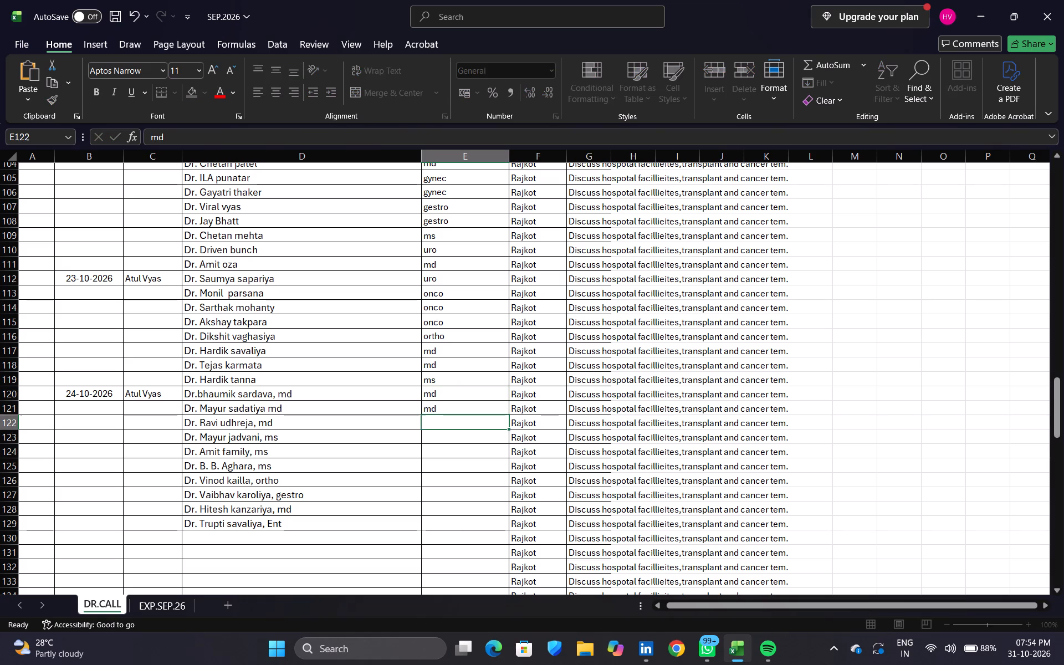
pyautogui.write('md')
pyautogui.press('BackSpace')
pyautogui.press('BackSpace')
pyautogui.hotkey('ctrl', 'b')
pyautogui.write('md')
pyautogui.press('Down')
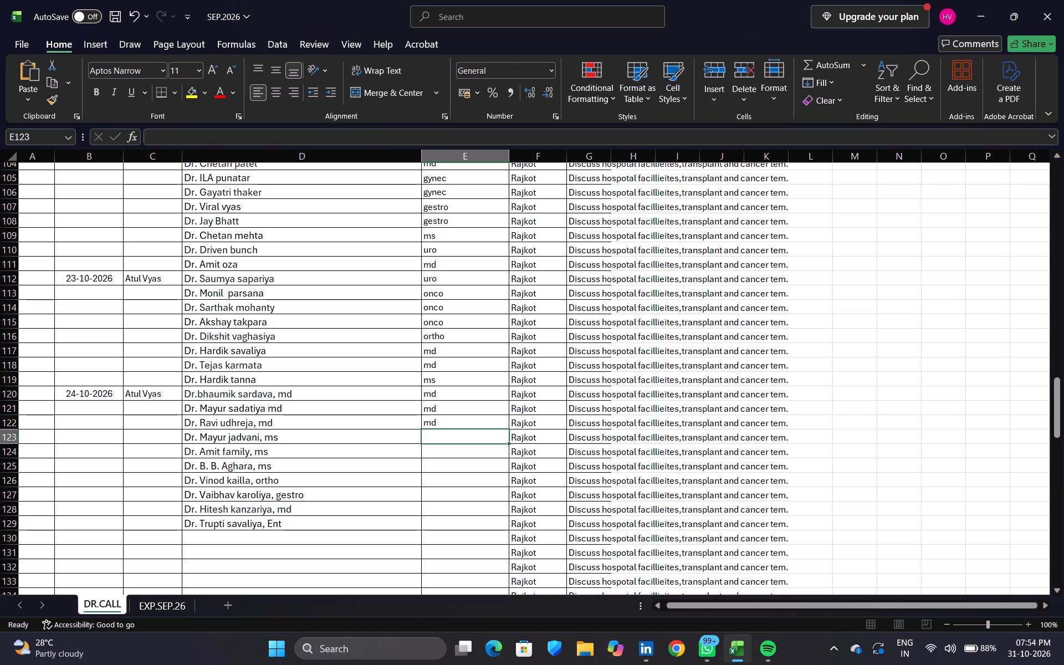
# Enter the specialty ms in non-bold text for the doctors in rows 123 to 125 of column E.
pyautogui.press('m')
pyautogui.press('s')
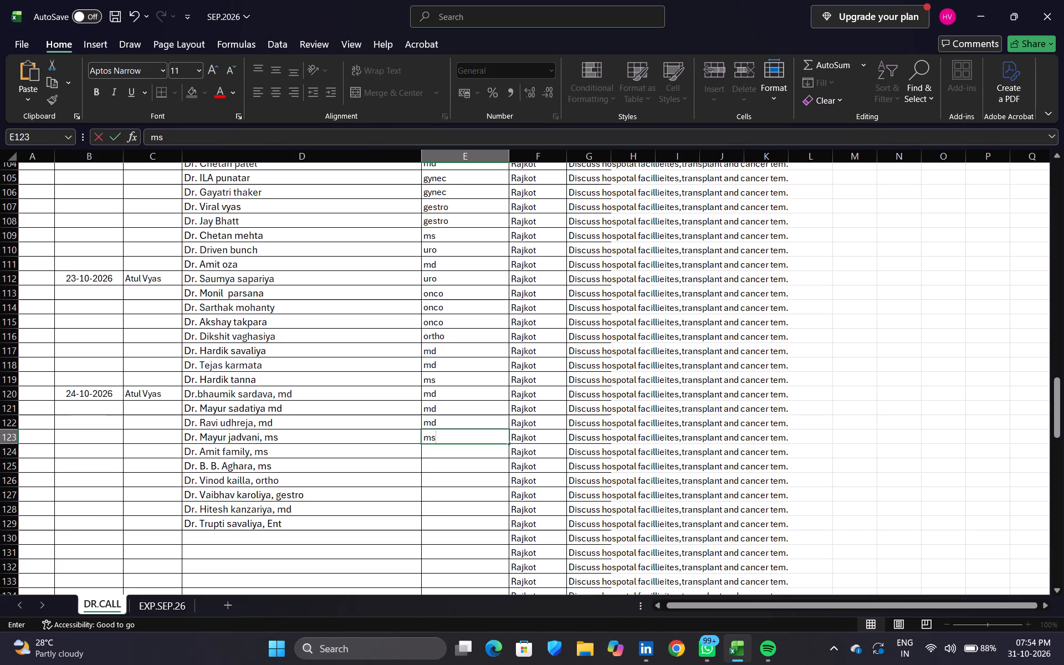
pyautogui.press('Down')
pyautogui.press('m')
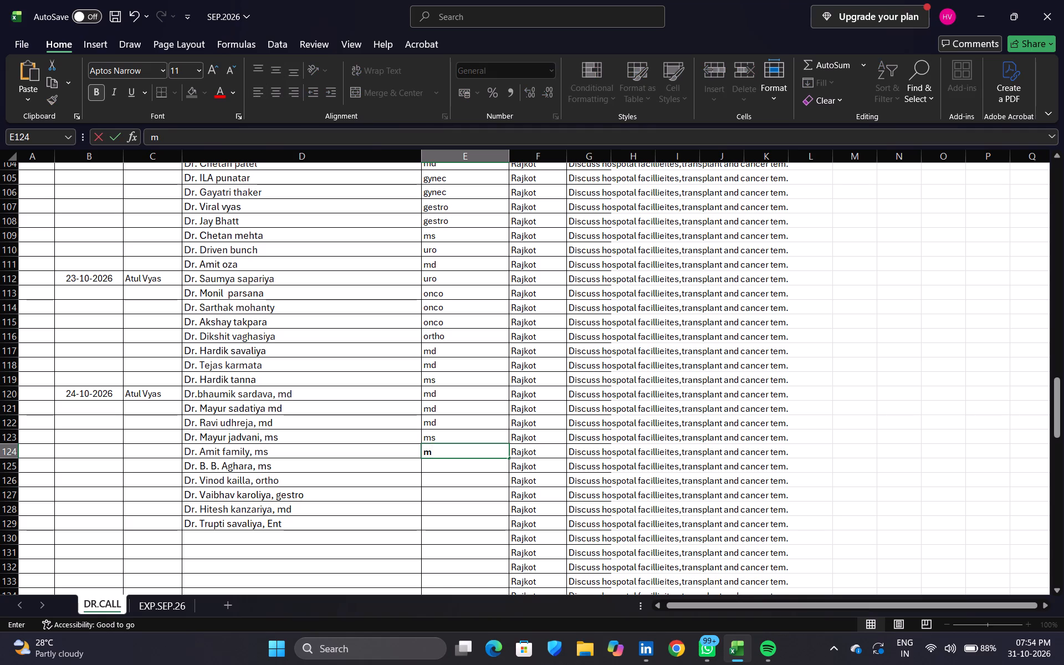
pyautogui.press('BackSpace')
pyautogui.hotkey('ctrl', 'b')
pyautogui.write('ms')
pyautogui.press('Down')
pyautogui.write('ms')
pyautogui.press('Down')
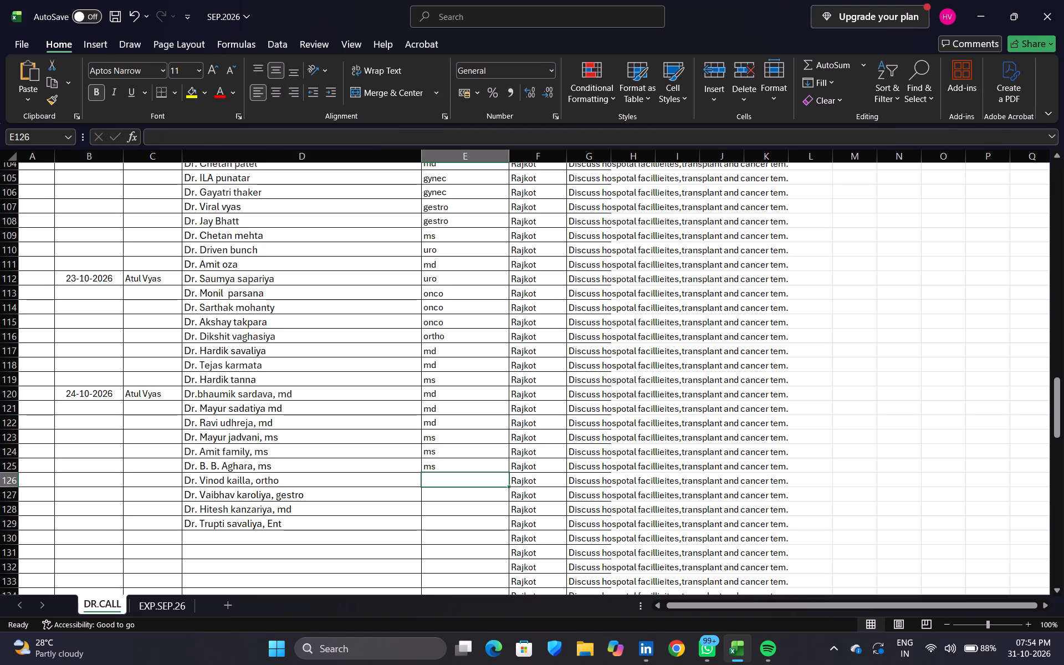
# Enter the specialties ortho, gestro, md and ent in non-bold text in E126, E127, E128 and E129 respectively.
pyautogui.hotkey('ctrl', 'b')
pyautogui.write('ortho')
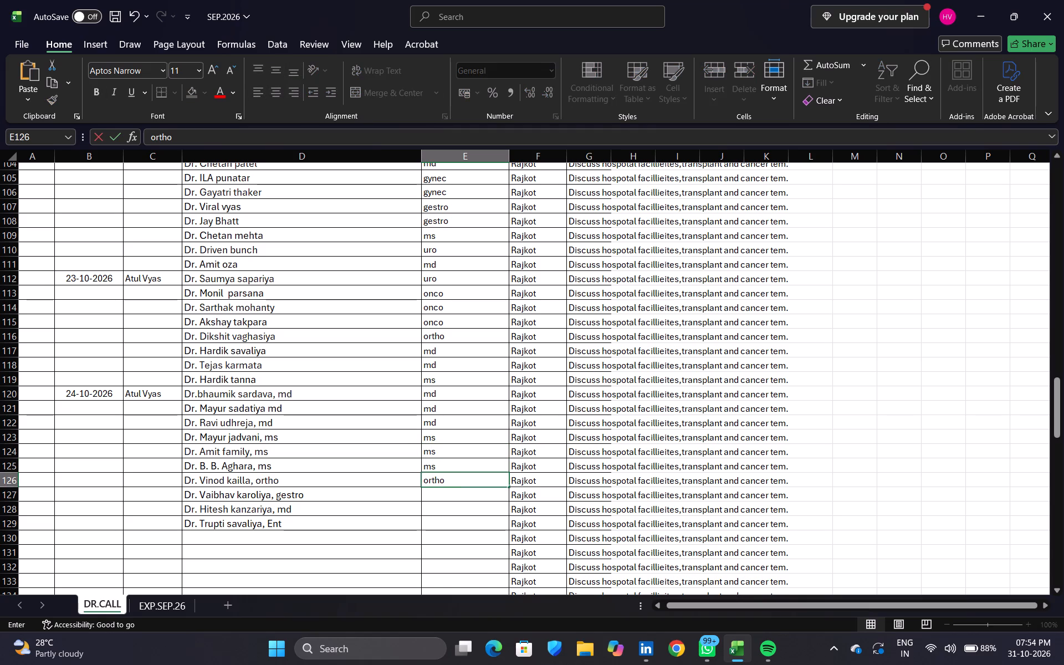
pyautogui.press('Down')
pyautogui.press('g')
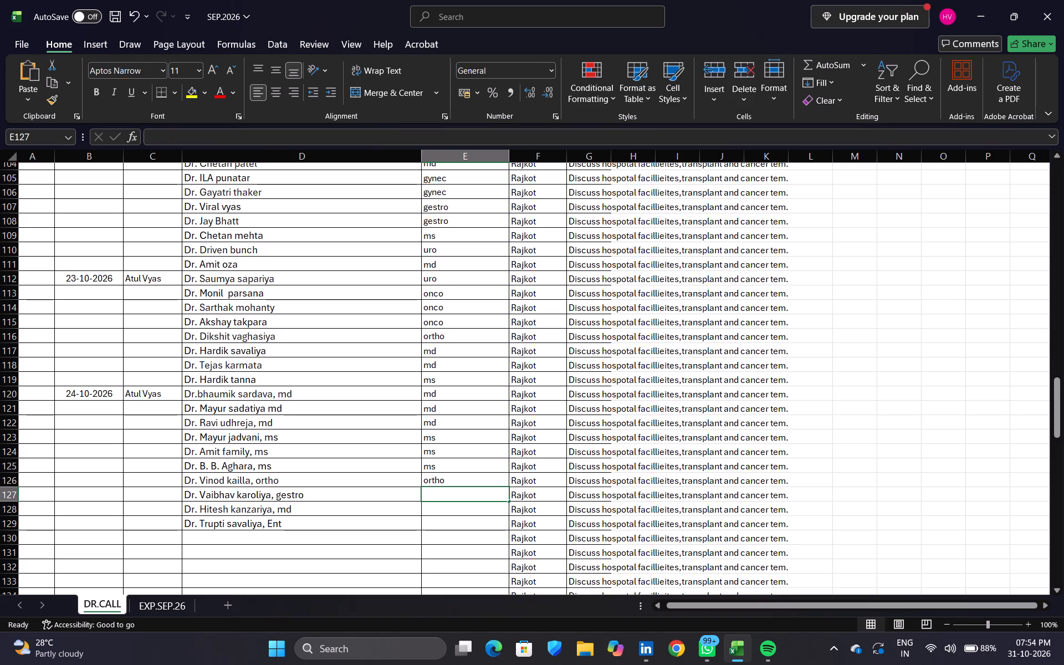
pyautogui.write('estro')
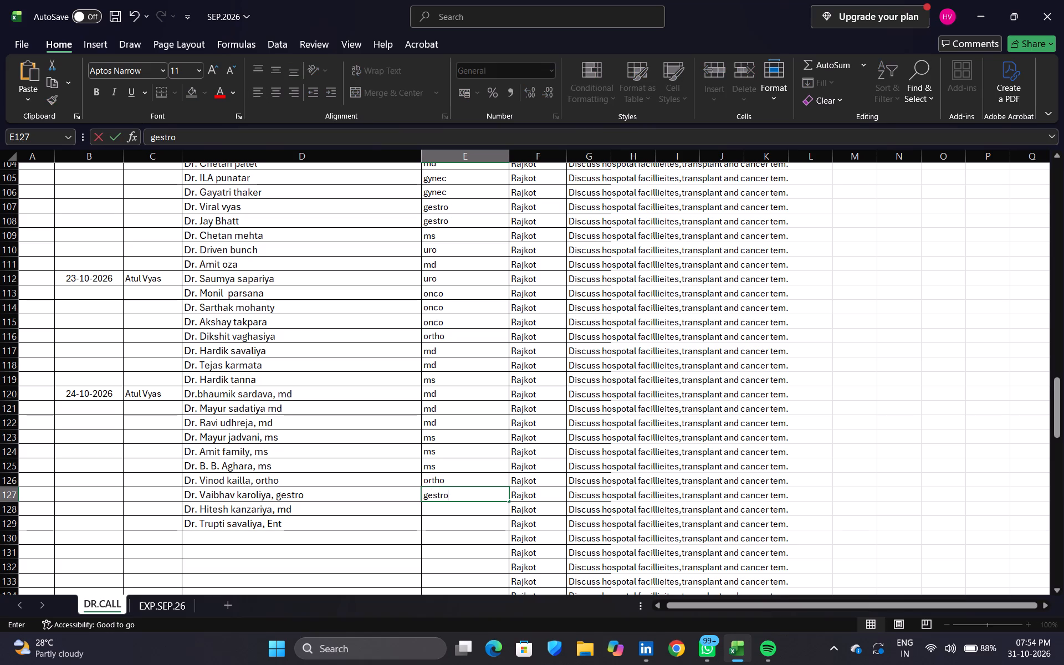
pyautogui.press('Down')
pyautogui.press('m')
pyautogui.press('BackSpace')
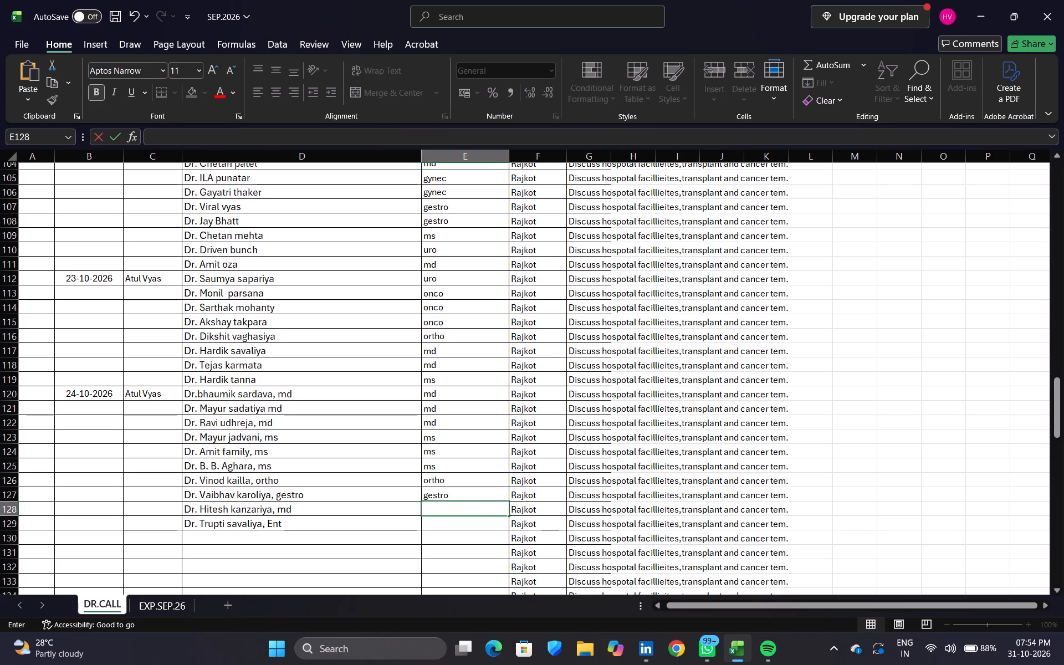
pyautogui.hotkey('ctrl', 'b')
pyautogui.write('md')
pyautogui.press('Down')
pyautogui.write('ent')
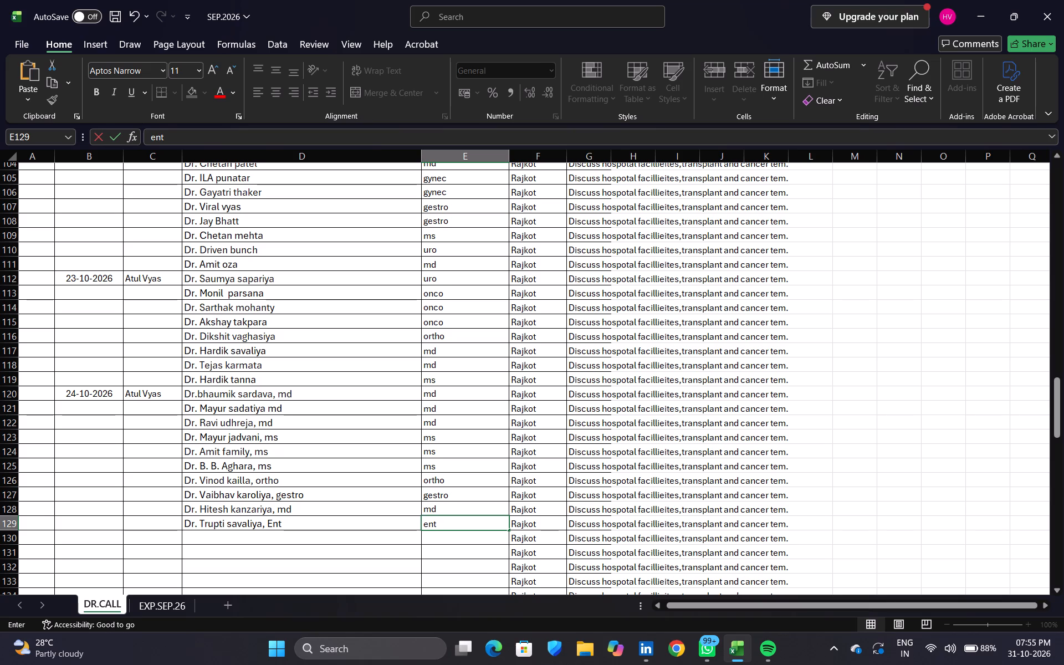
pyautogui.scroll(-2, 316, 508)
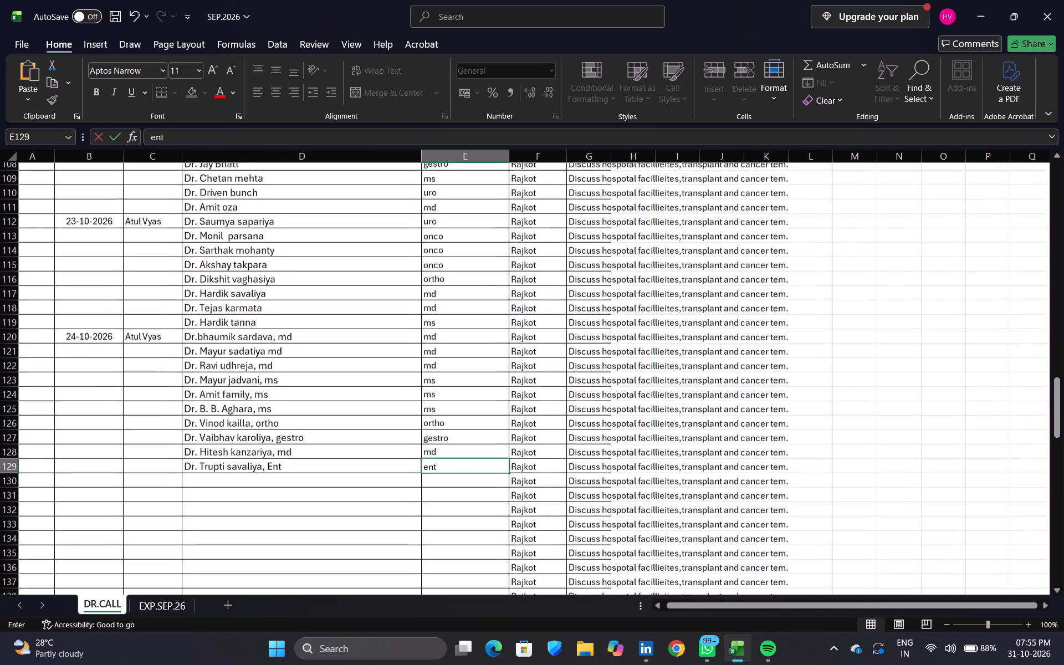
pyautogui.scroll(-2, 316, 508)
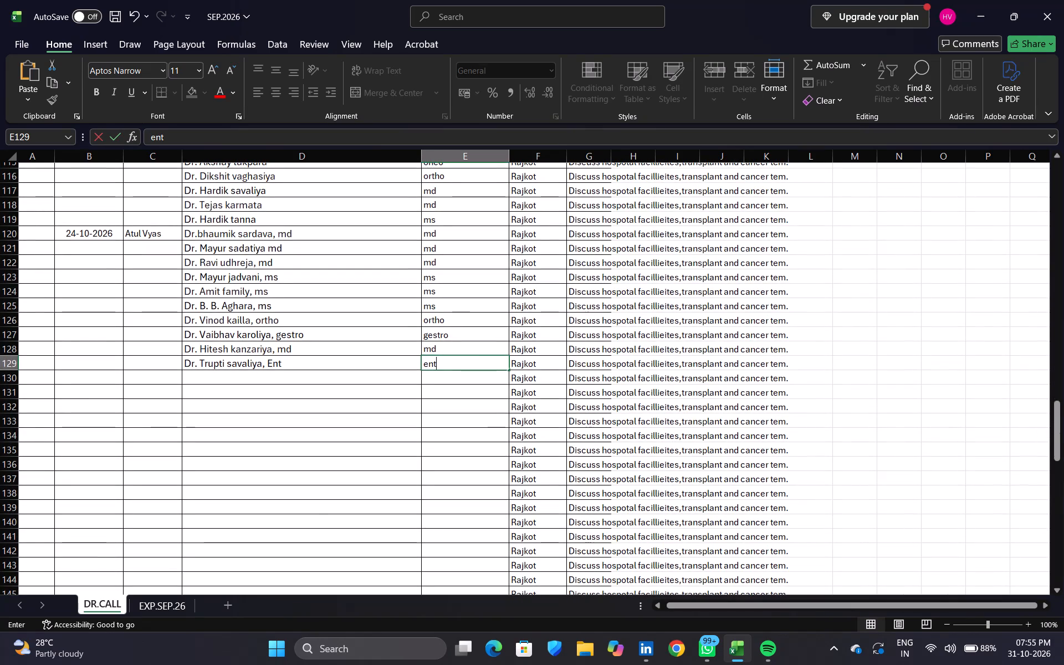
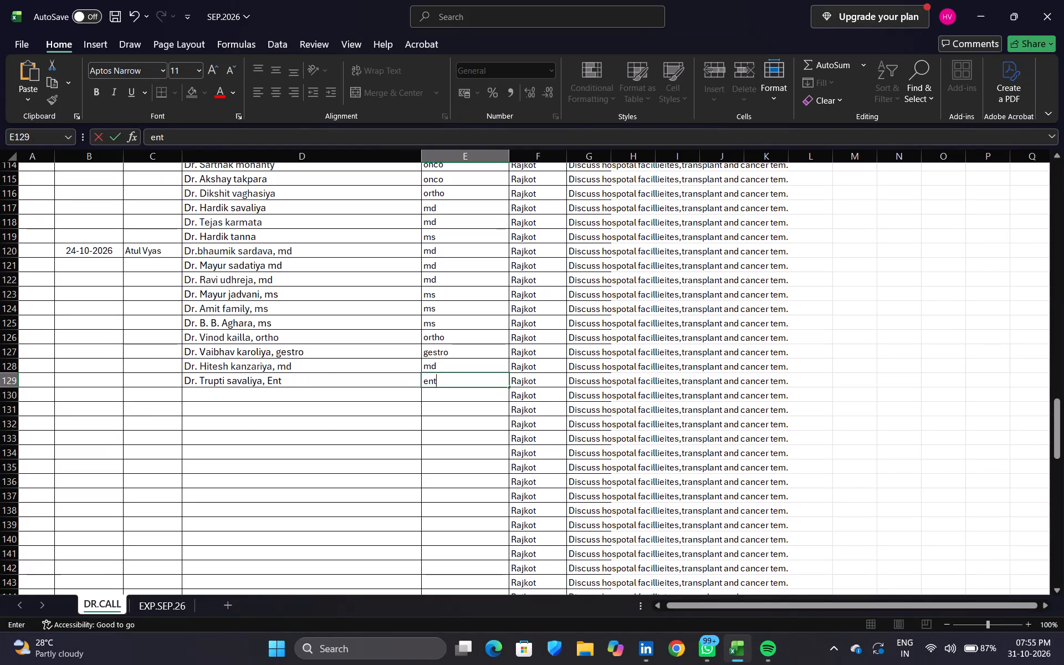
# Enter the city Morbi in F120 for the first doctor of 24-10-2026.
pyautogui.click(531, 252)
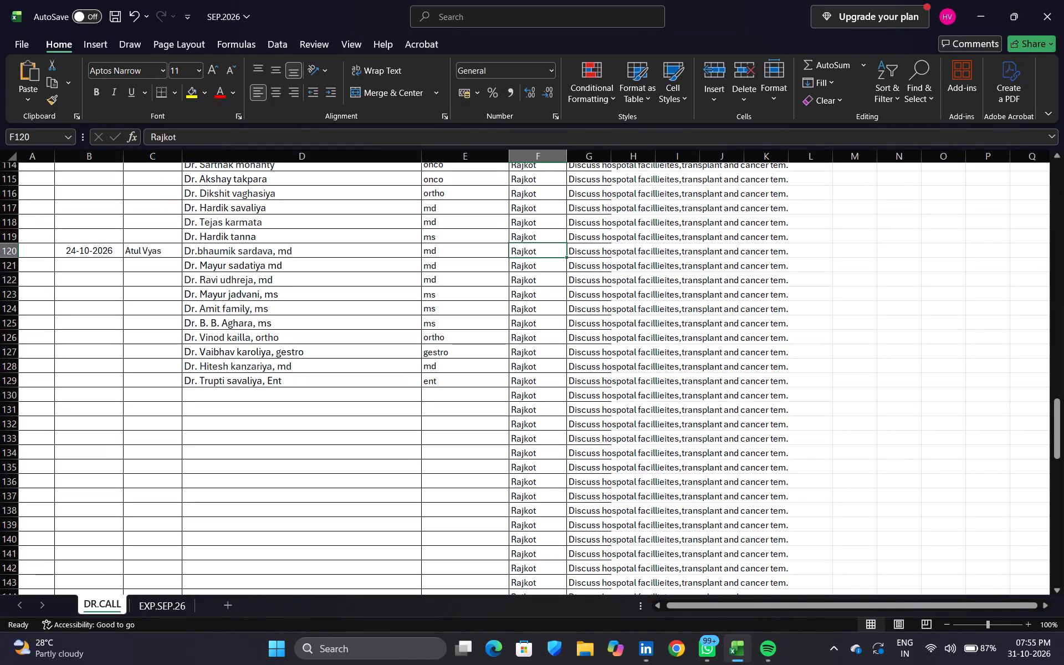
pyautogui.hotkey('shift', 'm')
pyautogui.write('orbi')
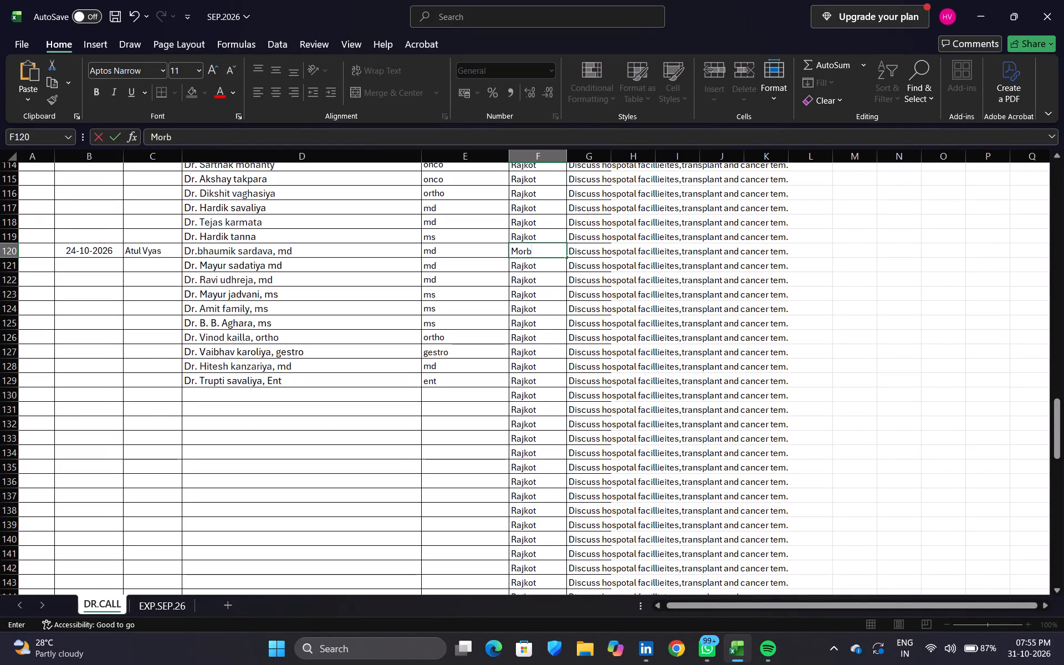
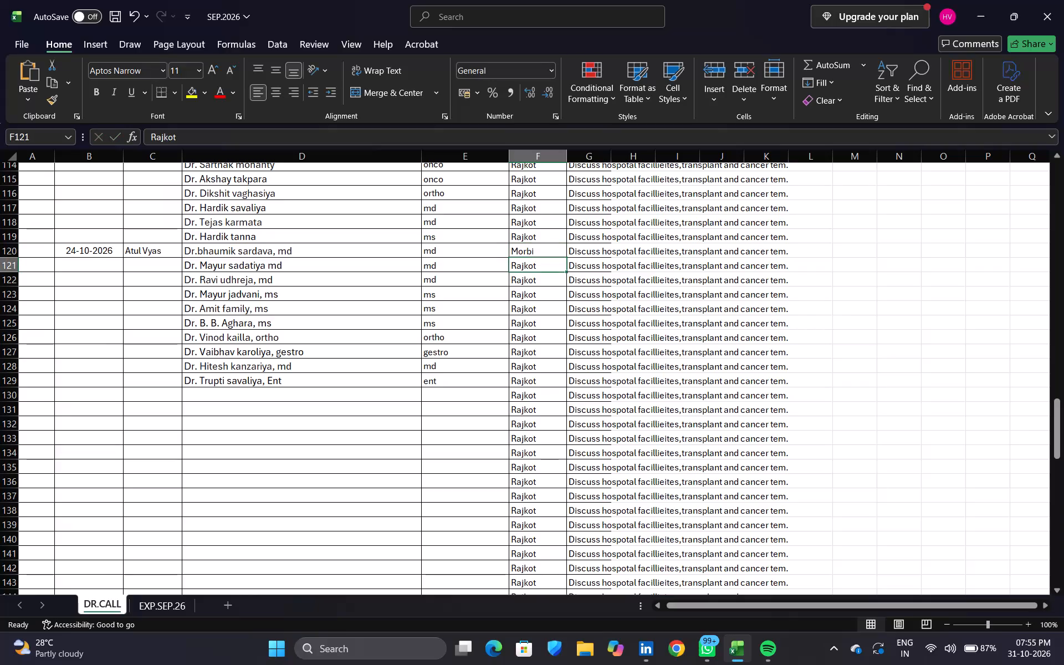
# Review the DR.CALL entries from the first rows down to the 24-10-2026 block, checking dates, specialties and locations.
pyautogui.scroll(5, 539, 266)
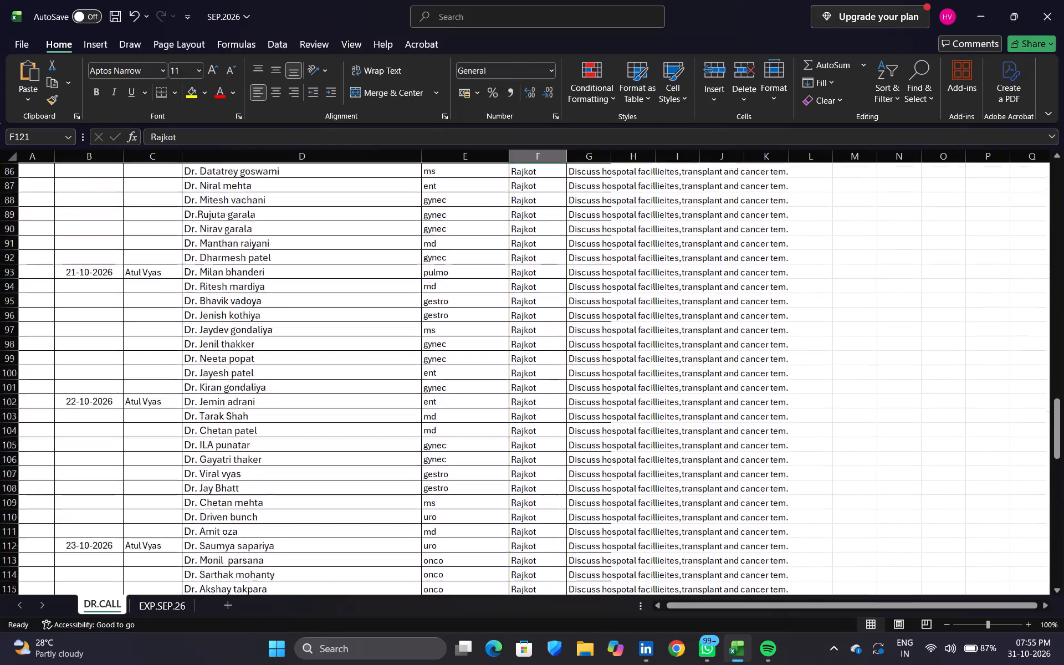
pyautogui.scroll(8, 539, 266)
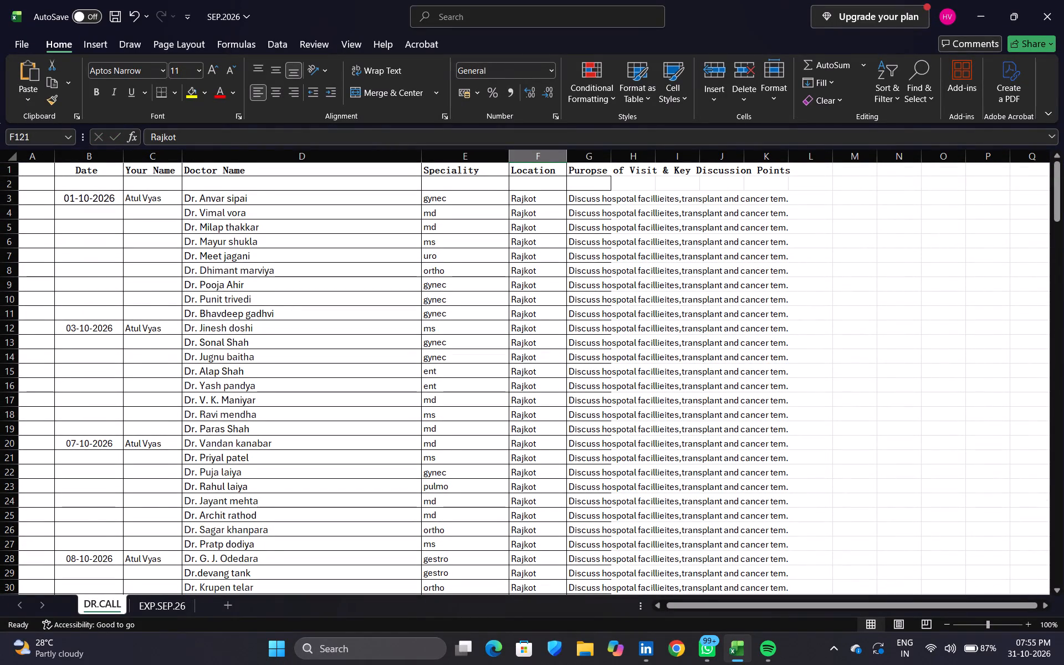
pyautogui.scroll(-10, 508, 408)
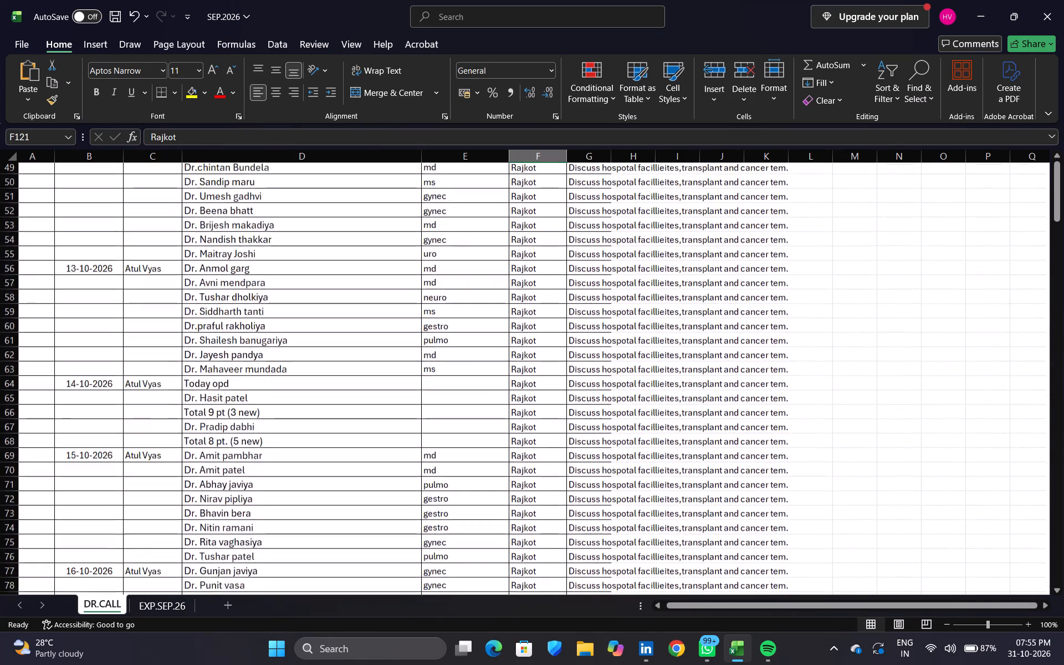
pyautogui.scroll(-4, 508, 408)
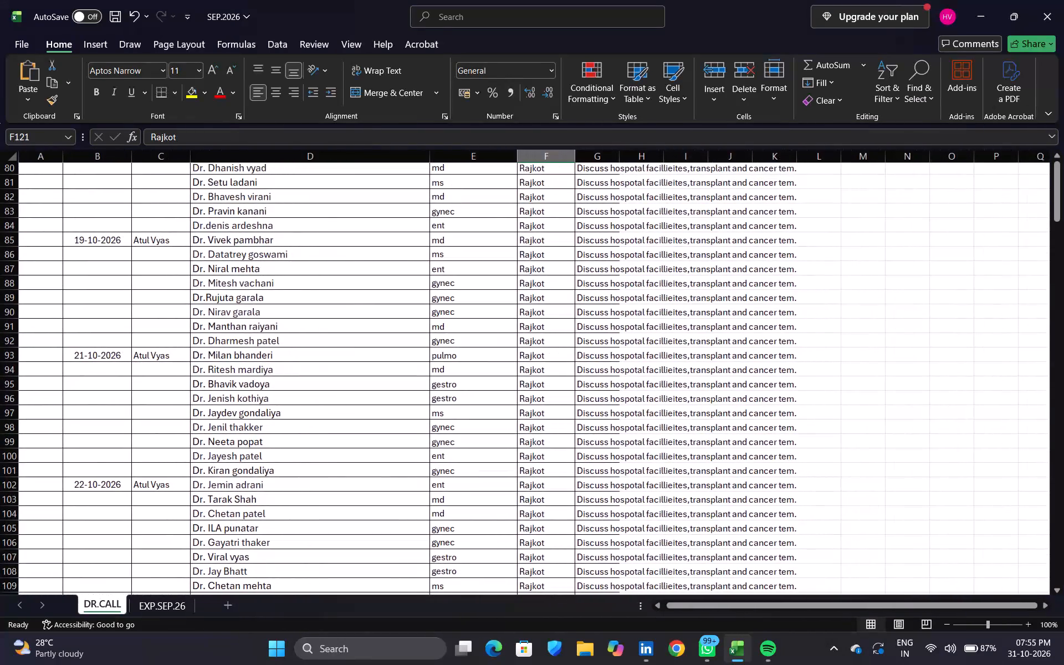
pyautogui.scroll(-3, 508, 423)
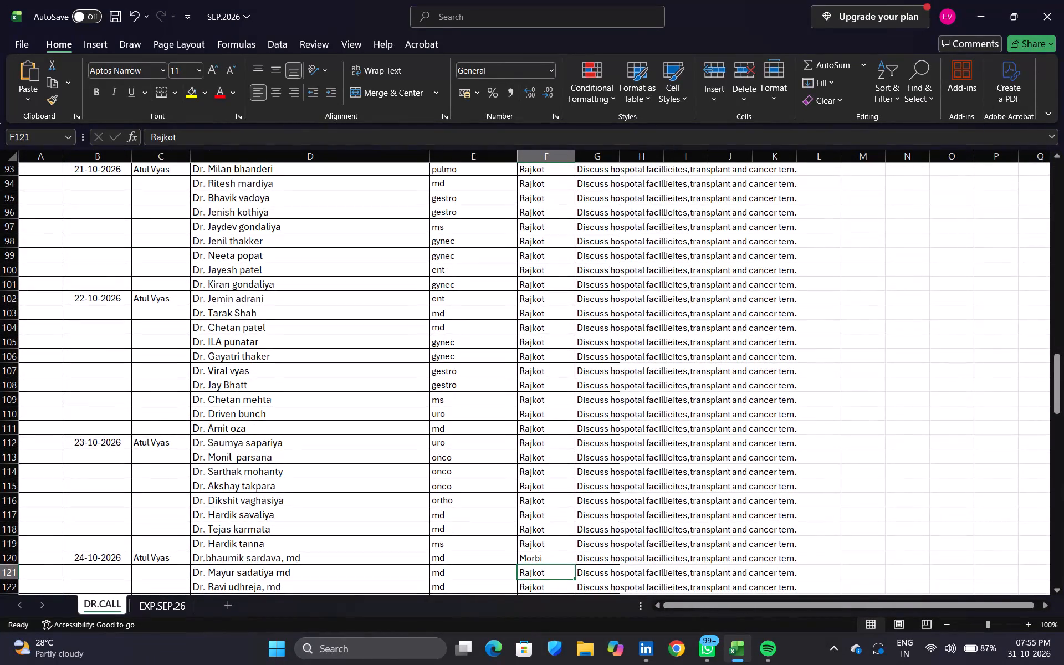
pyautogui.scroll(-4, 334, 517)
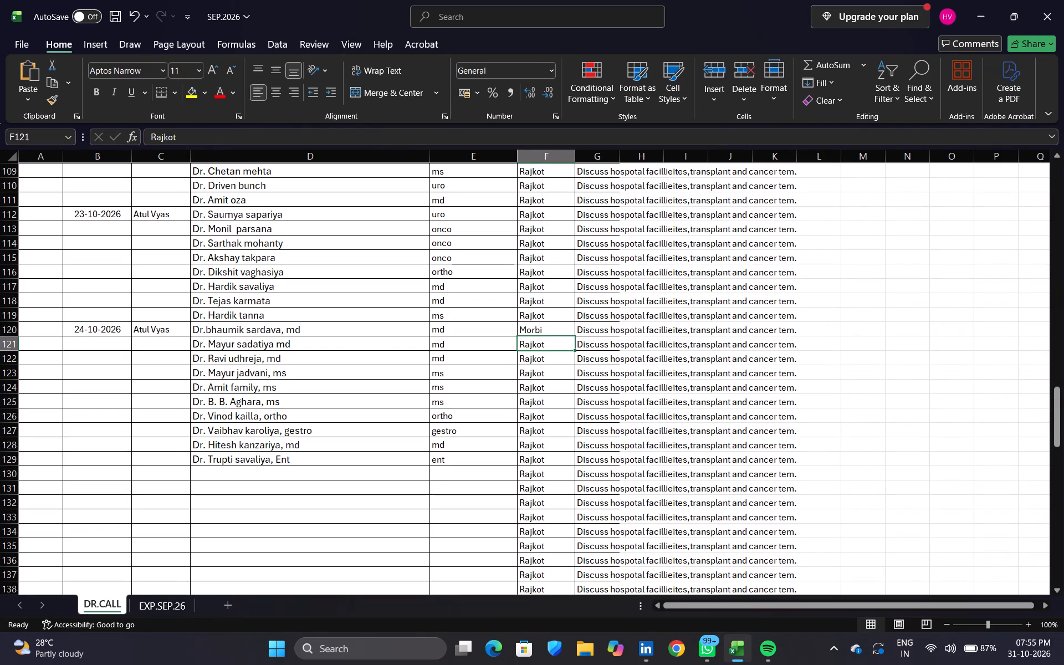
# Copy the city Morbi from F120 into F121 through F129 for the remaining 24-10-2026 doctors.
pyautogui.click(533, 346)
pyautogui.click(553, 345)
pyautogui.click(552, 330)
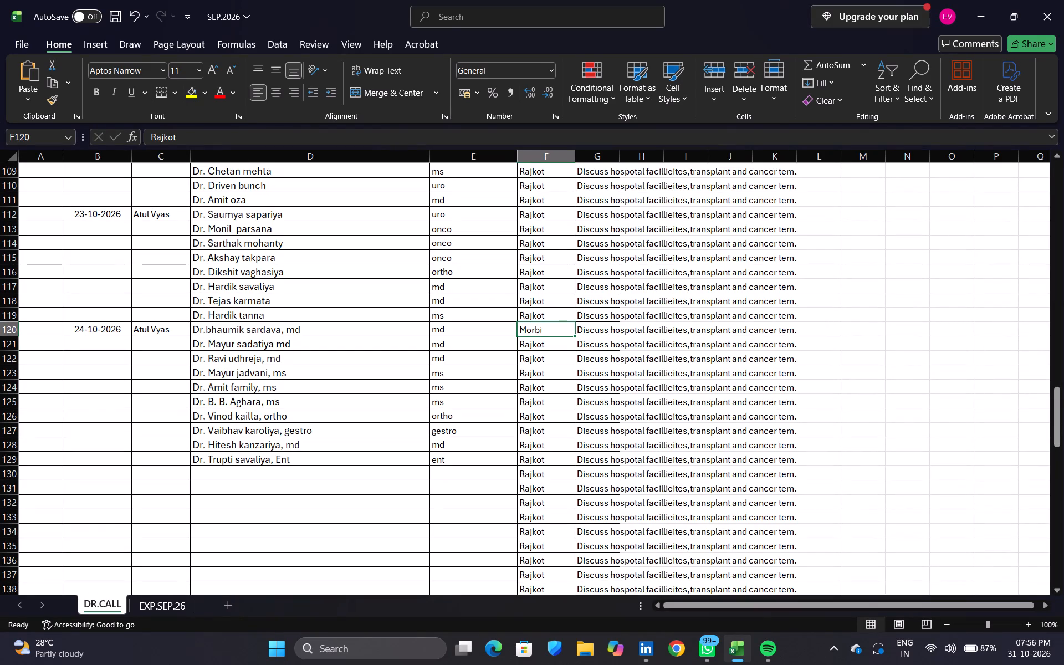
pyautogui.click(552, 330)
pyautogui.hotkey('ctrl', 'c')
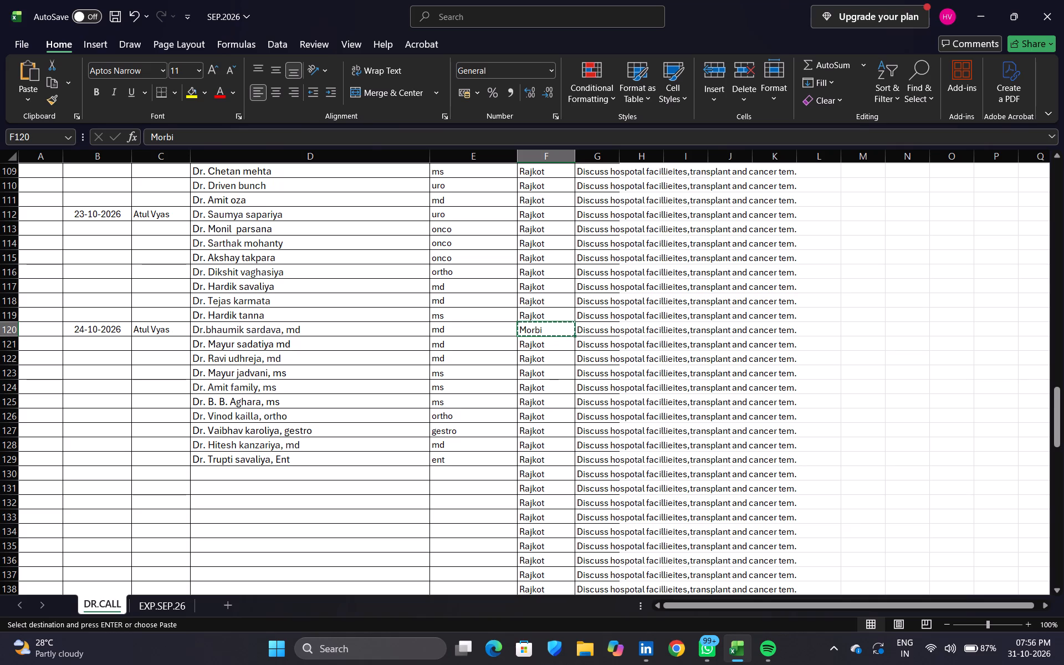
pyautogui.click(548, 342)
pyautogui.hotkey('ctrl', 'v')
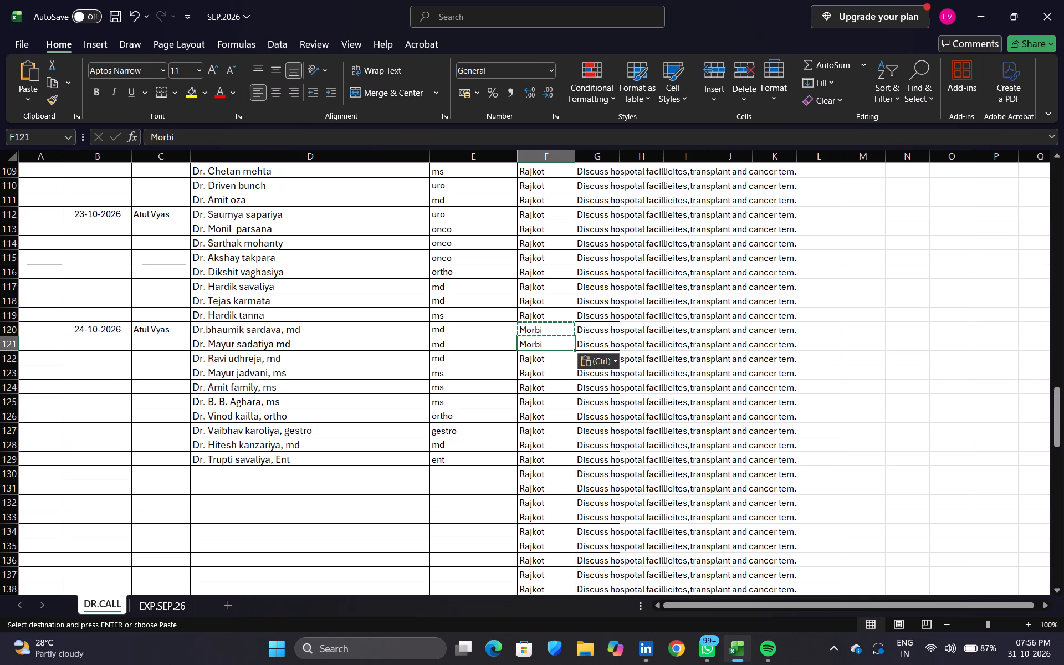
pyautogui.click(548, 362)
pyautogui.hotkey('ctrl', 'v')
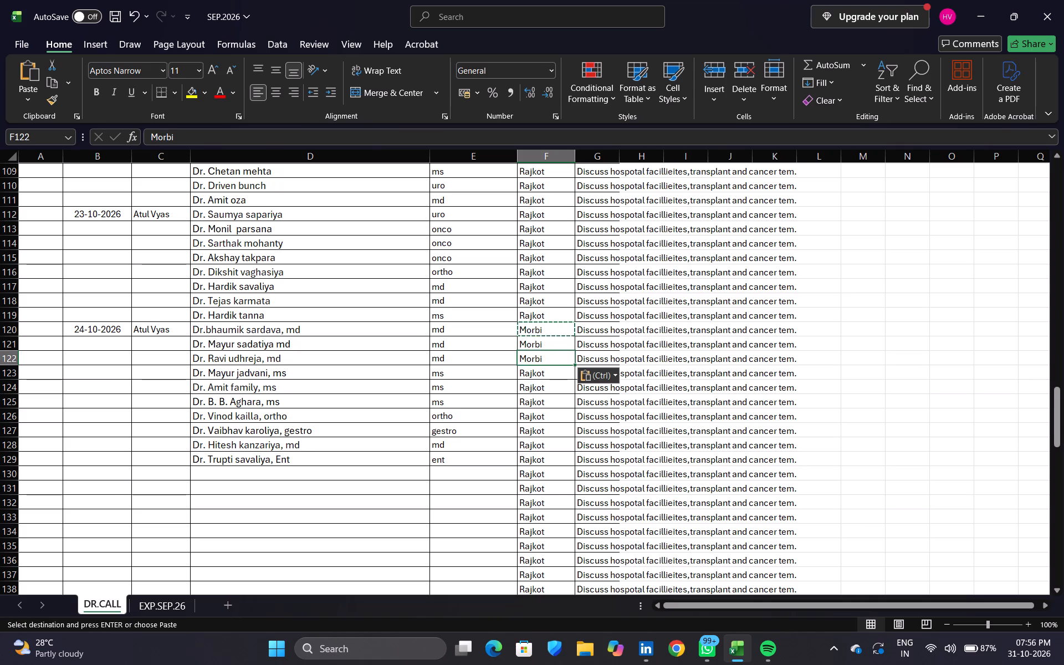
pyautogui.click(549, 373)
pyautogui.hotkey('ctrl', 'v')
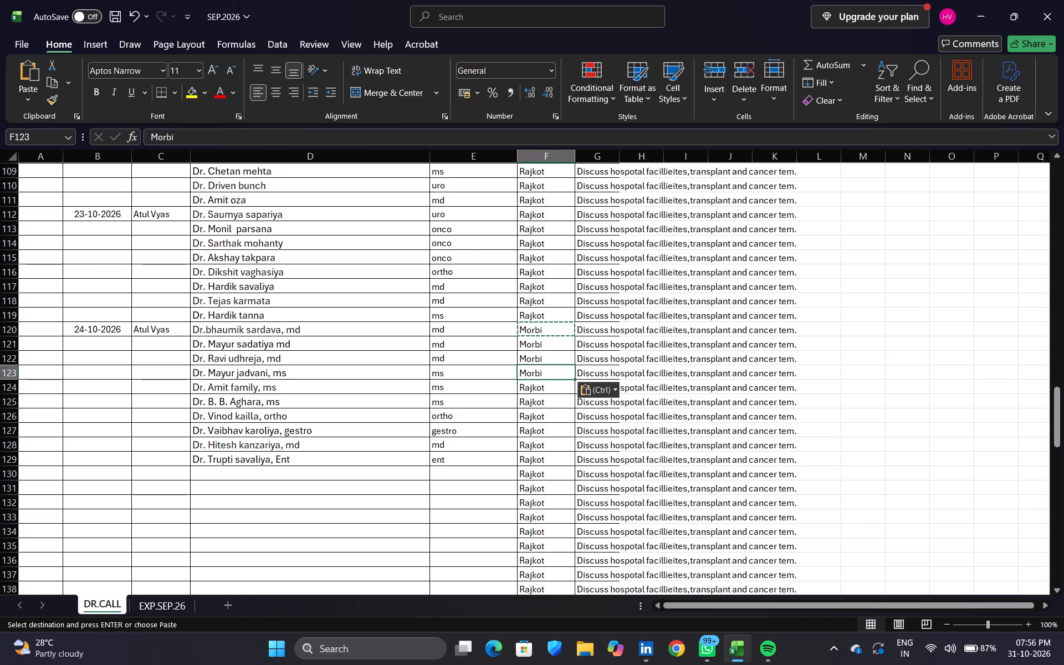
pyautogui.click(550, 393)
pyautogui.hotkey('ctrl', 'v')
pyautogui.click(549, 403)
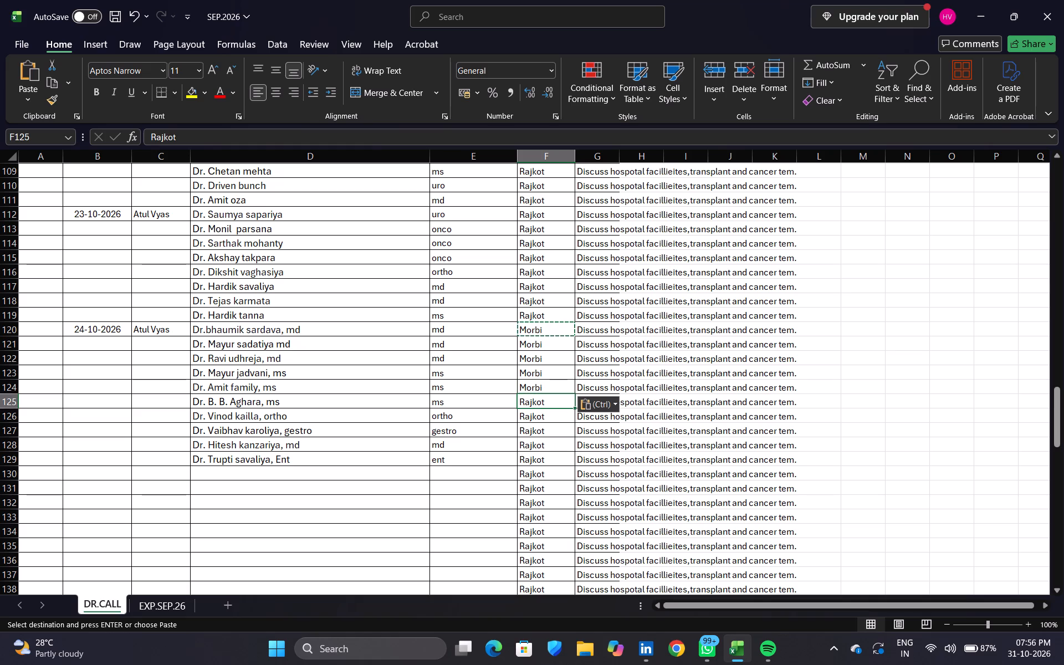
pyautogui.hotkey('ctrl', 'v')
pyautogui.click(546, 420)
pyautogui.hotkey('ctrl', 'v')
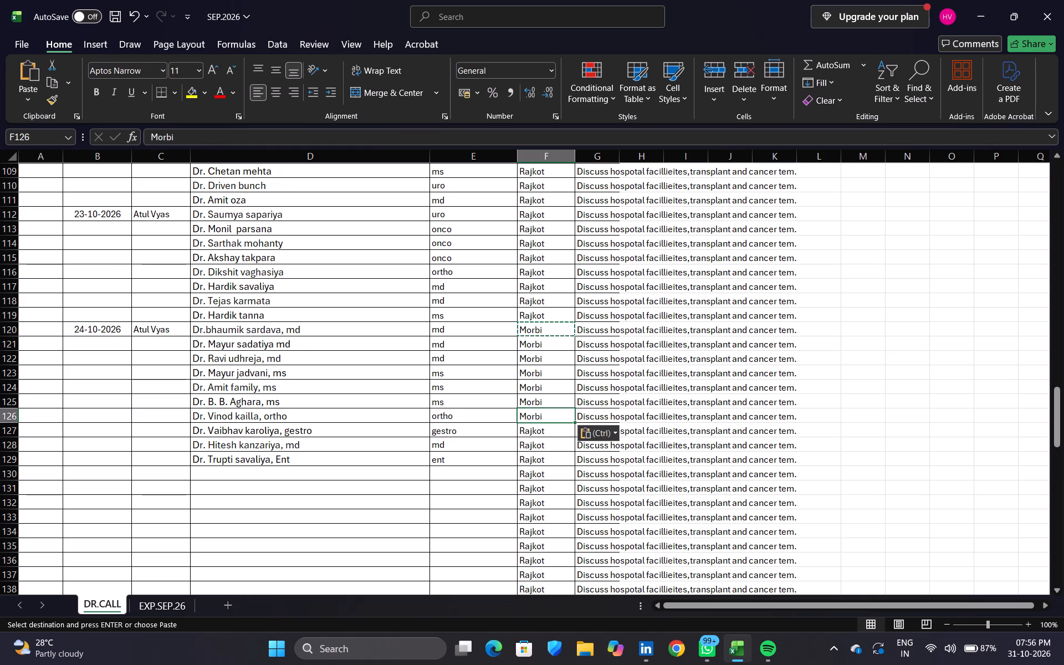
pyautogui.click(546, 432)
pyautogui.hotkey('ctrl', 'v')
pyautogui.click(546, 447)
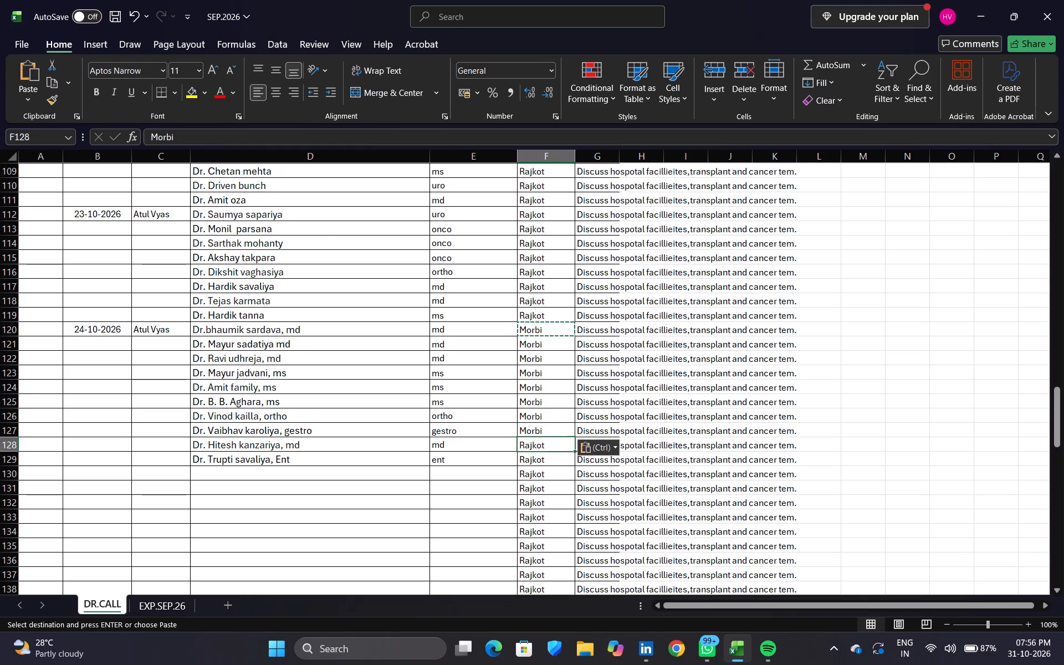
pyautogui.hotkey('ctrl', 'v')
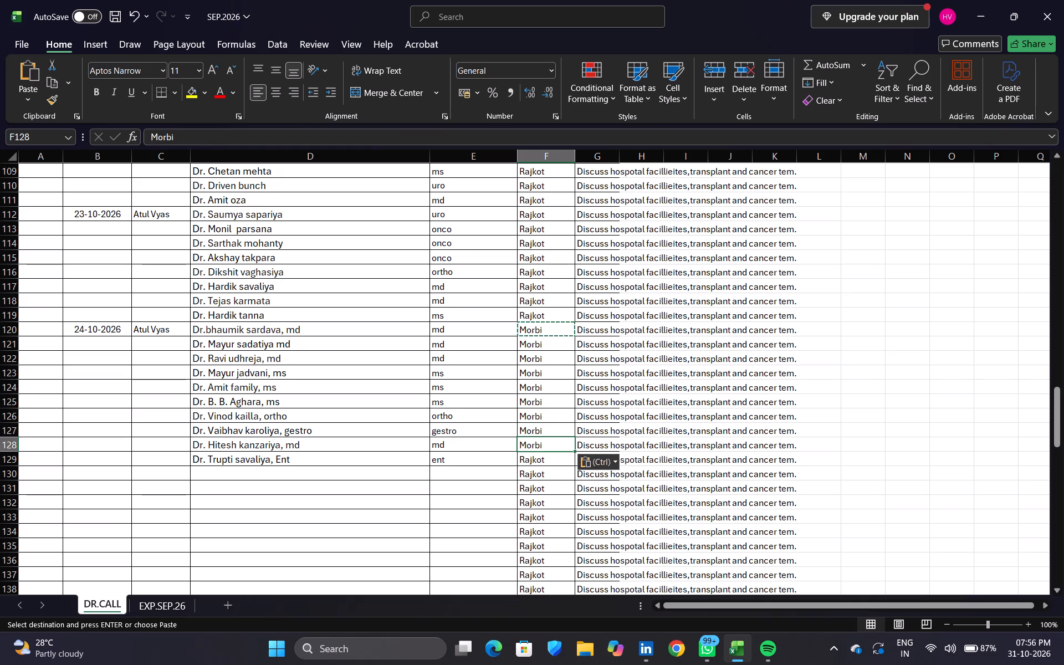
pyautogui.click(544, 462)
pyautogui.hotkey('ctrl', 'v')
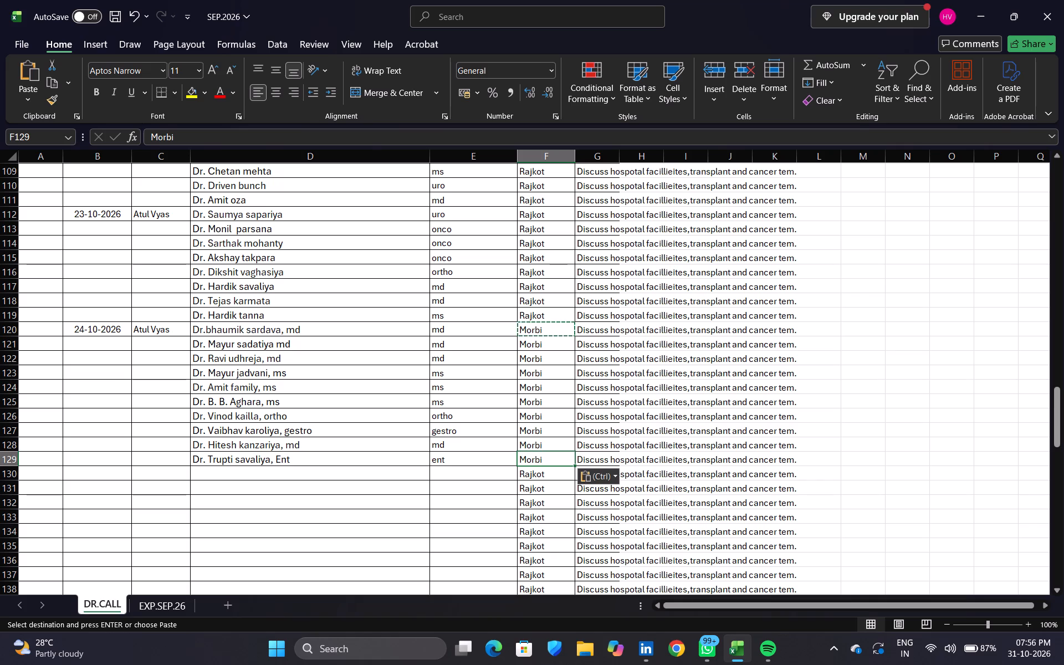
# Select B130 as the next date cell and switch to WhatsApp for the following call entries.
pyautogui.click(77, 475)
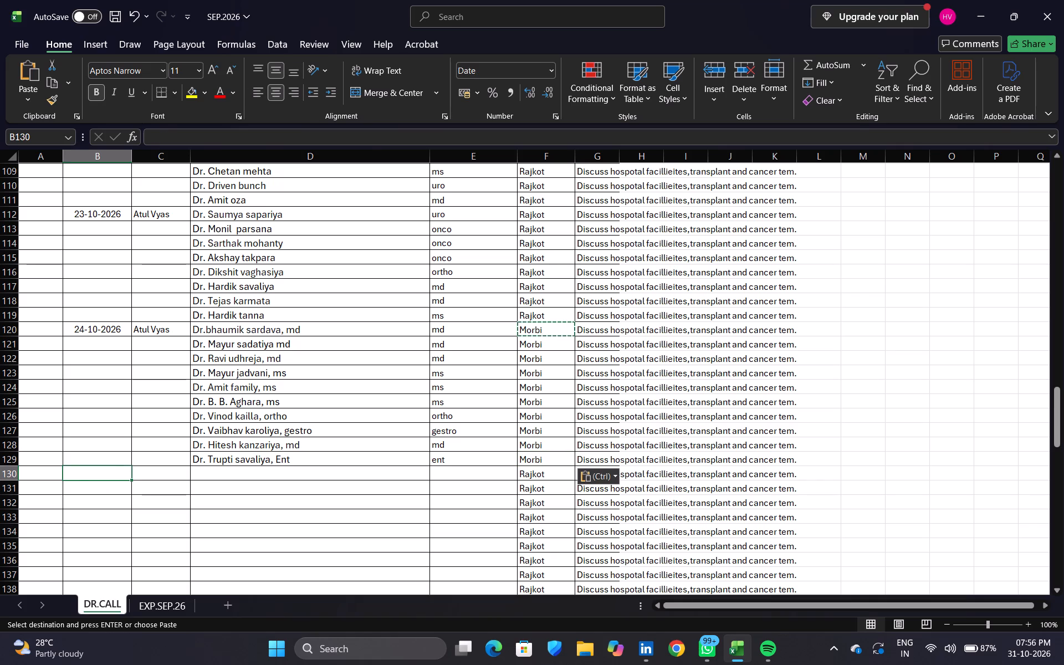
pyautogui.hotkey('alt', 'Tab')
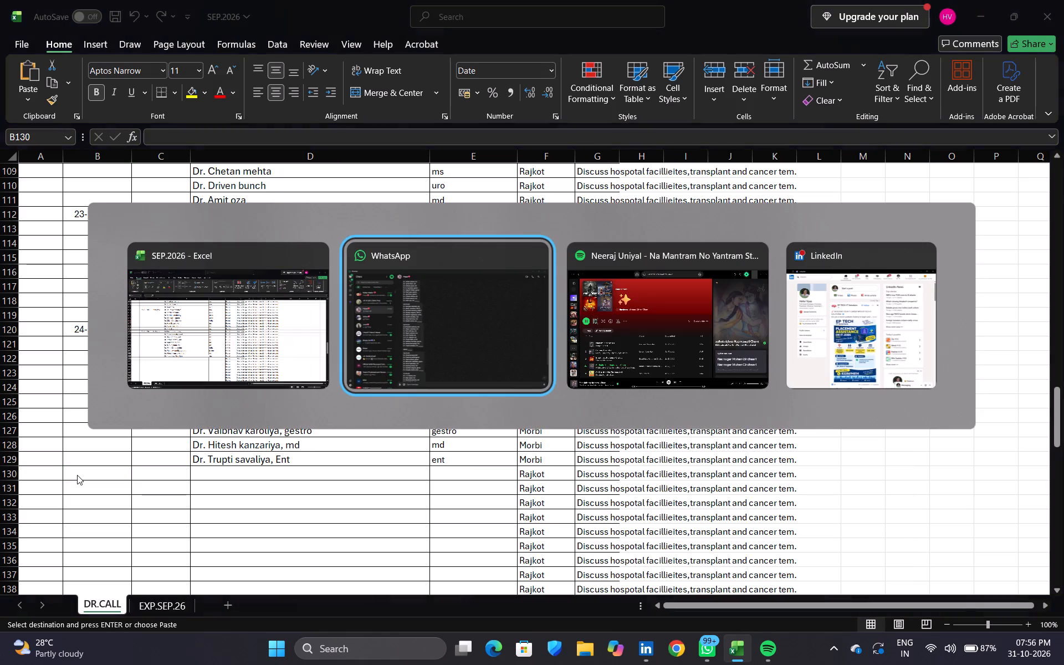
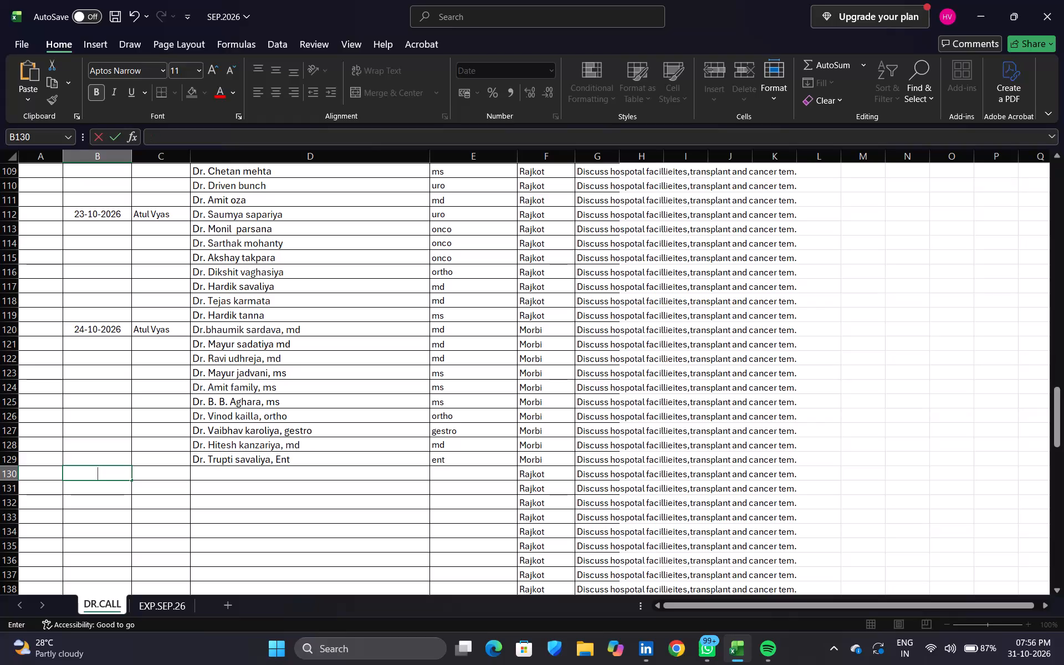
# Enter the date 26-10-2026 in B130 in regular, non-bold text.
pyautogui.hotkey('ctrl', 'b')
pyautogui.write('26-10-2026')
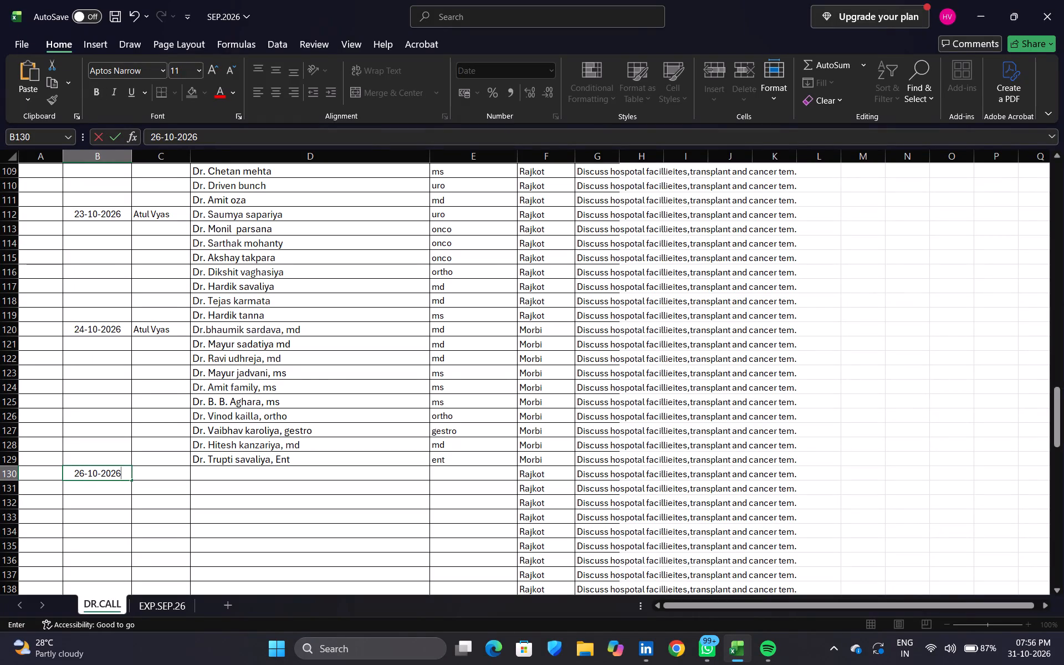
pyautogui.press('Right')
pyautogui.press('Left')
pyautogui.hotkey('ctrl', 'b')
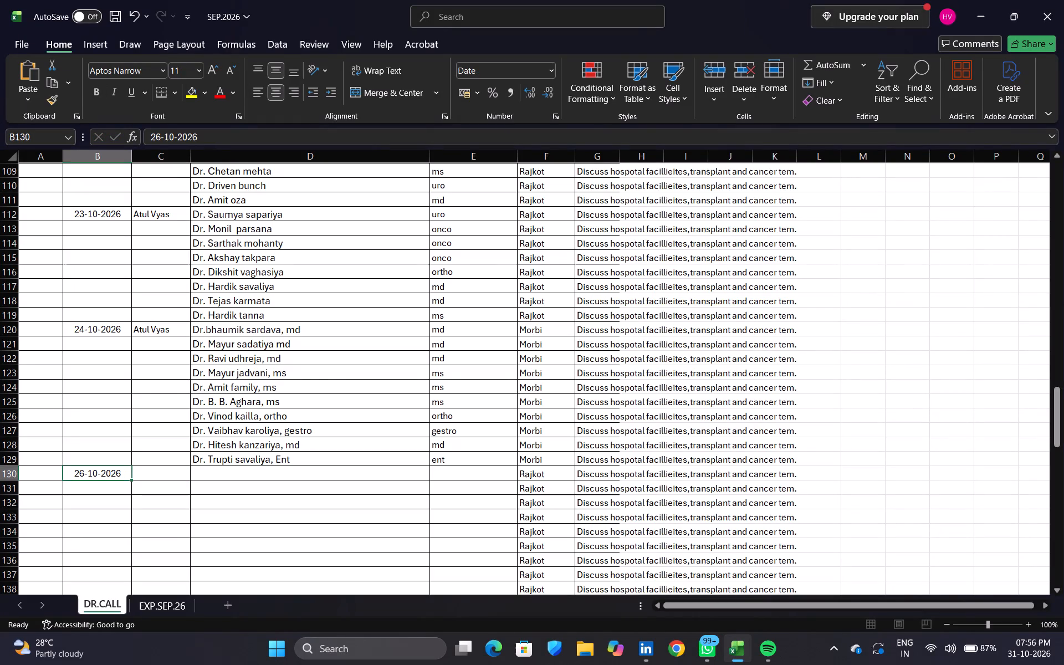
# Enter the same representative's name as in the earlier date blocks in C130, in non-bold text.
pyautogui.press('Right')
pyautogui.write('At')
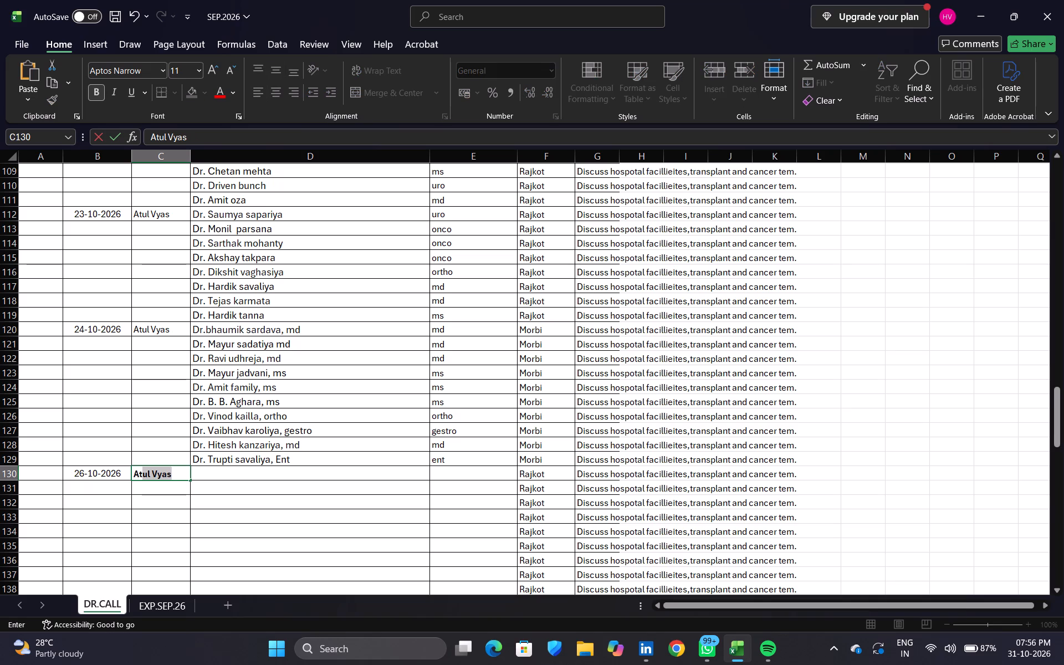
pyautogui.press('Tab')
pyautogui.press('Left')
pyautogui.hotkey('ctrl', 'b')
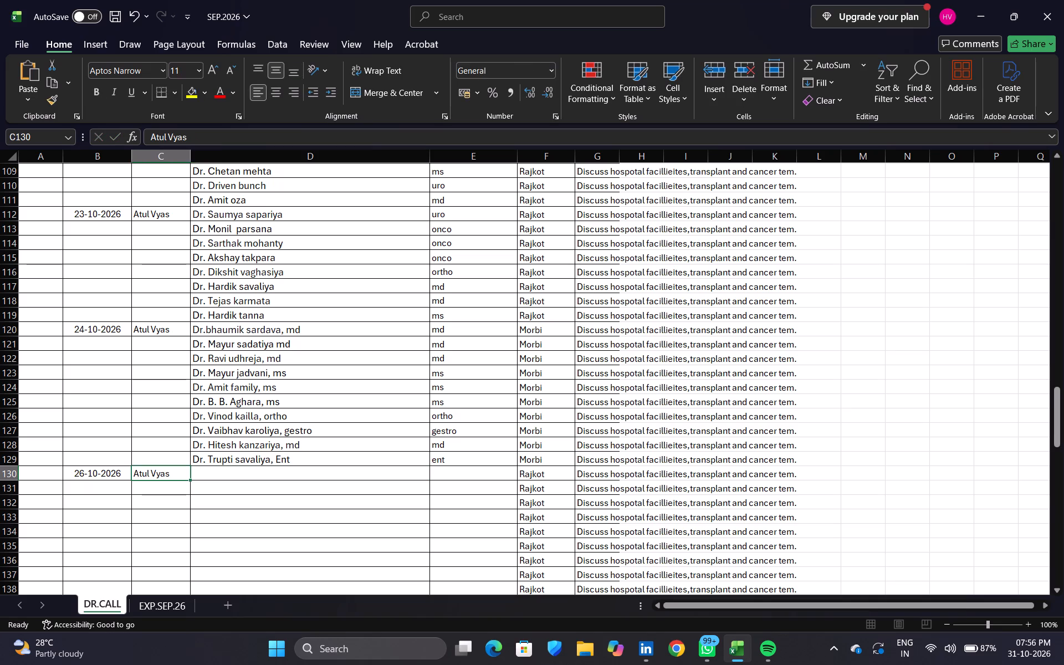
# Paste the copied list of doctors for 26-10-2026 into column D starting at D130.
pyautogui.press('Right')
pyautogui.hotkey('ctrl', 'v')
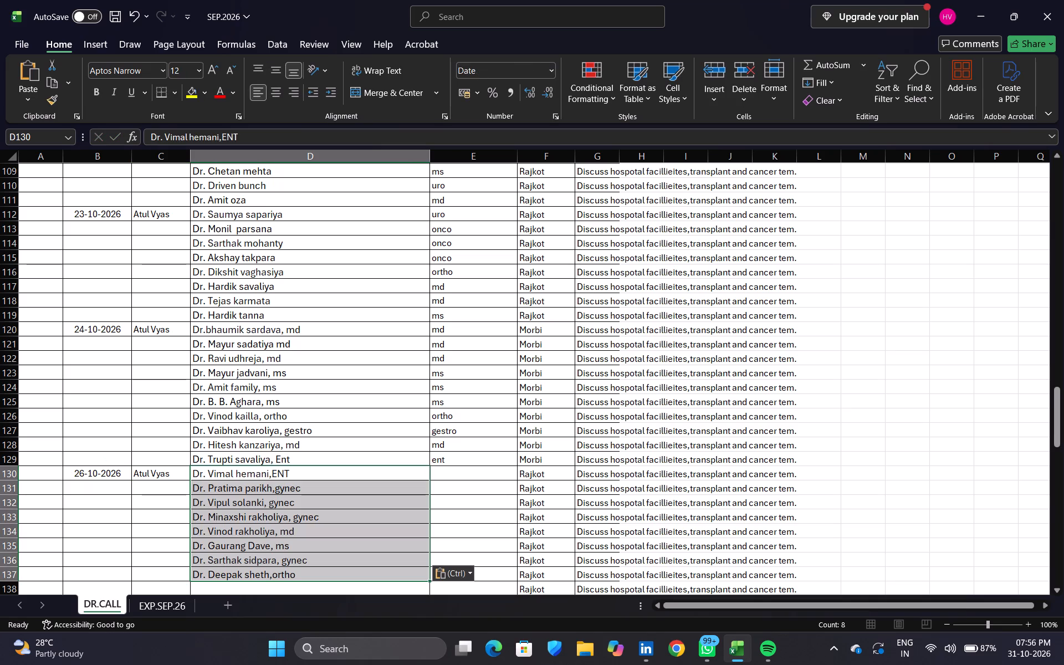
# Remove the trailing specialty "md" and any comma before it from the doctor names in D120 through D122.
pyautogui.doubleClick(360, 331)
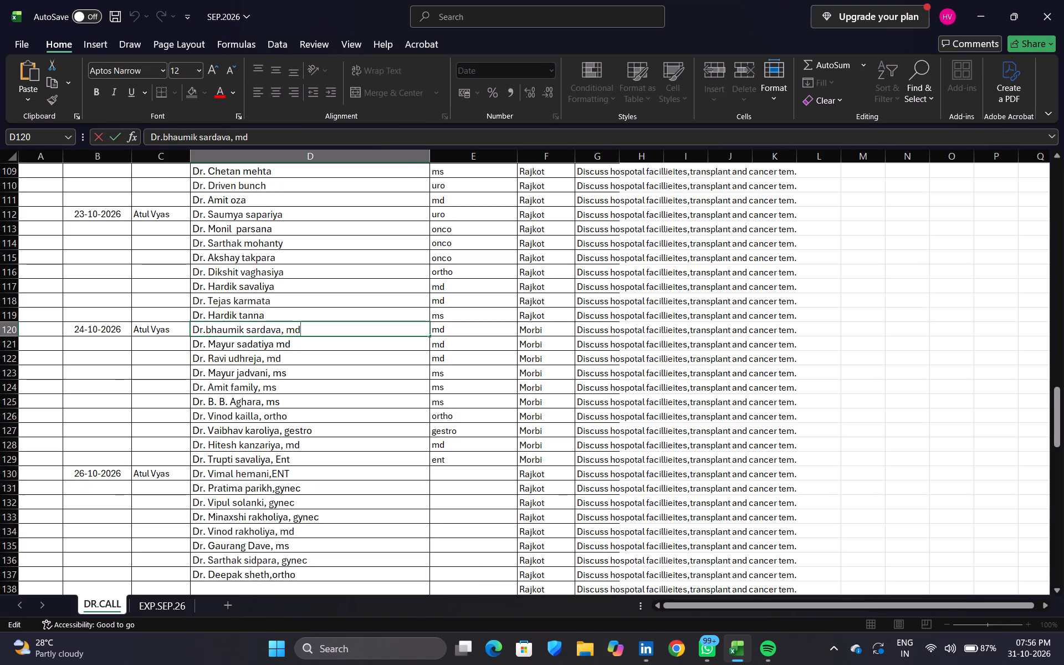
pyautogui.press('BackSpace')
pyautogui.press('BackSpace')
pyautogui.press('BackSpace')
pyautogui.press('BackSpace')
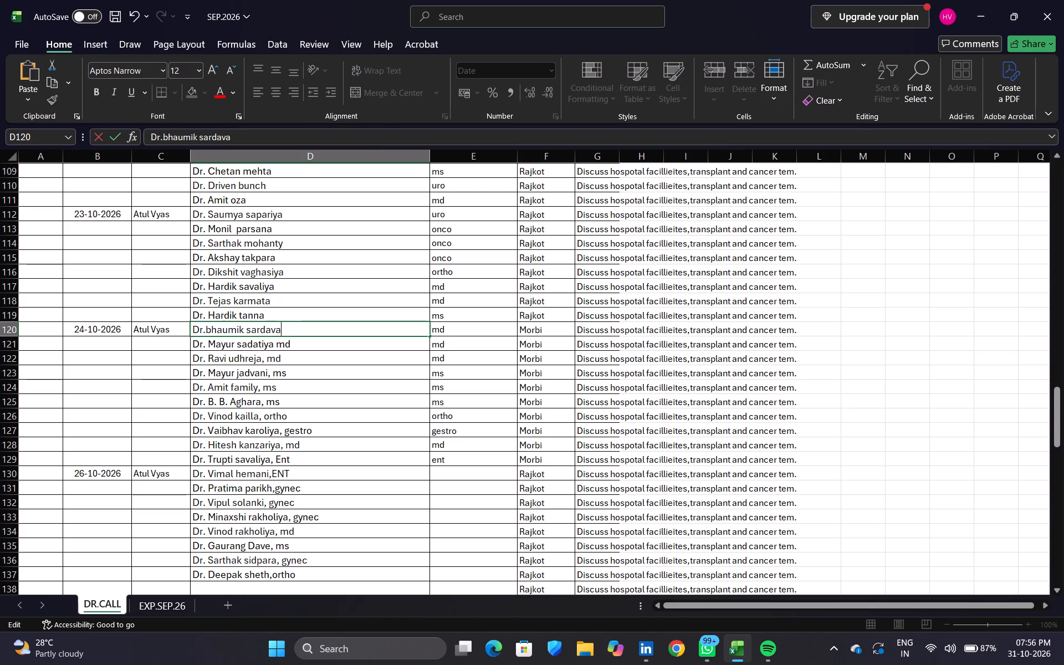
pyautogui.doubleClick(364, 347)
pyautogui.press('BackSpace')
pyautogui.press('BackSpace')
pyautogui.press('BackSpace')
pyautogui.press('BackSpace')
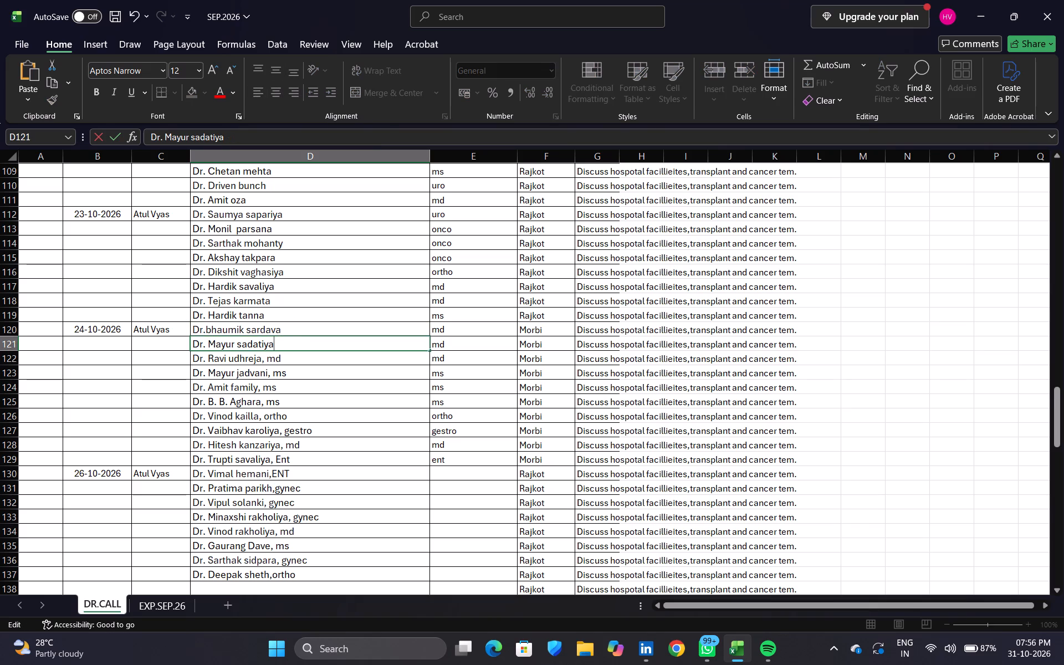
pyautogui.doubleClick(370, 361)
pyautogui.press('BackSpace')
pyautogui.press('BackSpace')
pyautogui.press('BackSpace')
pyautogui.press('BackSpace')
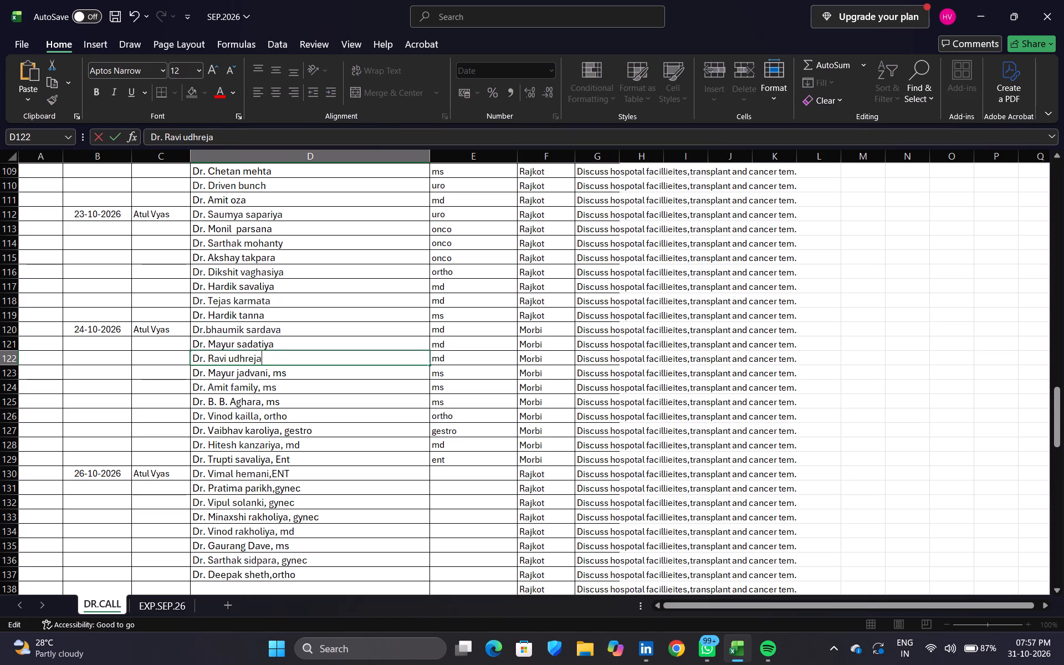
# Remove the trailing ", ms" from the doctor names in D123 through D125.
pyautogui.doubleClick(377, 373)
pyautogui.press('BackSpace')
pyautogui.press('BackSpace')
pyautogui.press('BackSpace')
pyautogui.press('BackSpace')
pyautogui.press('BackSpace')
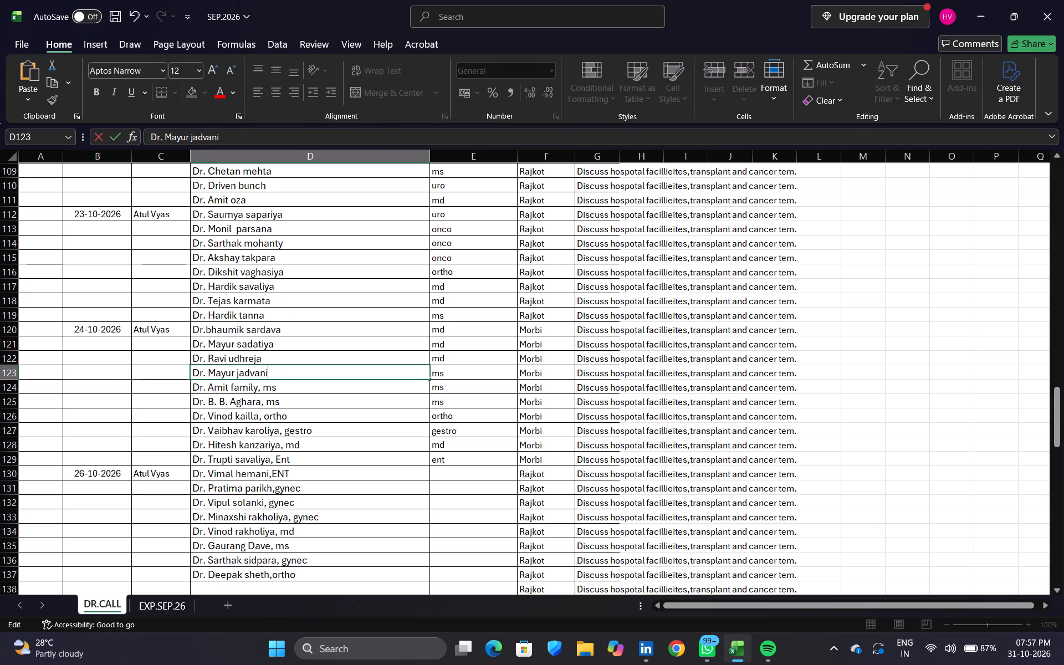
pyautogui.doubleClick(382, 386)
pyautogui.press('BackSpace')
pyautogui.press('BackSpace')
pyautogui.press('BackSpace')
pyautogui.press('BackSpace')
pyautogui.press('BackSpace')
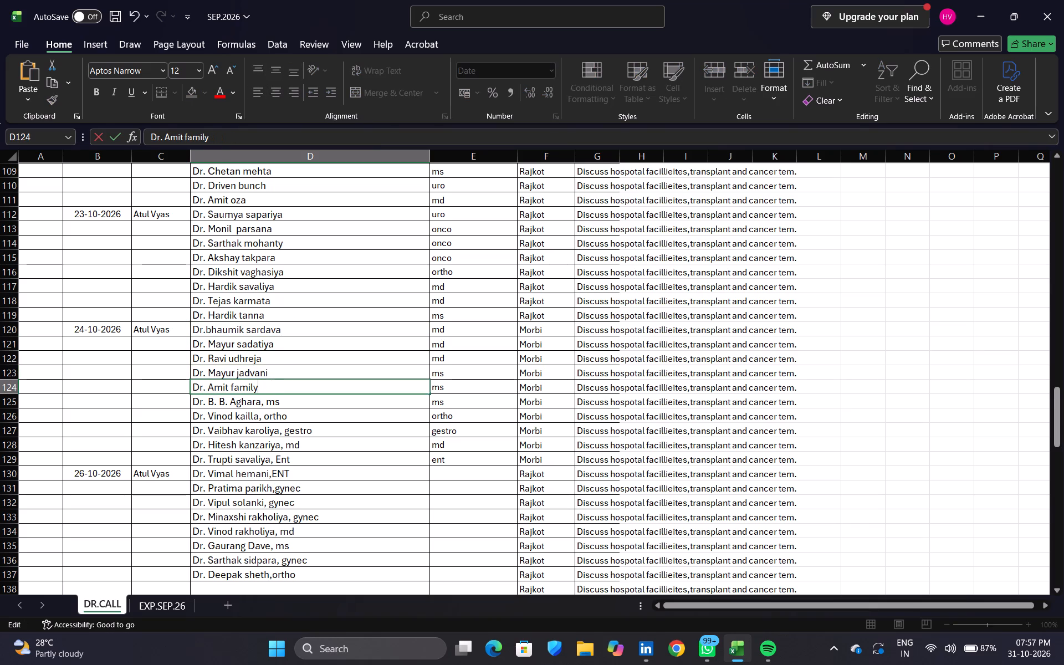
pyautogui.doubleClick(390, 401)
pyautogui.press('BackSpace')
pyautogui.press('BackSpace')
pyautogui.press('BackSpace')
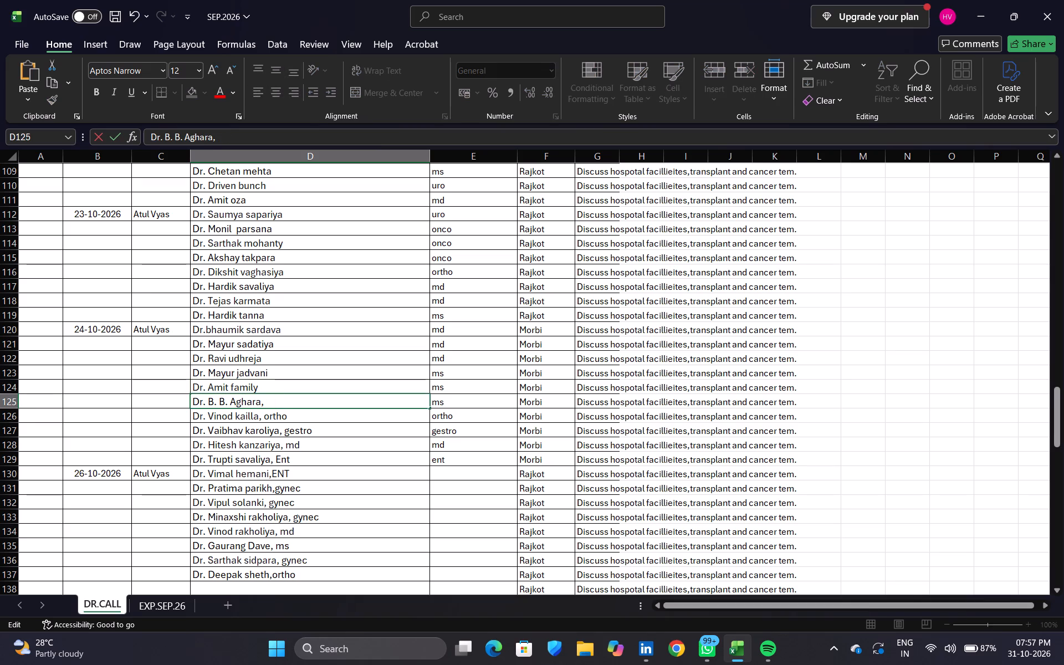
pyautogui.press('BackSpace')
# Remove the trailing ", ortho" from the doctor name in D126.
pyautogui.doubleClick(401, 416)
pyautogui.press('BackSpace')
pyautogui.press('BackSpace')
pyautogui.press('BackSpace')
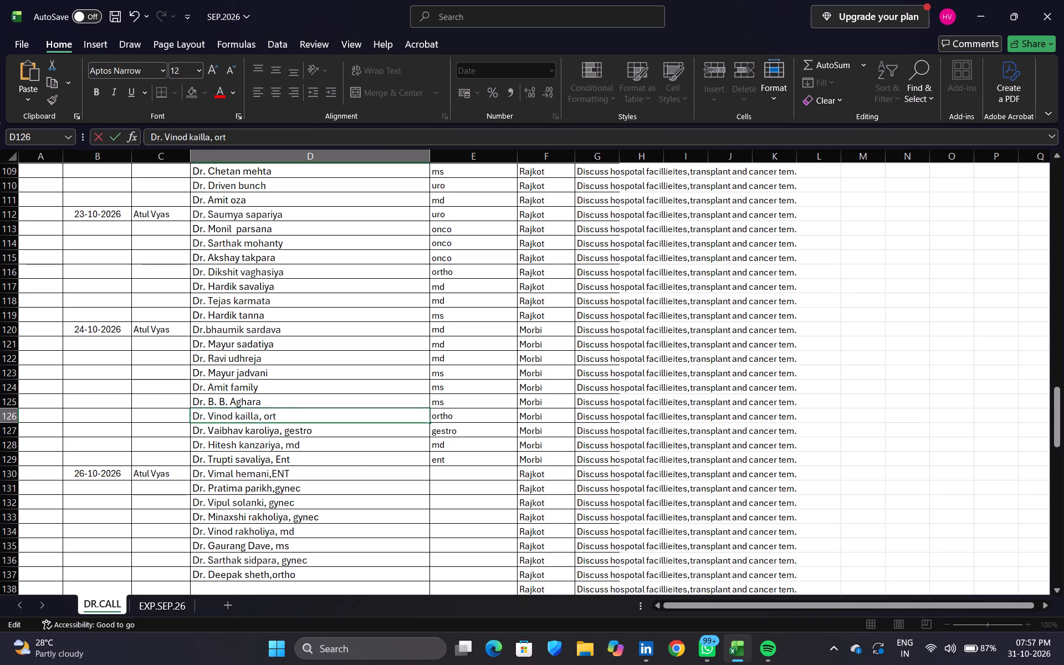
pyautogui.press('BackSpace')
pyautogui.press('BackSpace')
pyautogui.press('BackSpace')
pyautogui.press('BackSpace')
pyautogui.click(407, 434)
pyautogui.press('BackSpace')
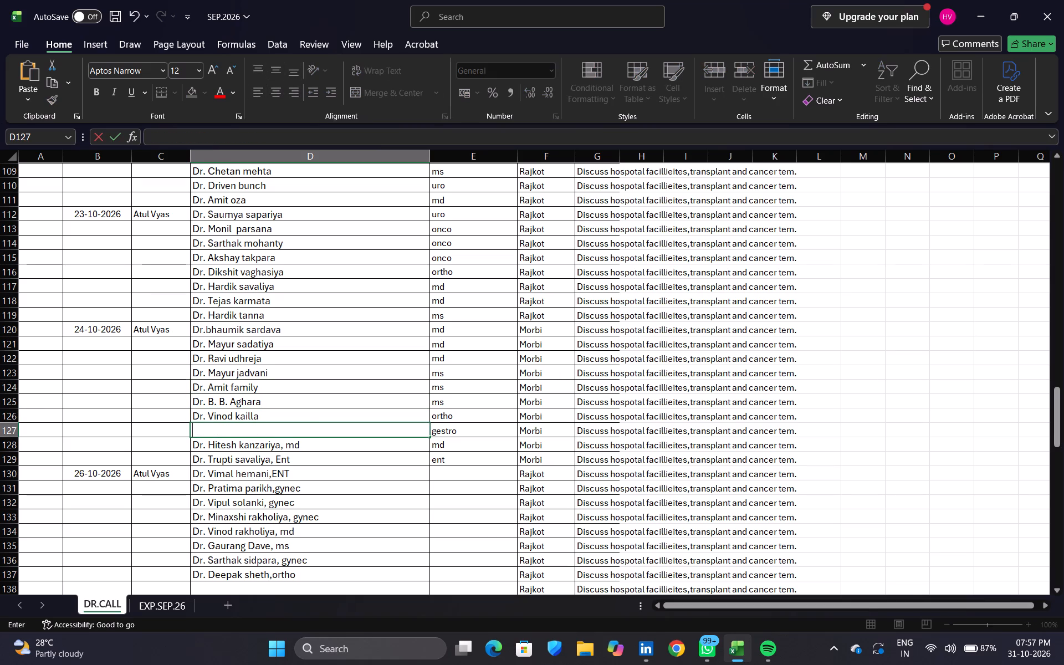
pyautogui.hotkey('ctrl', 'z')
# Remove the trailing ", gestro" from the doctor name in D127.
pyautogui.click(369, 429)
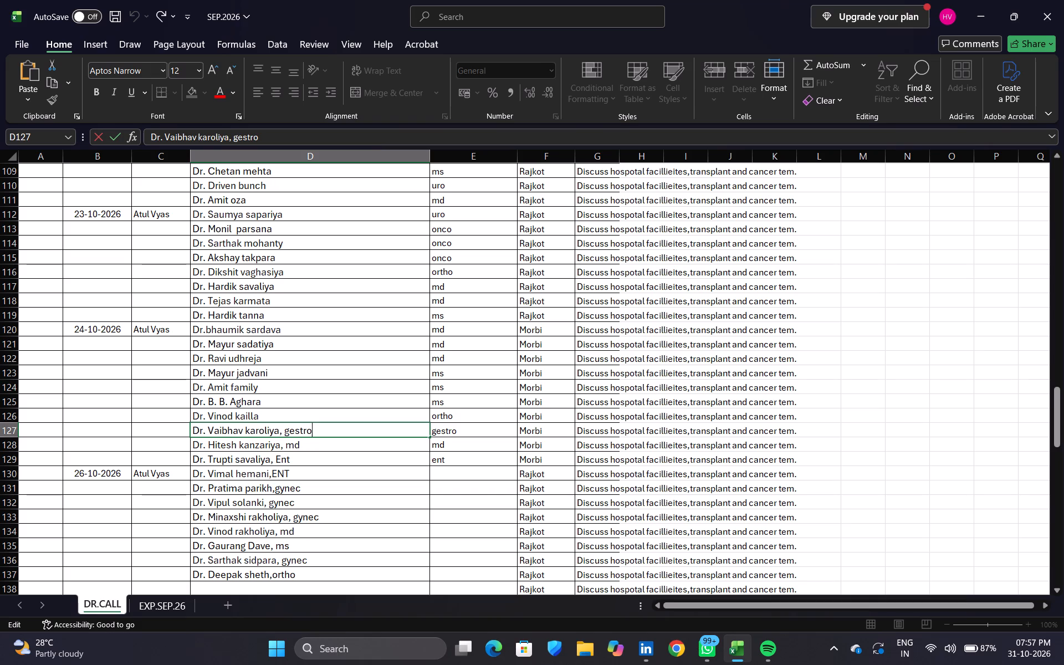
pyautogui.click(369, 429)
pyautogui.press('BackSpace')
pyautogui.press('BackSpace')
pyautogui.press('BackSpace')
pyautogui.press('BackSpace')
pyautogui.press('BackSpace')
pyautogui.press('BackSpace')
pyautogui.press('BackSpace')
pyautogui.press('BackSpace')
# Remove the trailing ", md" from the doctor name in D128 and ", Ent" from the one in D129.
pyautogui.doubleClick(372, 446)
pyautogui.press('BackSpace')
pyautogui.press('BackSpace')
pyautogui.press('BackSpace')
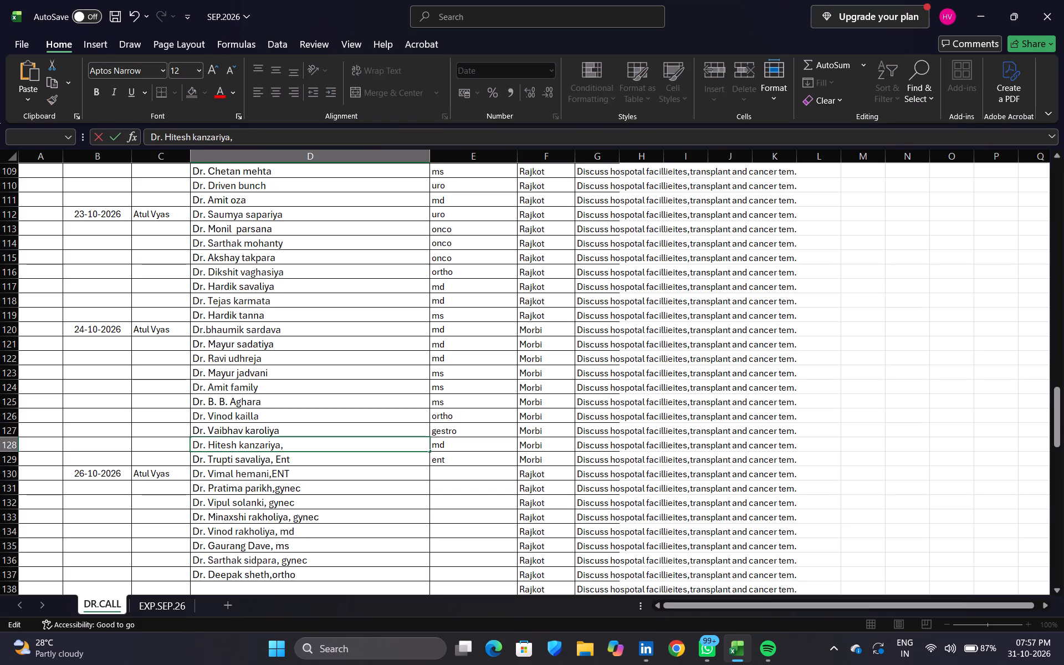
pyautogui.press('BackSpace')
pyautogui.doubleClick(377, 462)
pyautogui.press('BackSpace')
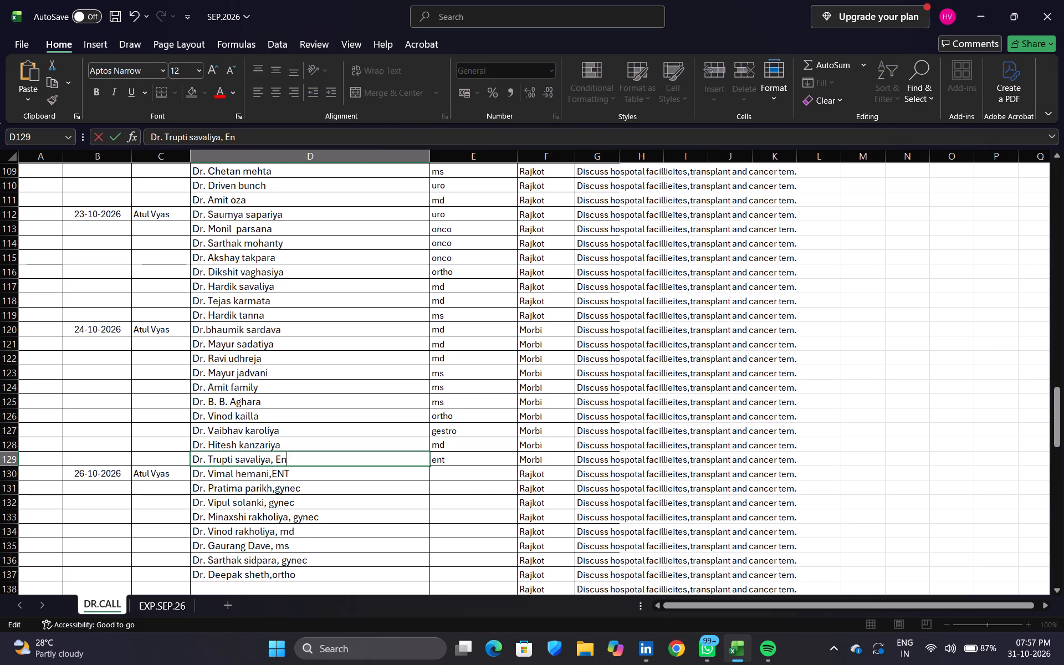
pyautogui.press('BackSpace')
pyautogui.press('BackSpace')
pyautogui.press('BackSpace')
pyautogui.press('BackSpace')
# Enter the specialty ent in E130 for the first 26-10-2026 doctor, in non-bold text.
pyautogui.click(451, 472)
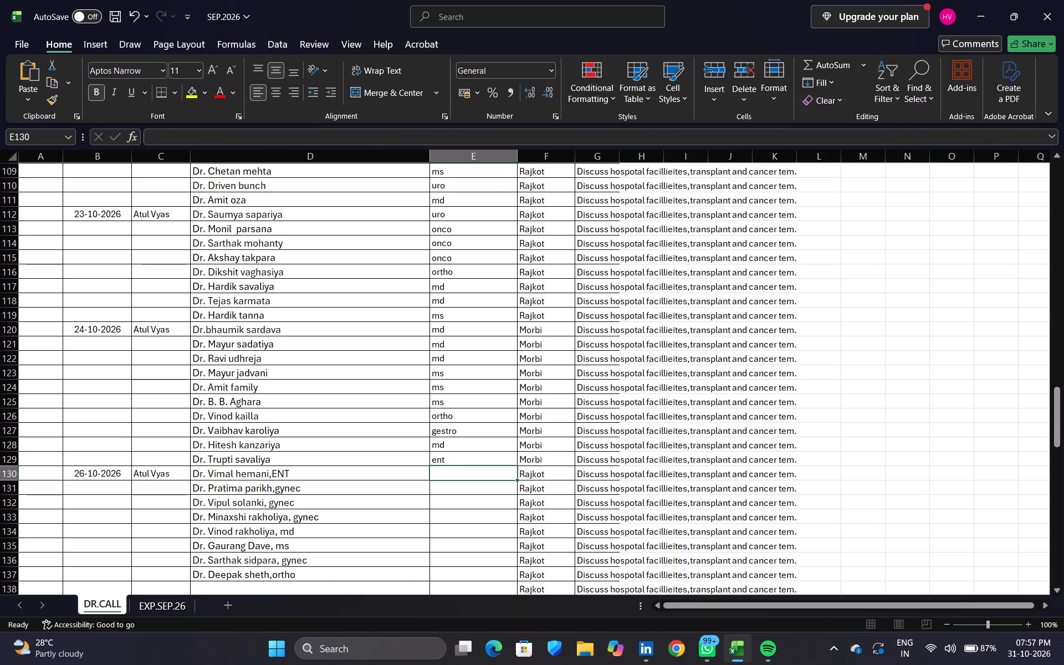
pyautogui.hotkey('ctrl', 'b')
pyautogui.write('ent')
pyautogui.press('Down')
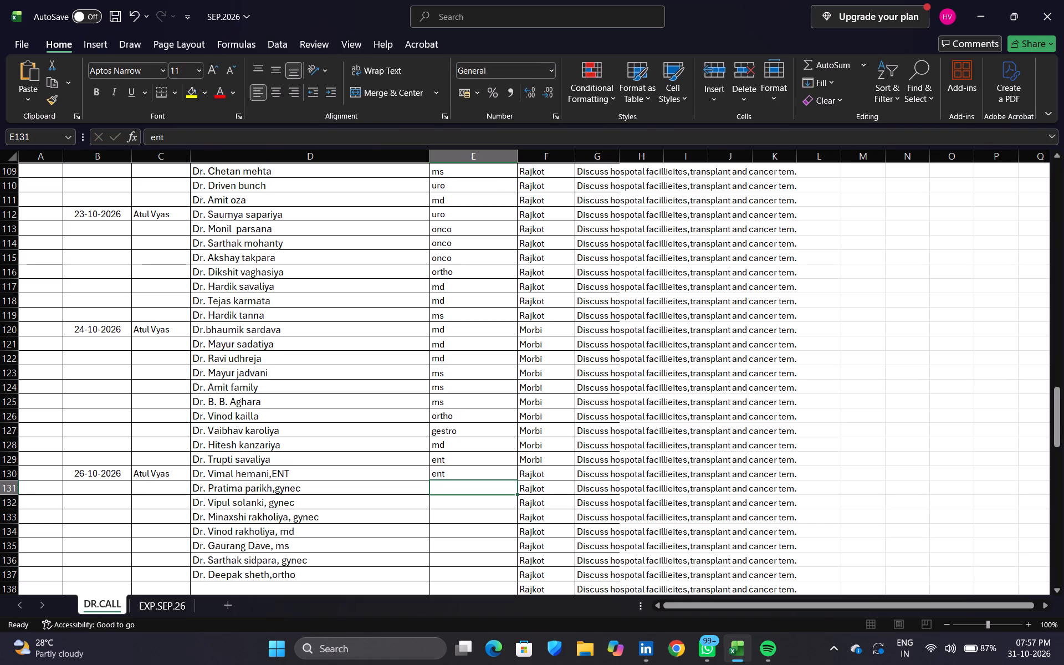
# Enter the specialty gynec in E131, E132 and E133 in non-bold text.
pyautogui.write('gyn')
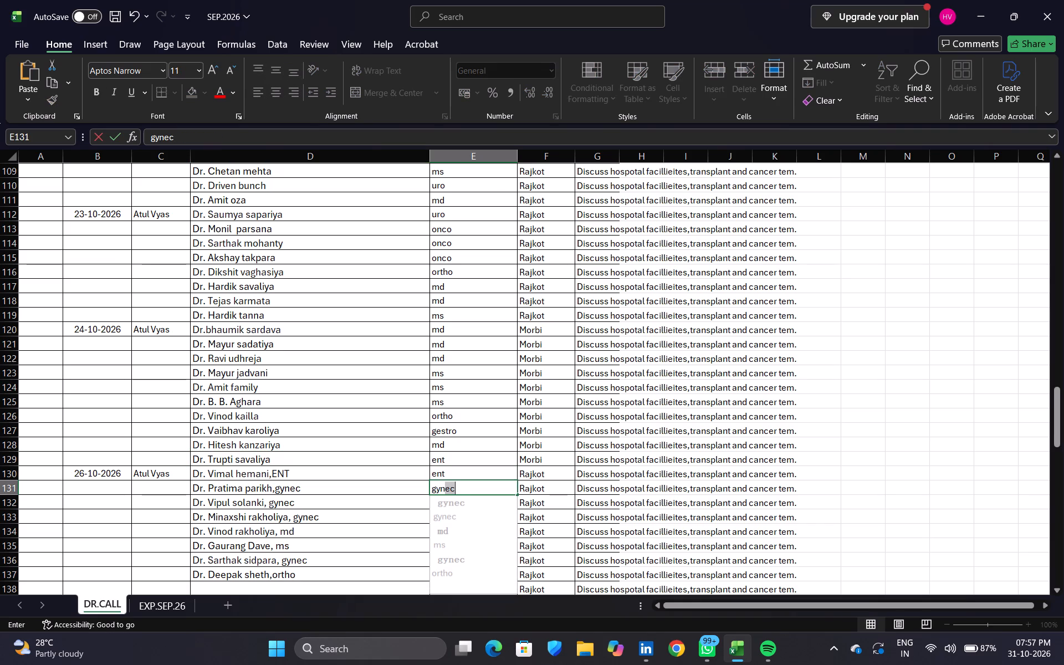
pyautogui.press('Tab')
pyautogui.press('Down')
pyautogui.press('Left')
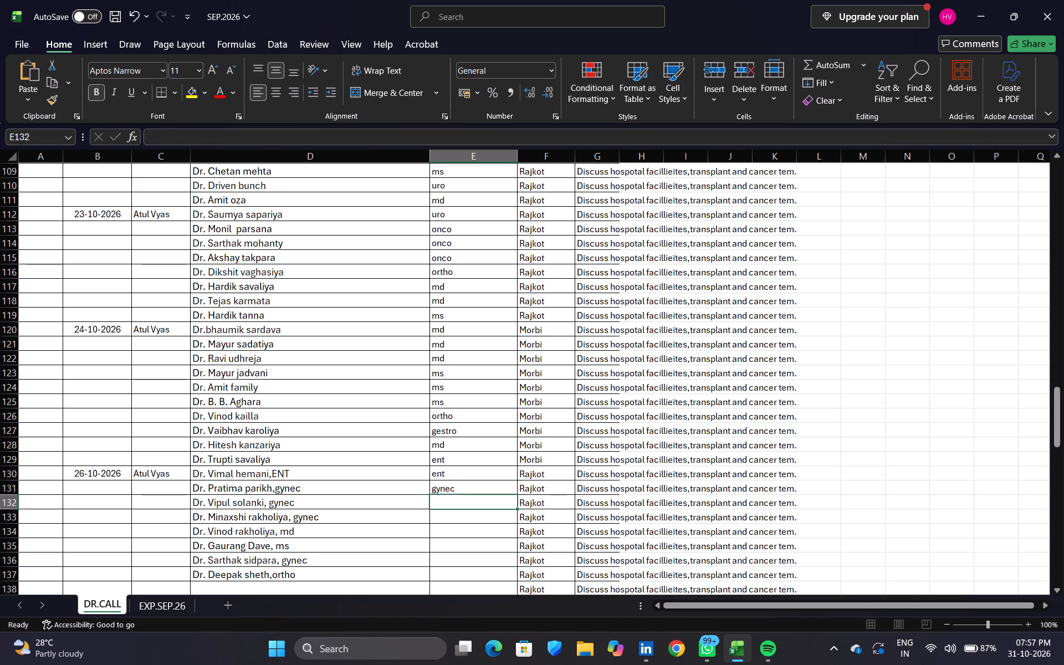
pyautogui.hotkey('ctrl', 'b')
pyautogui.write('gyn')
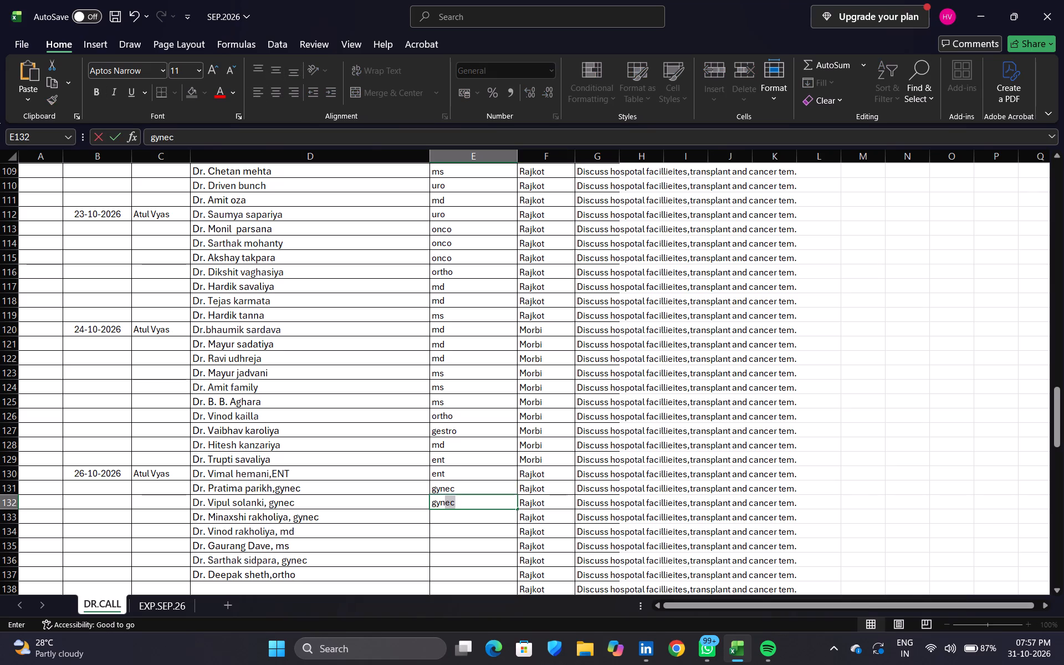
pyautogui.press('Tab')
pyautogui.press('Down')
pyautogui.press('Left')
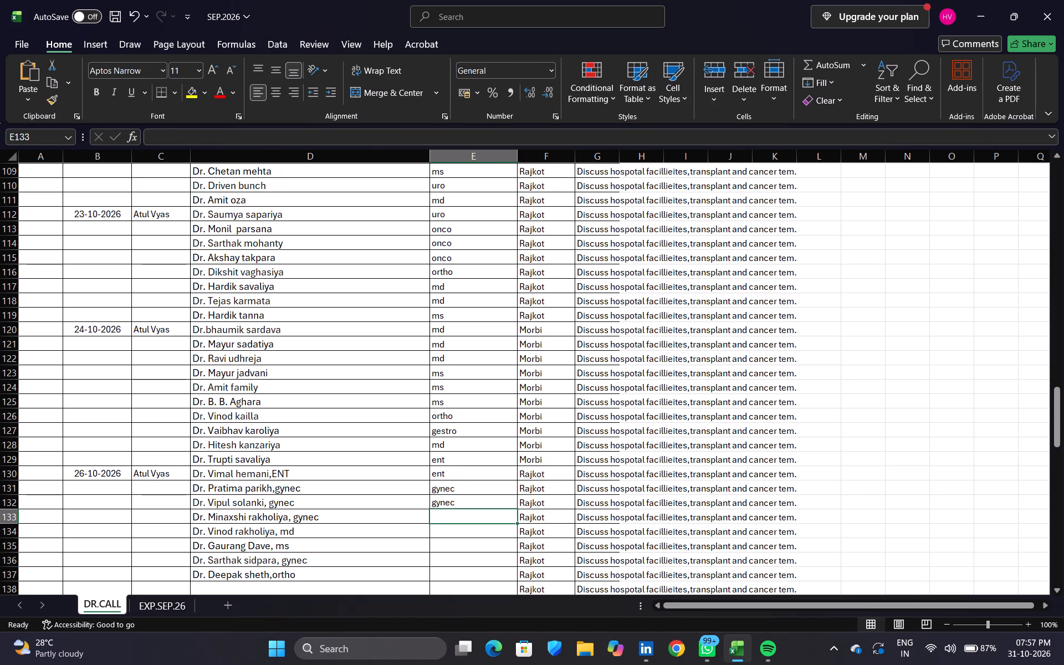
pyautogui.write('gyn')
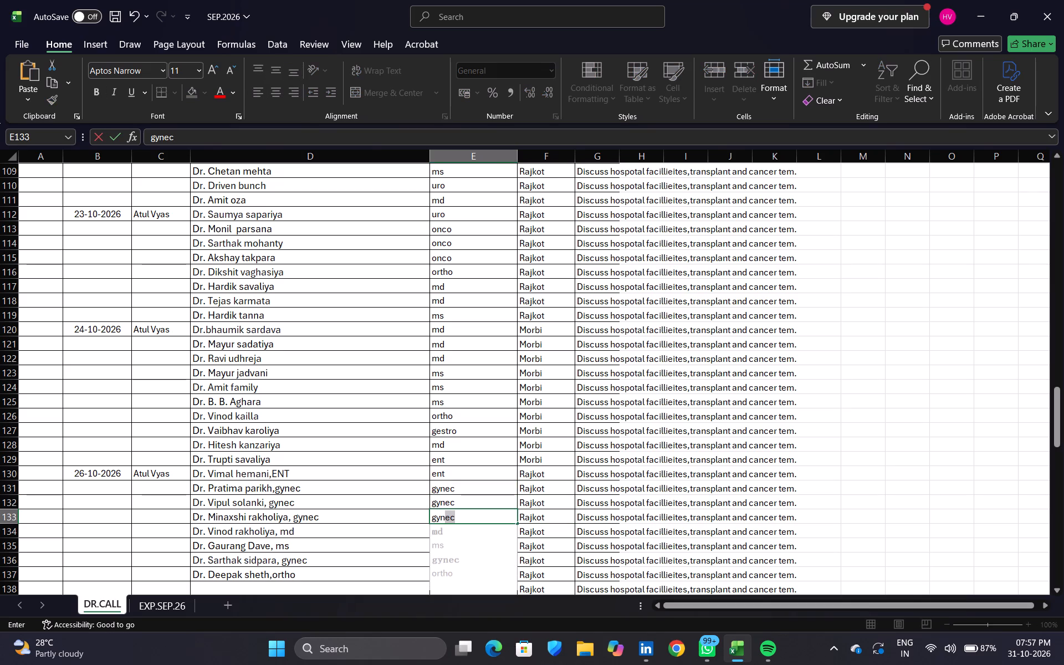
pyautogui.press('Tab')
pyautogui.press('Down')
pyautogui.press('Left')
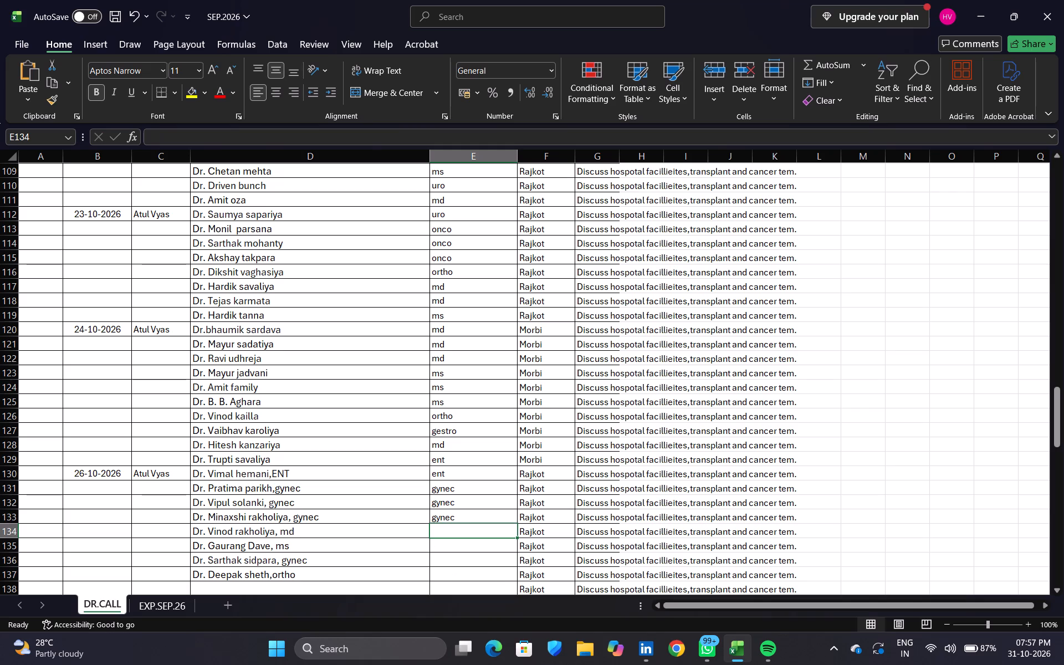
# Enter the specialties md in E134 and ms in E135 in non-bold text.
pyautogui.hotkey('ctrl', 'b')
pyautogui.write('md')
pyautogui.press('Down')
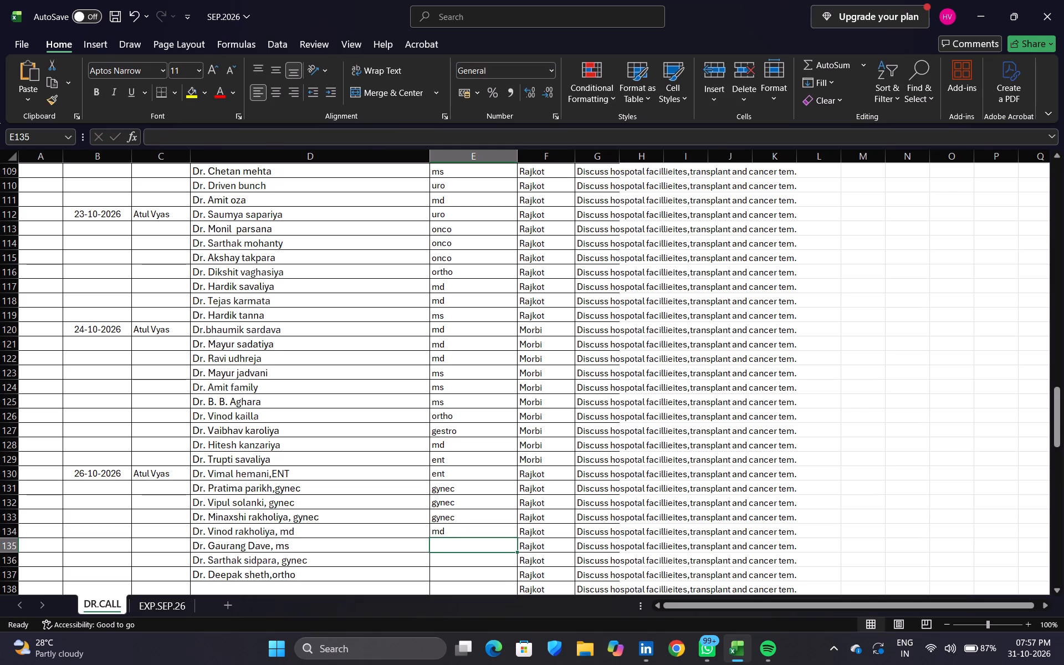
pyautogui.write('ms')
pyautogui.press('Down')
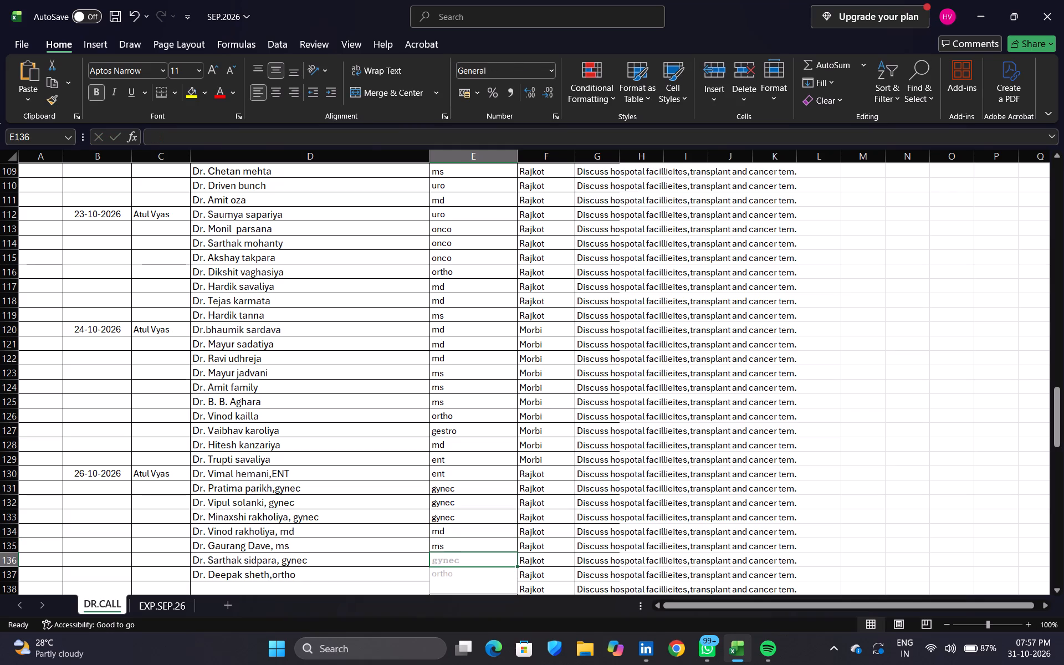
# Enter the specialties gynec in E136 and ortho in E137 in non-bold text.
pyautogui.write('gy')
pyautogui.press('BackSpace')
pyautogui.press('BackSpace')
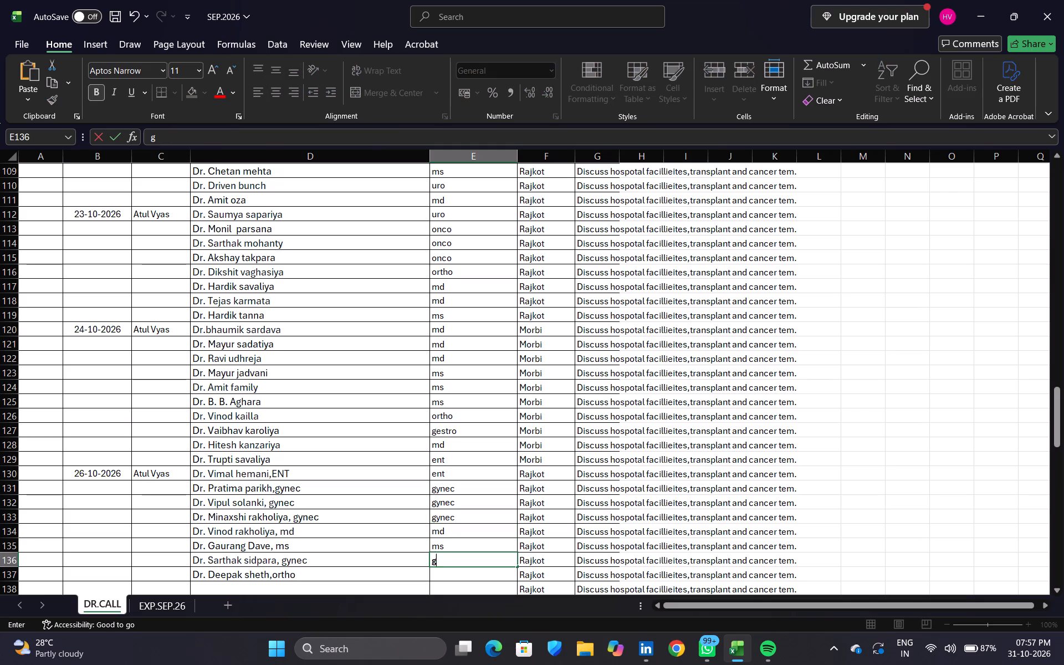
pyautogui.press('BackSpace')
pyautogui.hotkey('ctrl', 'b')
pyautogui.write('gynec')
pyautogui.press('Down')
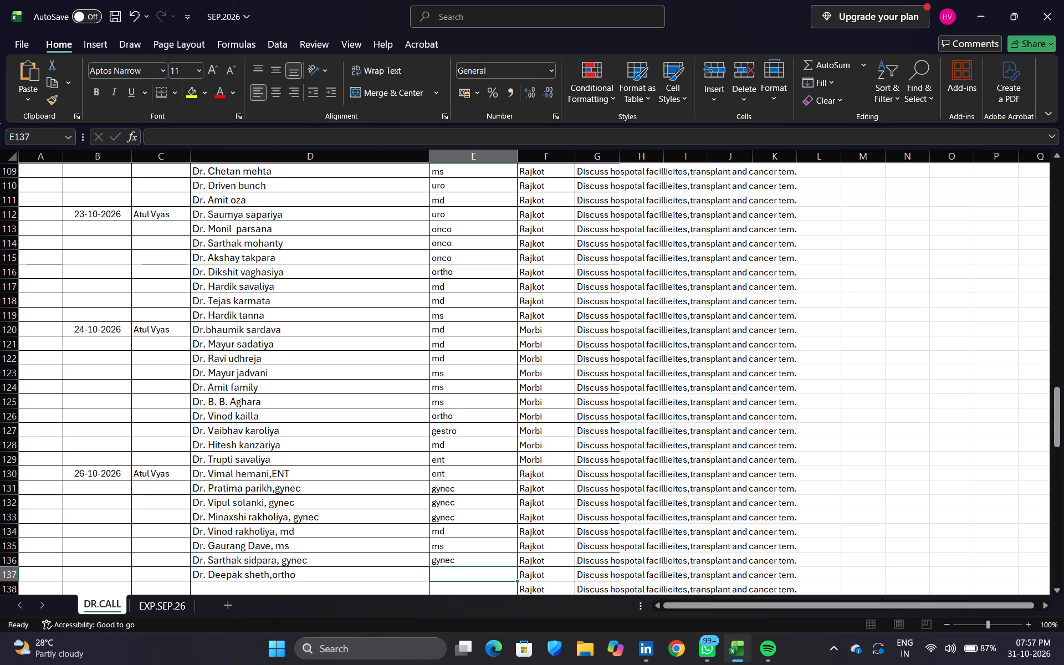
pyautogui.scroll(-1, 487, 473)
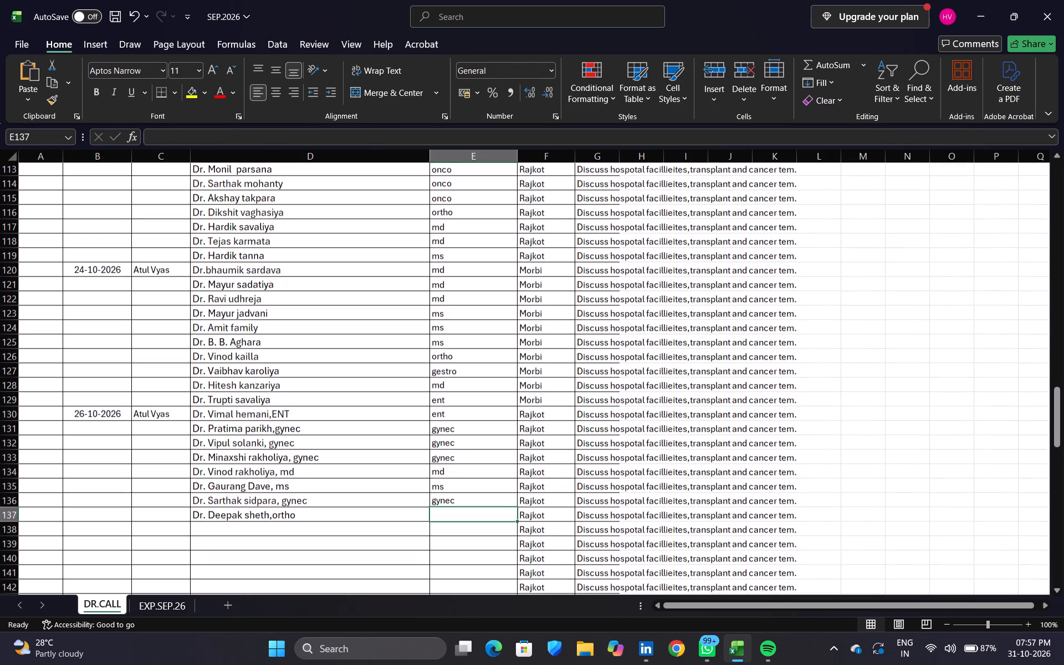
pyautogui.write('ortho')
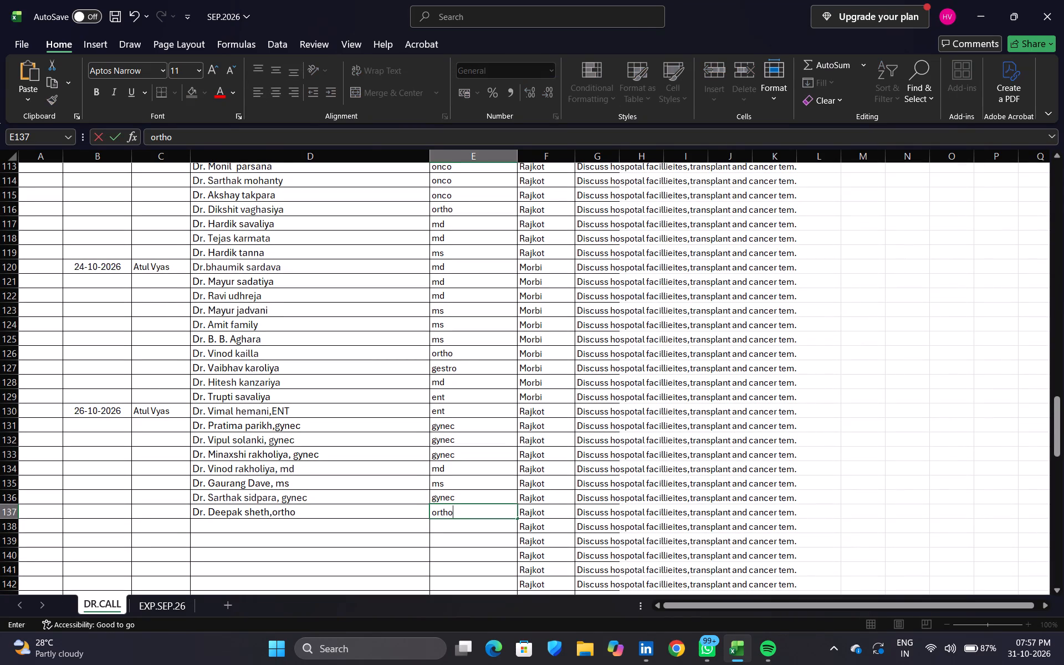
# Remove the trailing ",ENT" from the doctor name in D130 and ",gynec" from the one in D131.
pyautogui.doubleClick(304, 414)
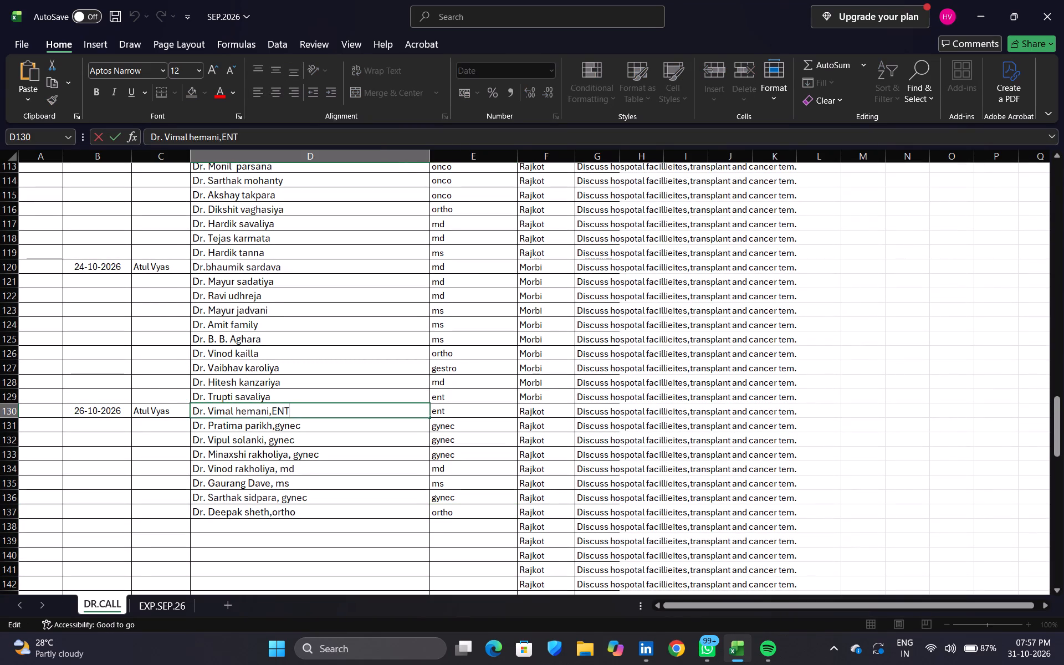
pyautogui.press('BackSpace')
pyautogui.press('BackSpace')
pyautogui.press('BackSpace')
pyautogui.press('BackSpace')
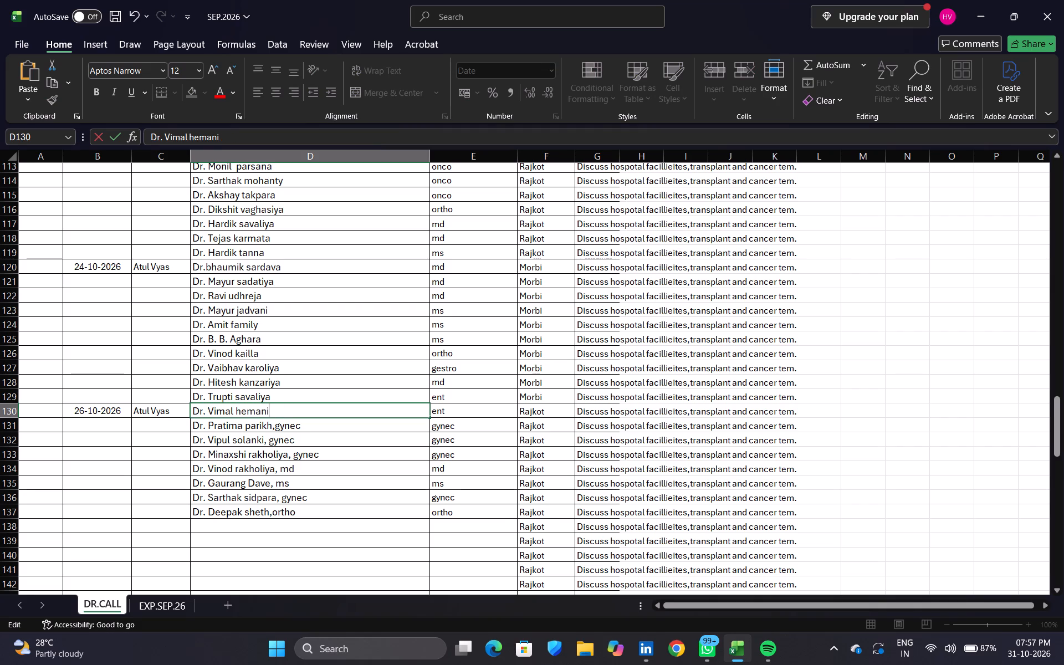
pyautogui.doubleClick(342, 425)
pyautogui.press('BackSpace')
pyautogui.press('BackSpace')
pyautogui.press('BackSpace')
pyautogui.press('BackSpace')
pyautogui.press('BackSpace')
pyautogui.press('BackSpace')
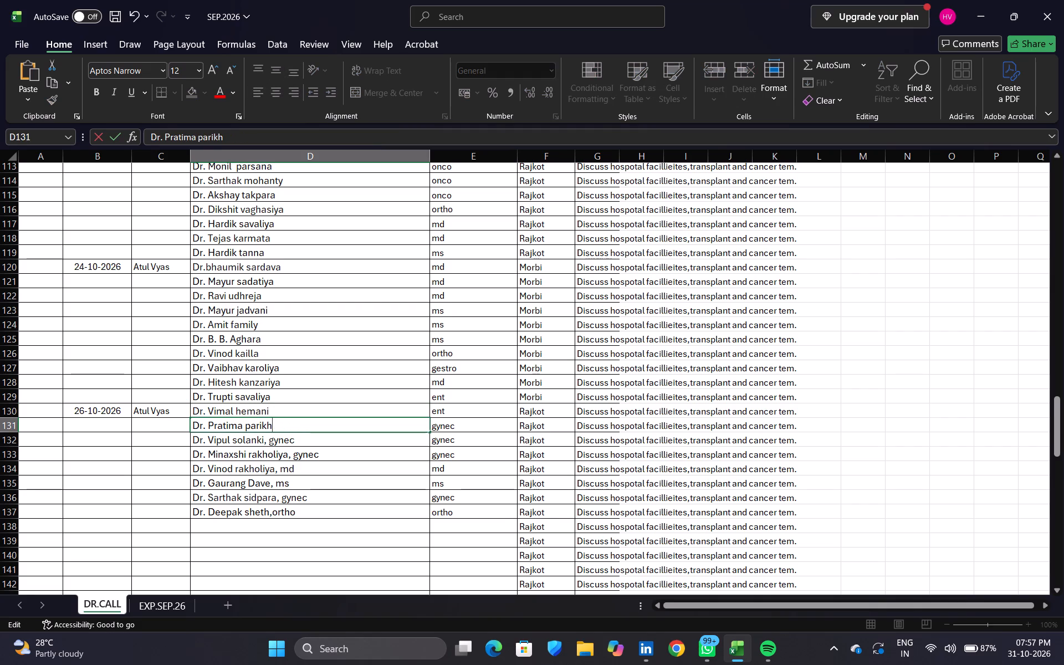
# Remove the trailing ", gynec" from the doctor name in D132.
pyautogui.doubleClick(355, 441)
pyautogui.press('BackSpace')
pyautogui.press('BackSpace')
pyautogui.press('BackSpace')
pyautogui.press('BackSpace')
pyautogui.press('BackSpace')
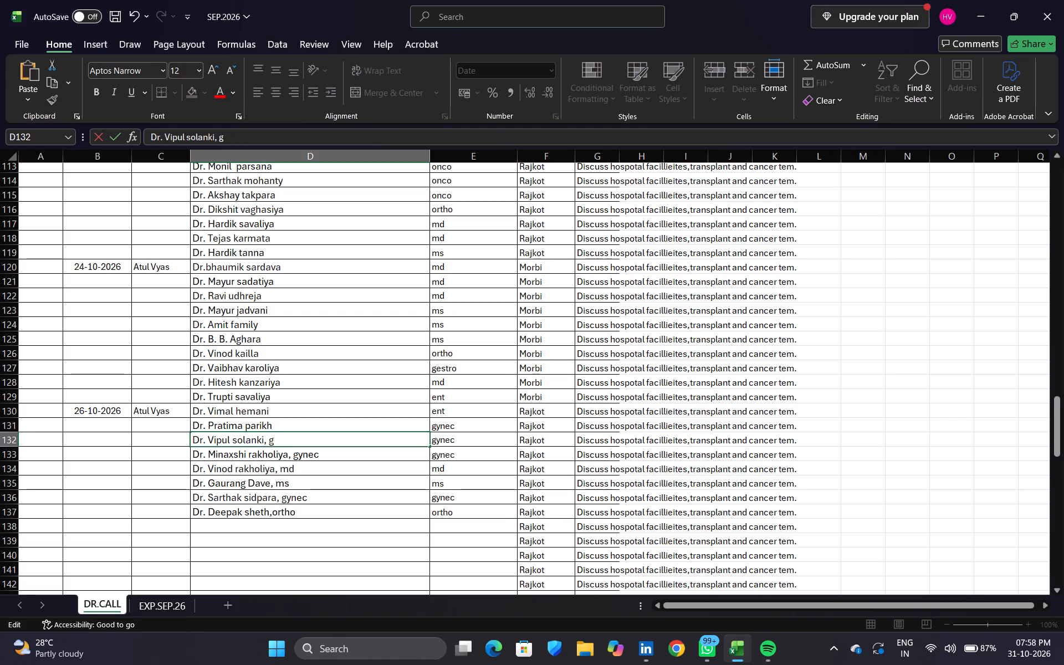
pyautogui.press('BackSpace')
pyautogui.press('BackSpace')
# Remove the trailing ", gynec" from the doctor name in D133.
pyautogui.doubleClick(360, 456)
pyautogui.press('BackSpace')
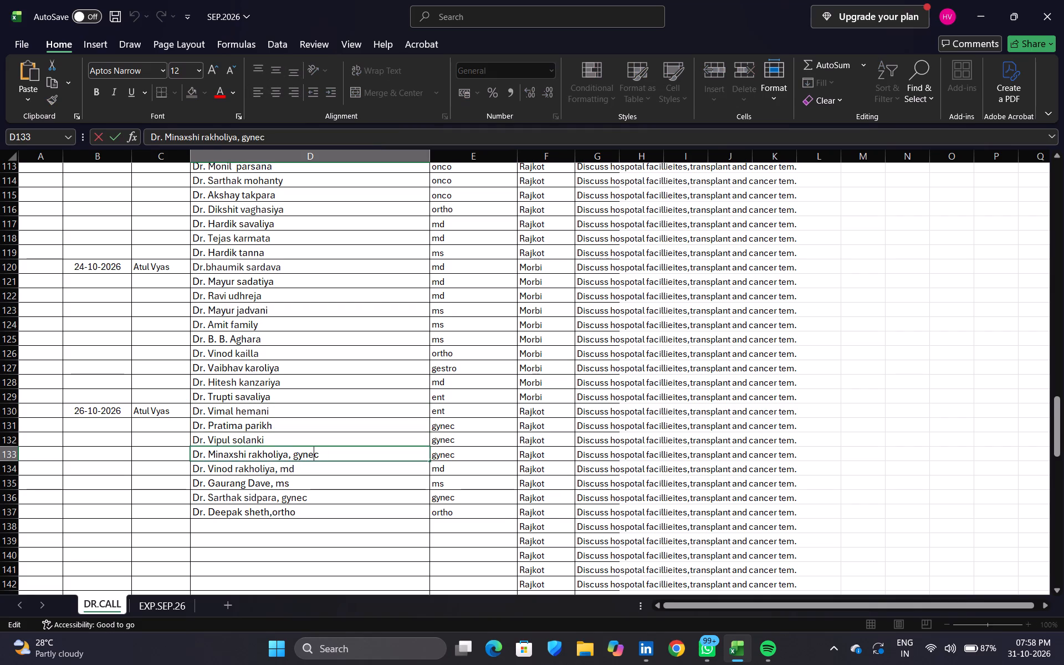
pyautogui.press('BackSpace')
pyautogui.press('BackSpace')
pyautogui.press('BackSpace')
pyautogui.press('BackSpace')
pyautogui.press('BackSpace')
pyautogui.press('BackSpace')
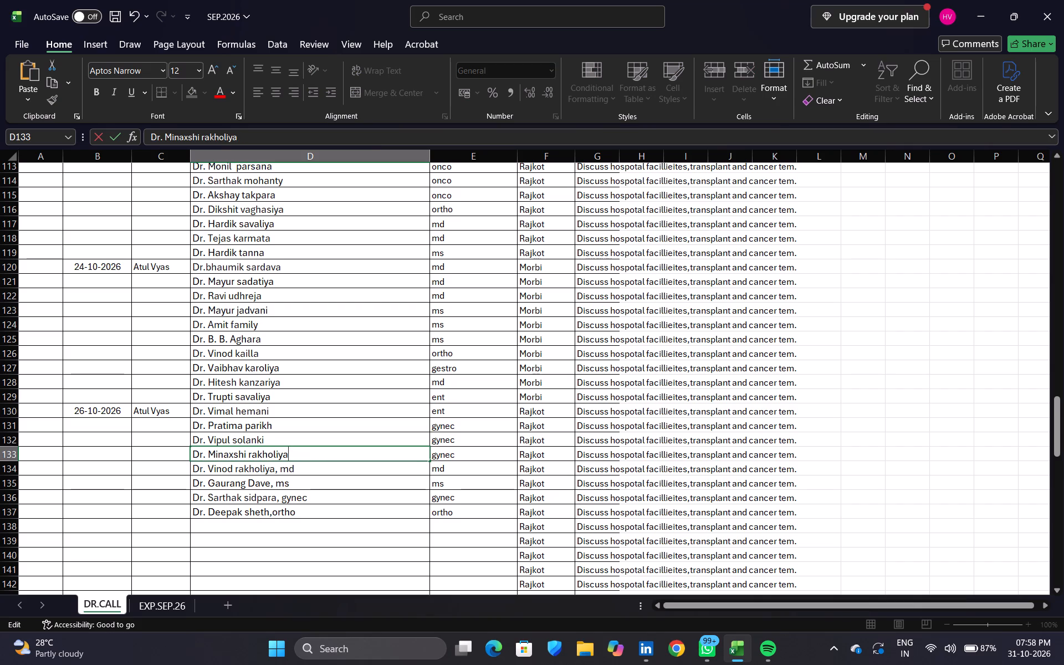
# Remove the trailing ", md" from the doctor name in D134 and ", ms" from the one in D135.
pyautogui.doubleClick(364, 469)
pyautogui.press('BackSpace')
pyautogui.press('BackSpace')
pyautogui.press('BackSpace')
pyautogui.press('BackSpace')
pyautogui.press('BackSpace')
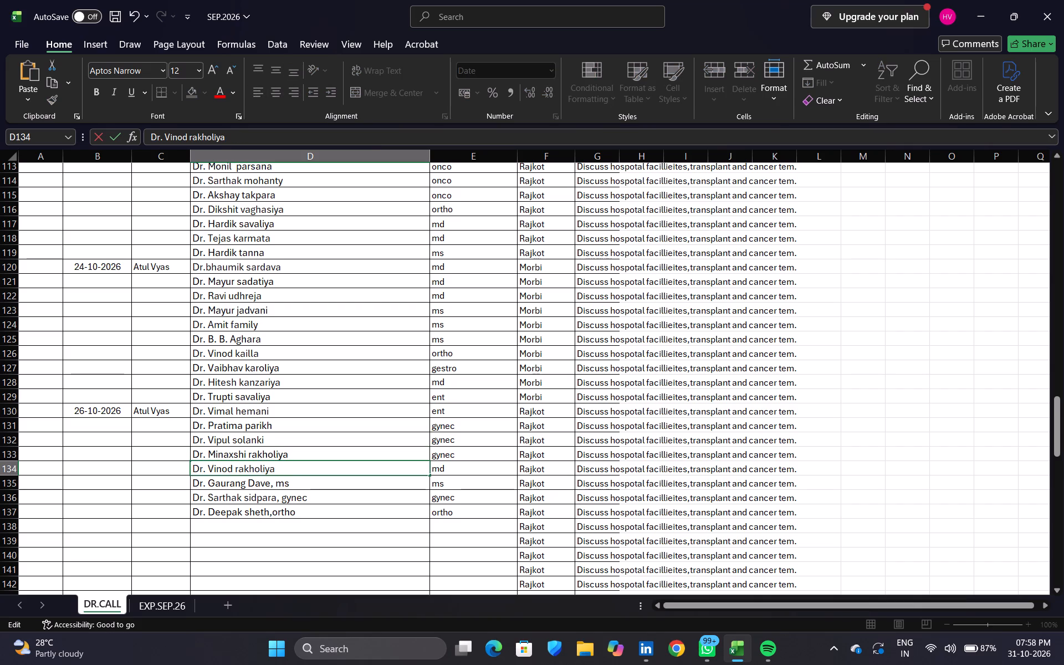
pyautogui.doubleClick(369, 480)
pyautogui.press('BackSpace')
pyautogui.press('BackSpace')
pyautogui.press('BackSpace')
pyautogui.press('BackSpace')
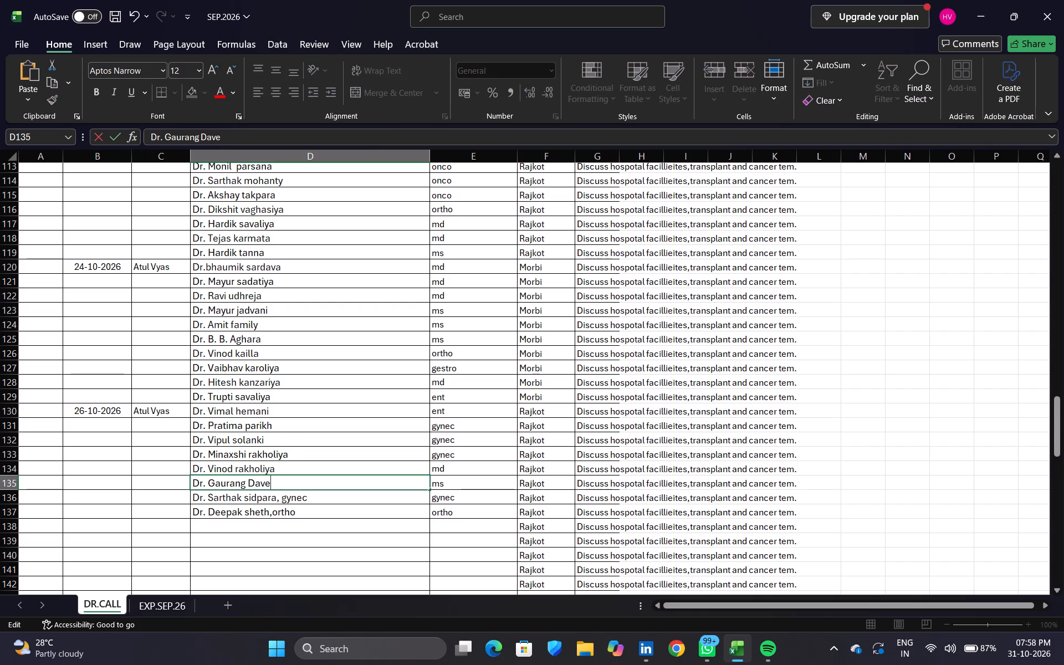
# Remove the trailing ", gynec" from the doctor name in D136.
pyautogui.doubleClick(374, 496)
pyautogui.press('BackSpace')
pyautogui.press('BackSpace')
pyautogui.press('BackSpace')
pyautogui.press('BackSpace')
pyautogui.press('BackSpace')
pyautogui.press('BackSpace')
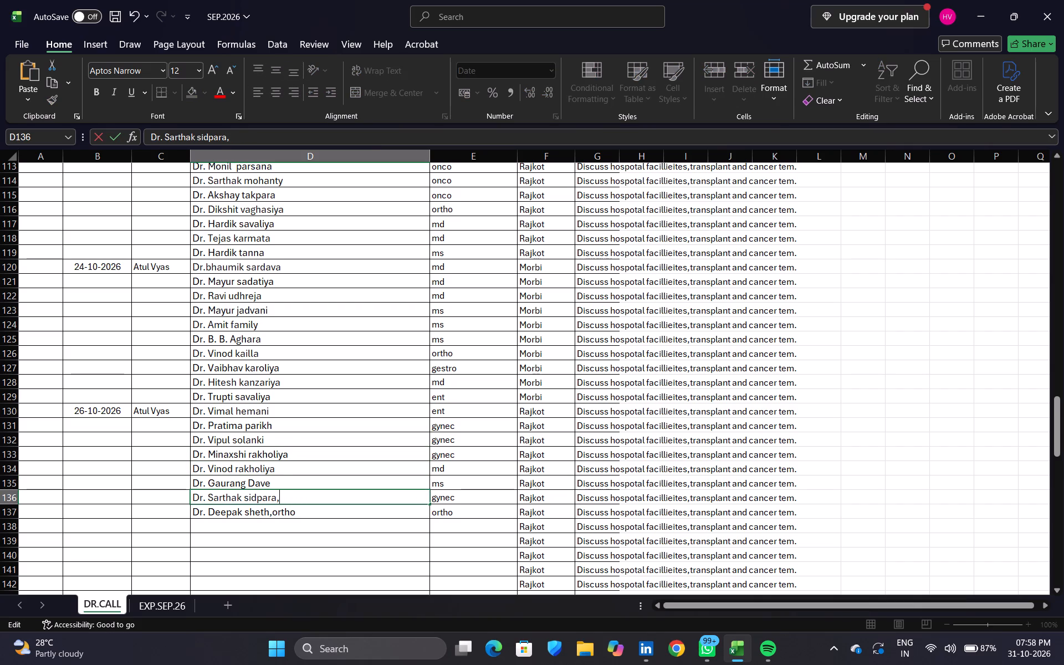
pyautogui.press('BackSpace')
# Remove the trailing ",ortho" from the doctor name in D137, the last 26-10-2026 entry.
pyautogui.doubleClick(381, 511)
pyautogui.press('BackSpace')
pyautogui.press('BackSpace')
pyautogui.press('BackSpace')
pyautogui.press('BackSpace')
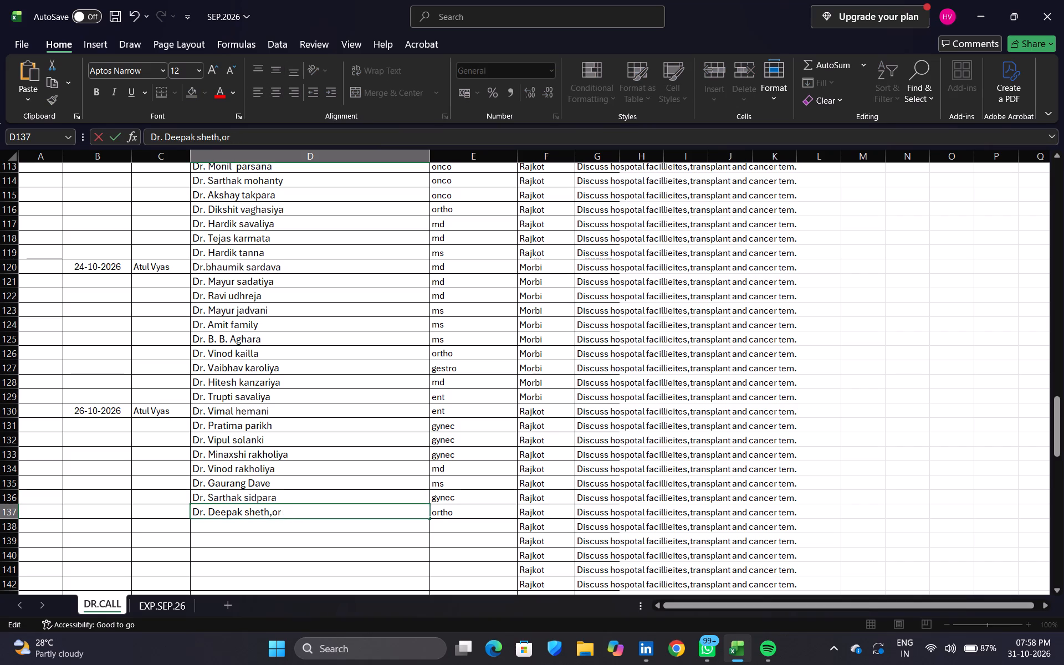
pyautogui.press('BackSpace')
pyautogui.press('BackSpace')
pyautogui.press('BackSpace')
pyautogui.click(94, 528)
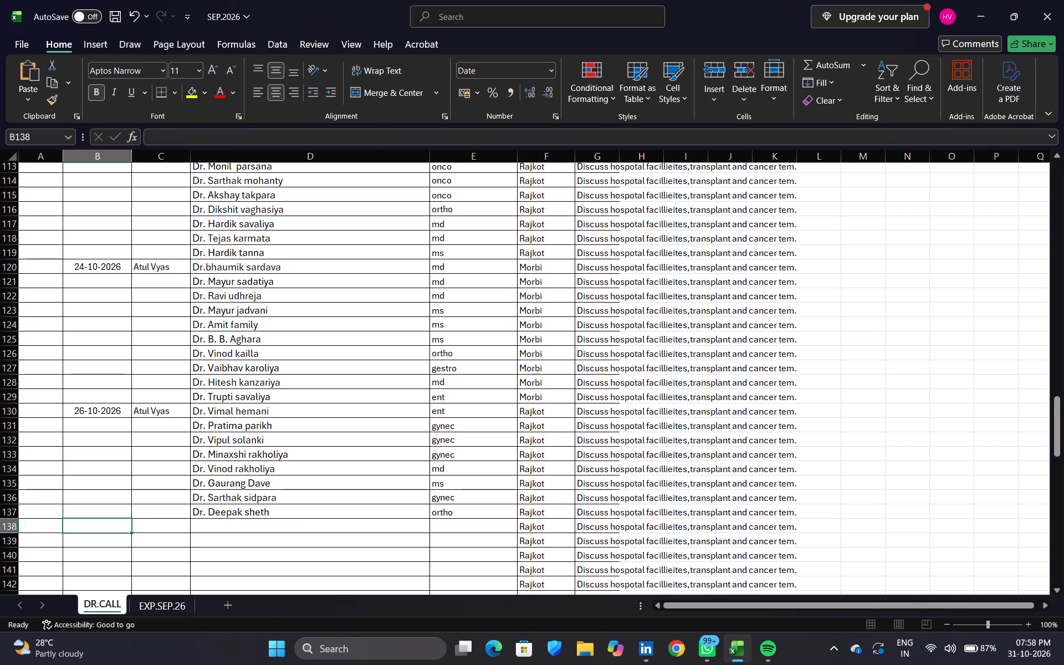
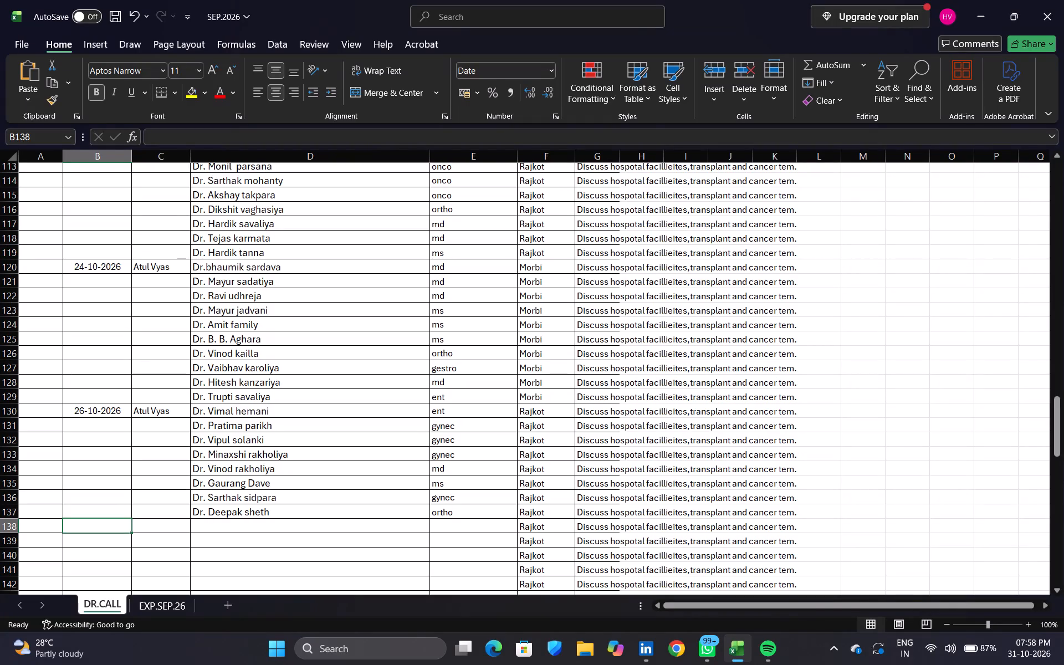
# Start the next call block in row 138 with the date 27-10-2026 and the same representative's name as above, both non-bold.
pyautogui.click(92, 524)
pyautogui.hotkey('ctrl', 'b')
pyautogui.write('27-10-')
pyautogui.write('2026')
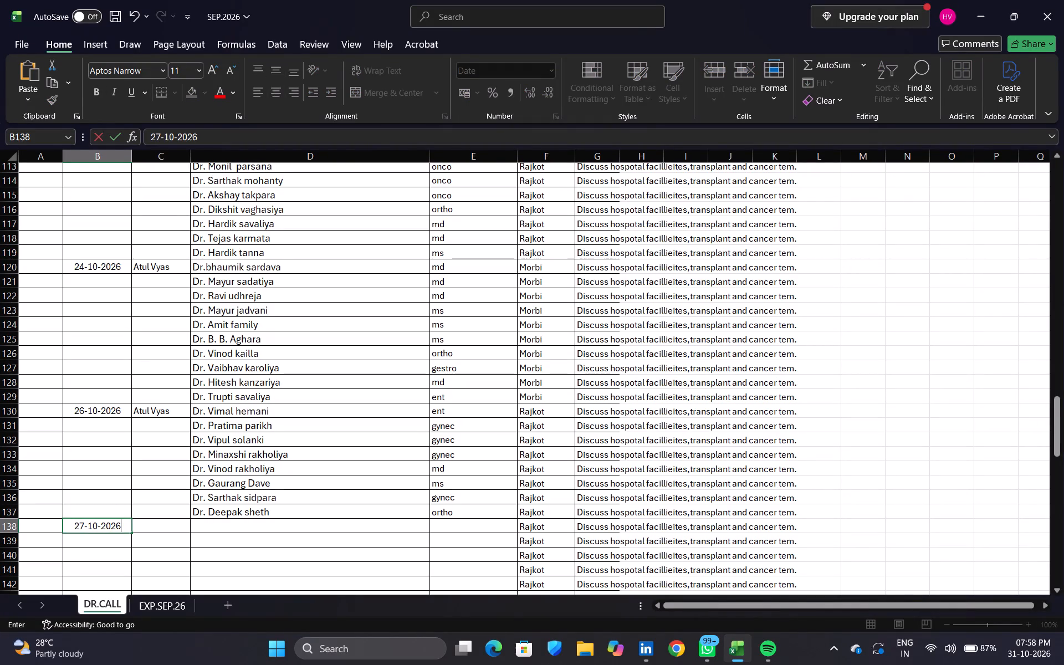
pyautogui.press('Right')
pyautogui.hotkey('shift', 'a')
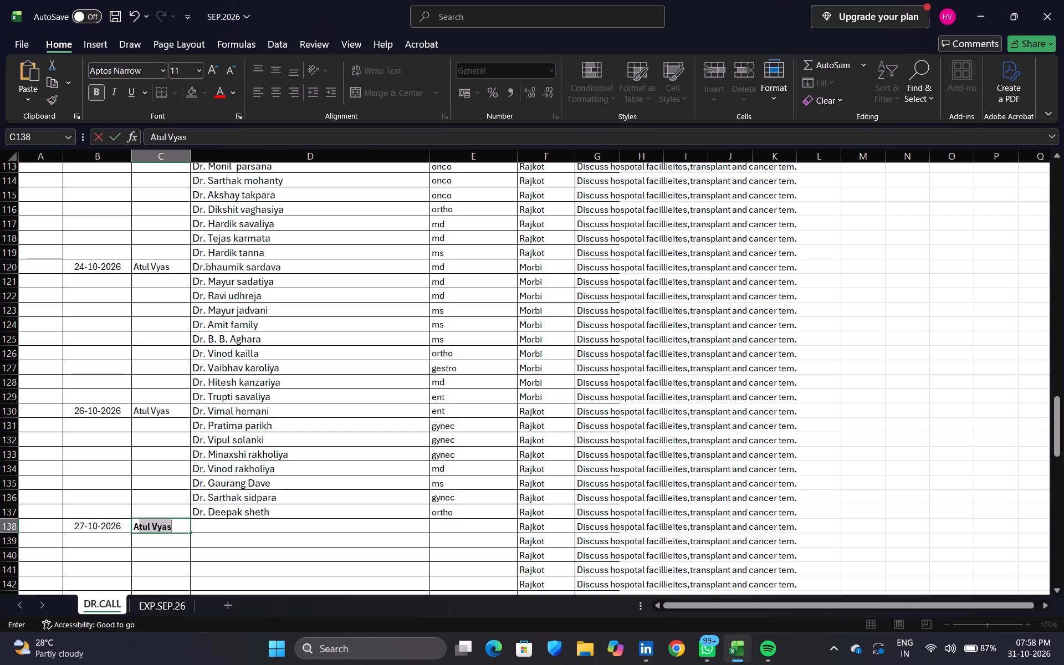
pyautogui.hotkey('ctrl', 'b')
pyautogui.press('Up')
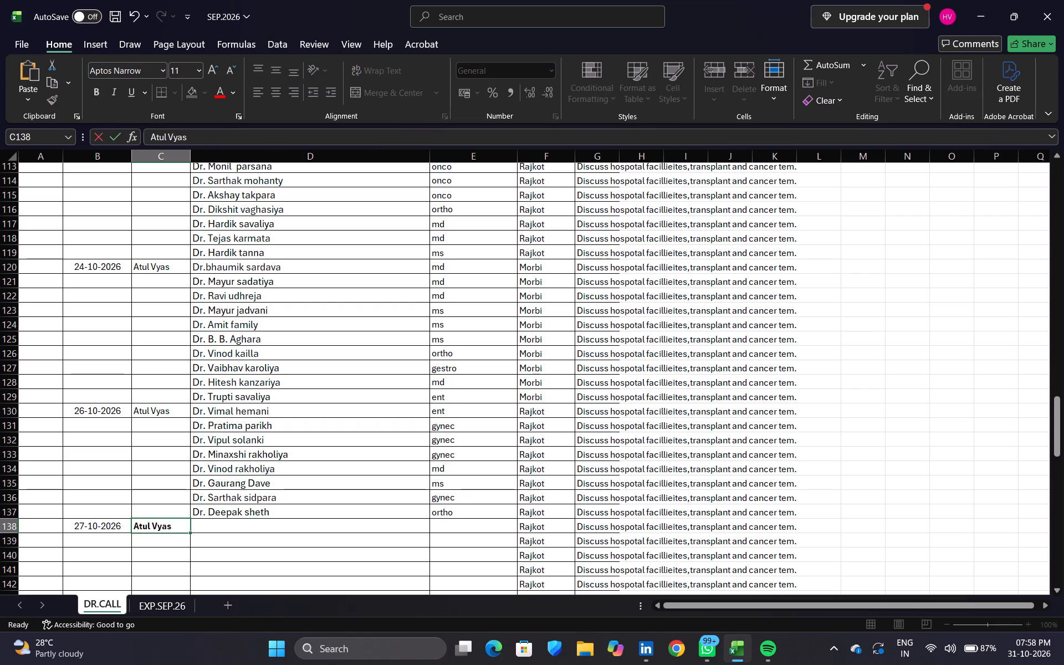
pyautogui.press('Down')
pyautogui.hotkey('ctrl', 'b')
# Paste the copied list of 27-10-2026 doctors into column D starting at D138.
pyautogui.press('Right')
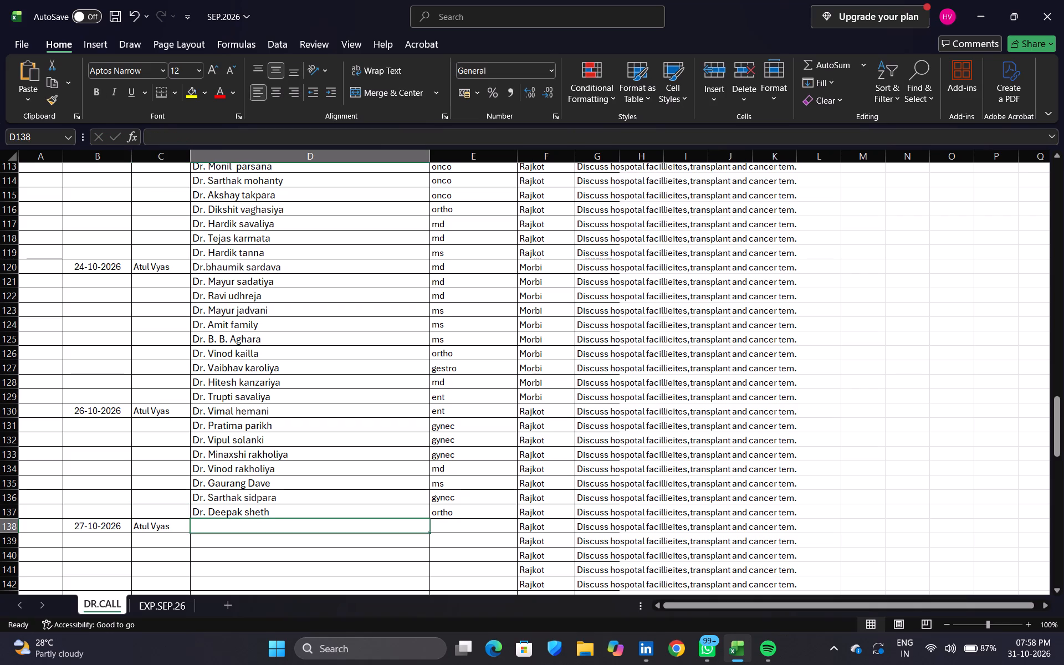
pyautogui.hotkey('ctrl', 'v')
# Enter the specialties md in E138, ms in E139, and md in E140 and E141, in non-bold text.
pyautogui.scroll(-1, 254, 539)
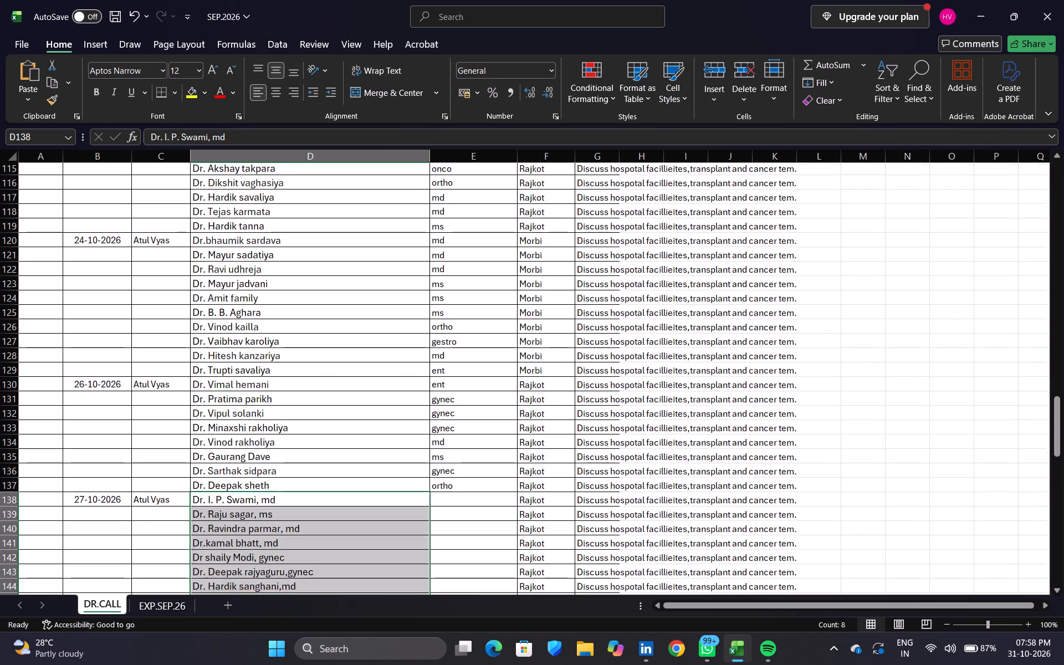
pyautogui.scroll(-2, 254, 539)
pyautogui.click(456, 410)
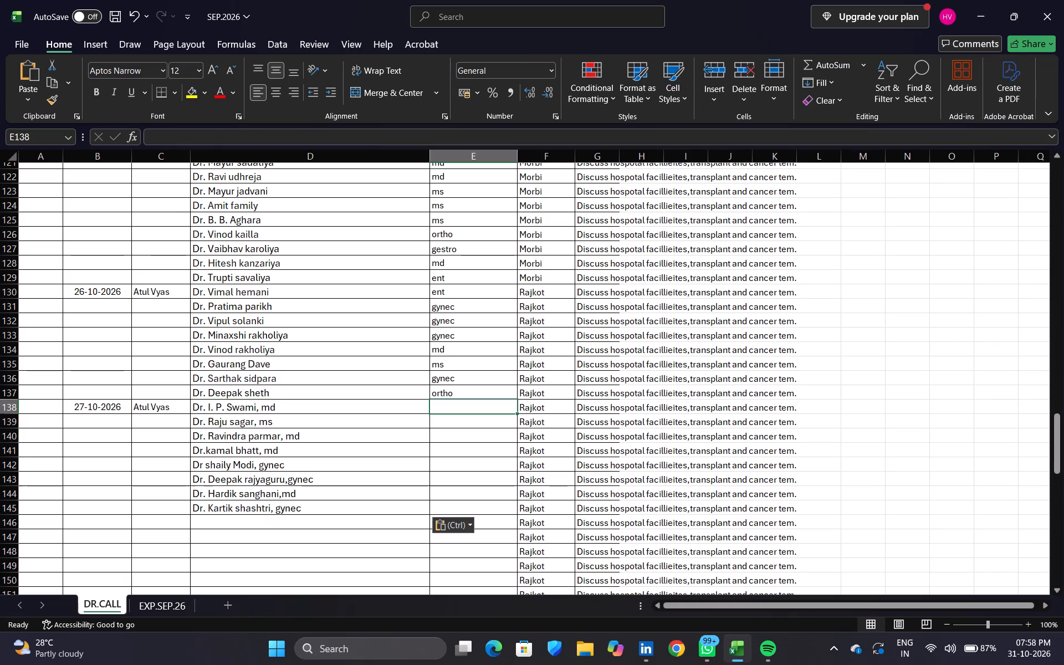
pyautogui.hotkey('ctrl', 'b')
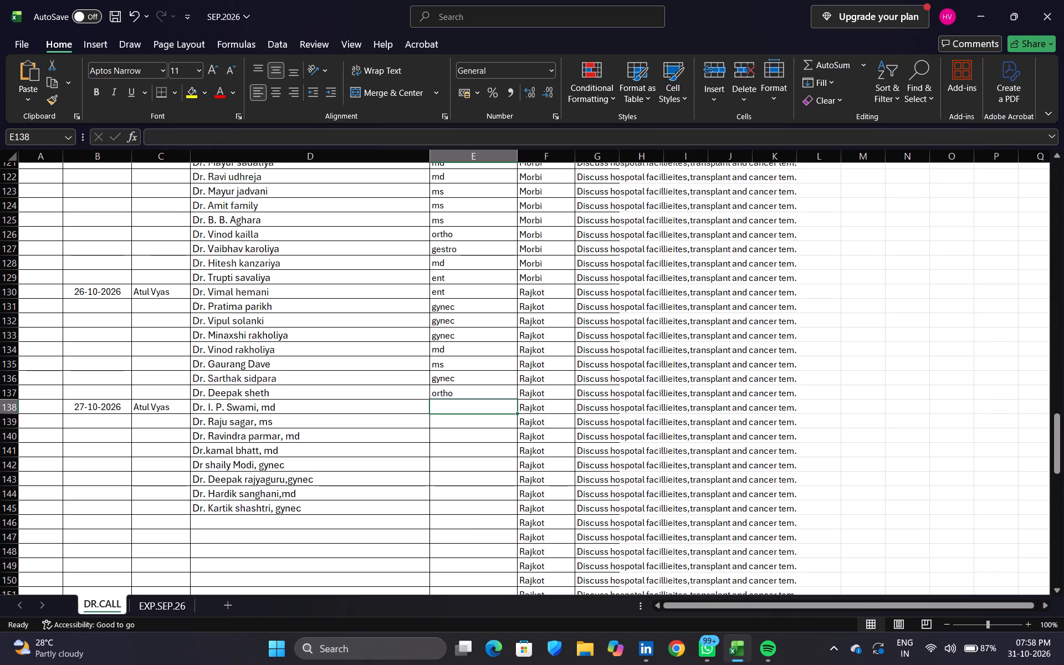
pyautogui.write('md')
pyautogui.press('Down')
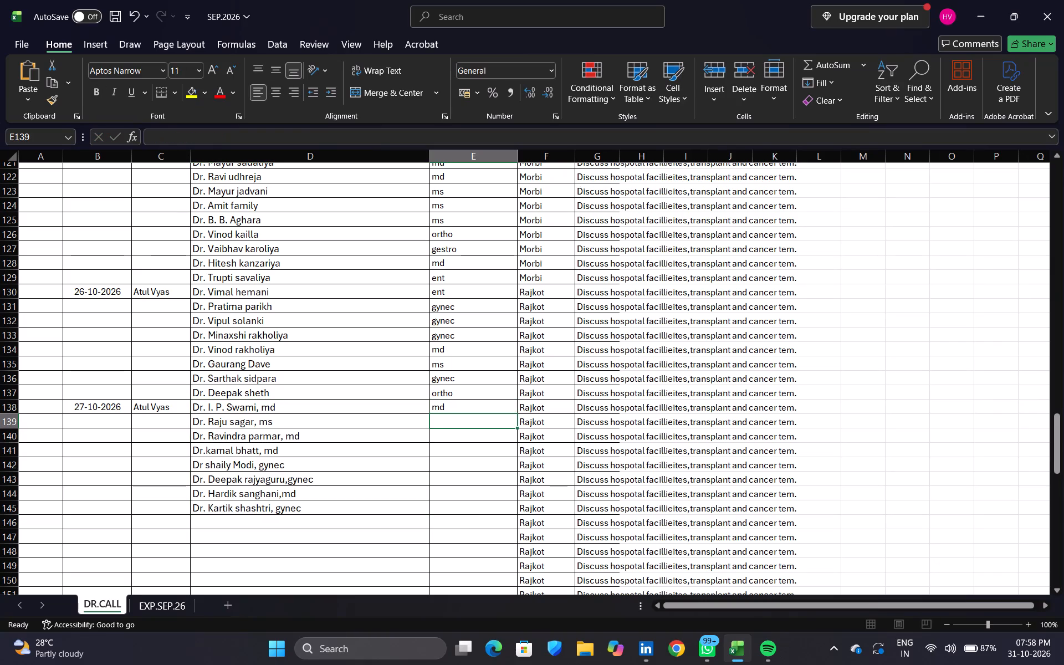
pyautogui.write('ms')
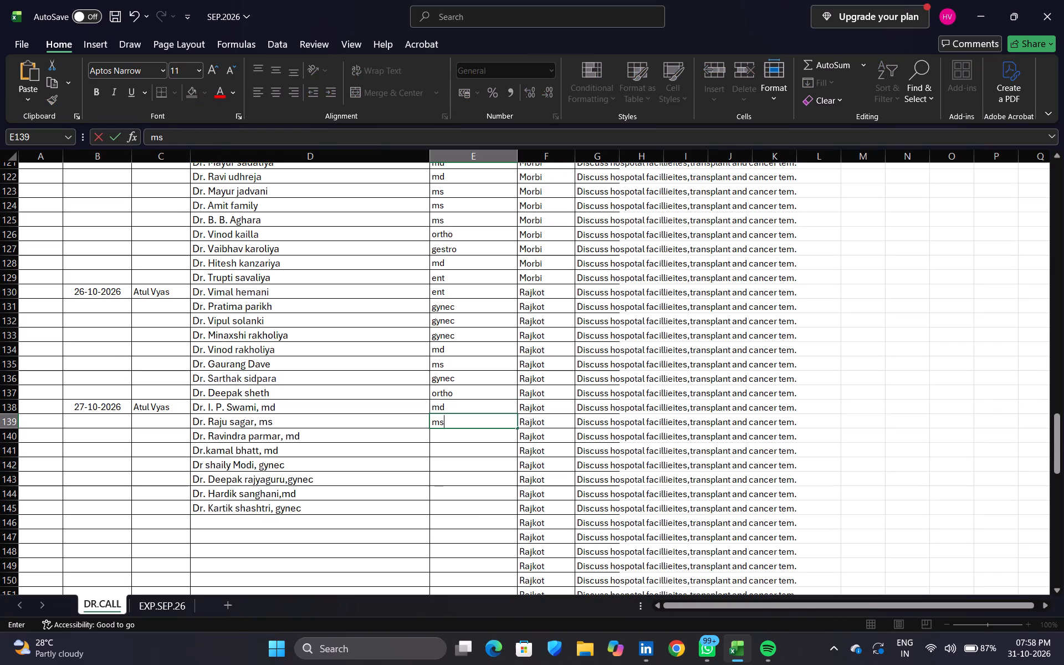
pyautogui.press('Down')
pyautogui.hotkey('ctrl', 'b')
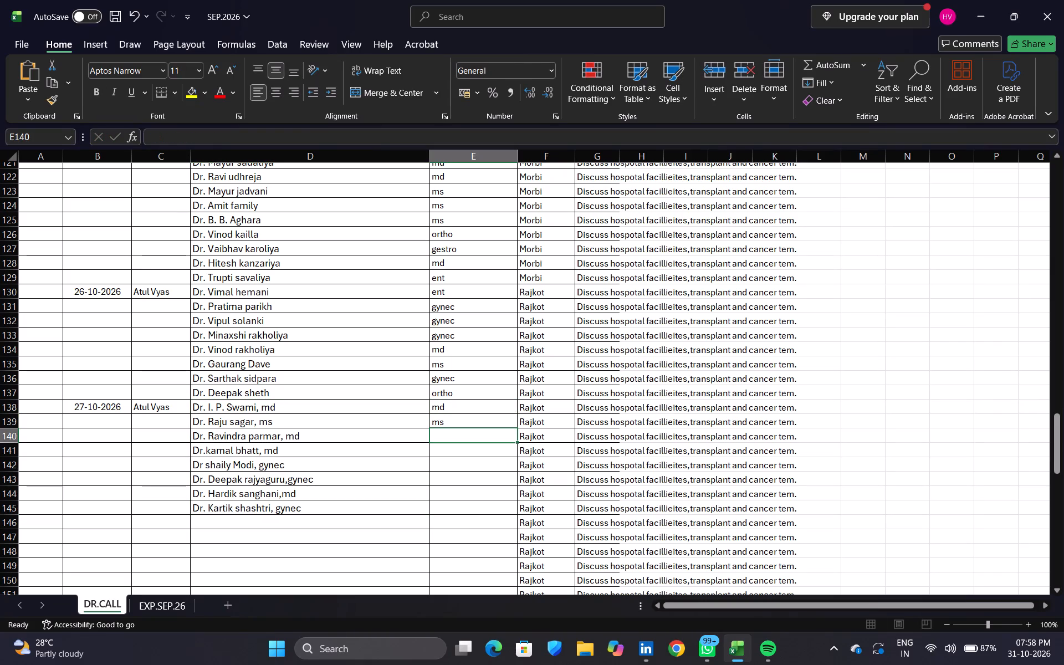
pyautogui.write('md')
pyautogui.press('Down')
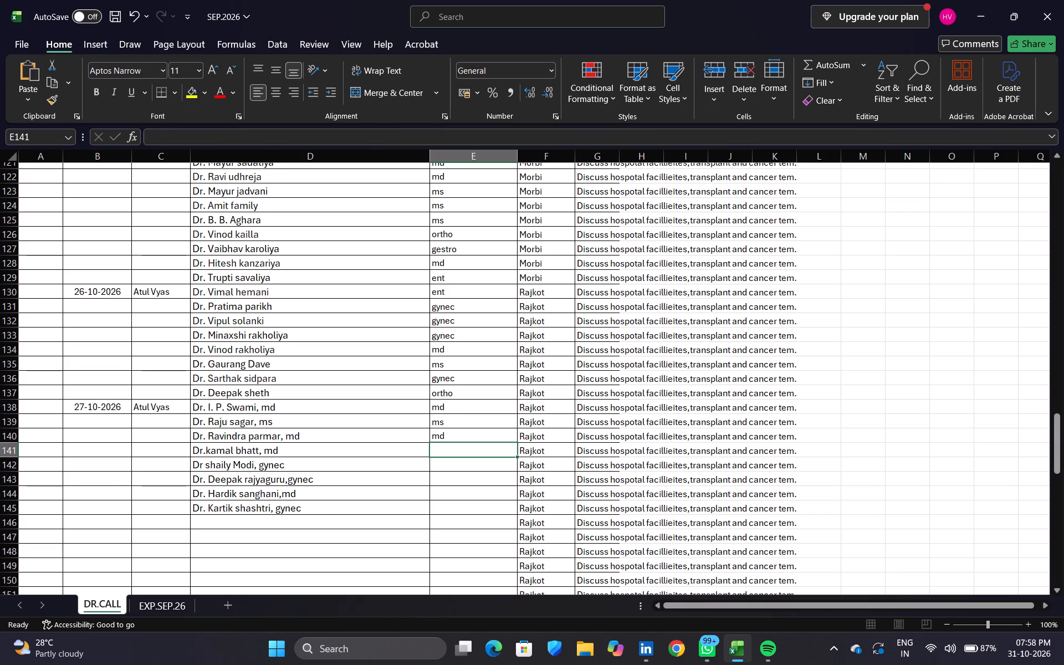
pyautogui.write('md')
pyautogui.press('Down')
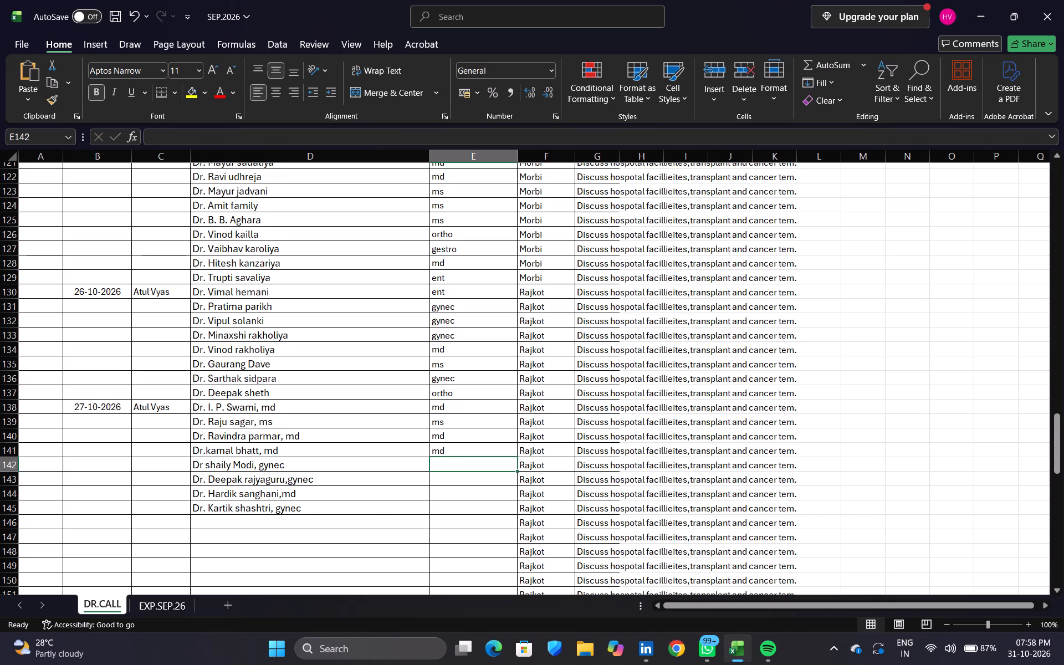
# Enter the specialty gynec in E142 in non-bold text and gynec in E143.
pyautogui.write('gyn')
pyautogui.press('BackSpace')
pyautogui.press('BackSpace')
pyautogui.press('BackSpace')
pyautogui.press('BackSpace')
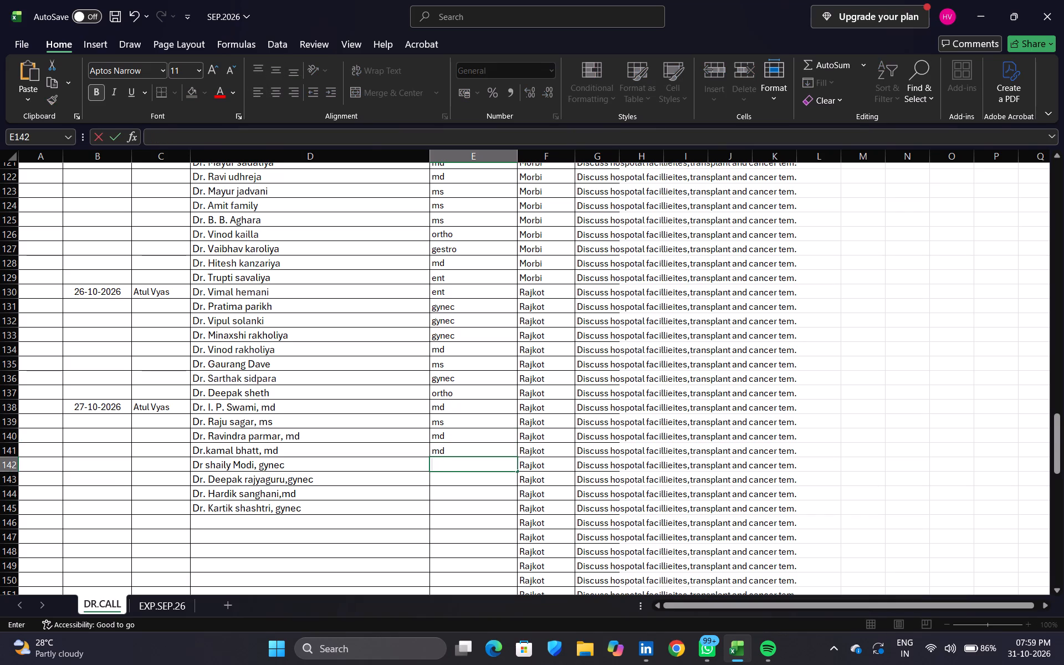
pyautogui.hotkey('ctrl', 'b')
pyautogui.write('gynec')
pyautogui.press('Down')
pyautogui.write('gynec')
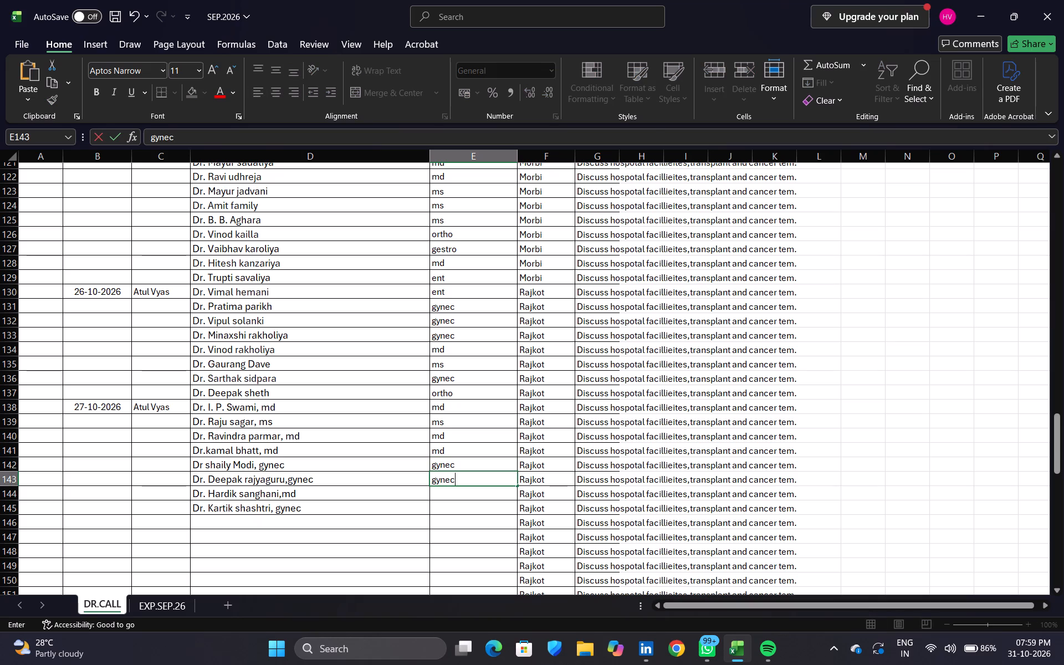
# Enter the specialties md in E144 and gynec in E145, both in non-bold text.
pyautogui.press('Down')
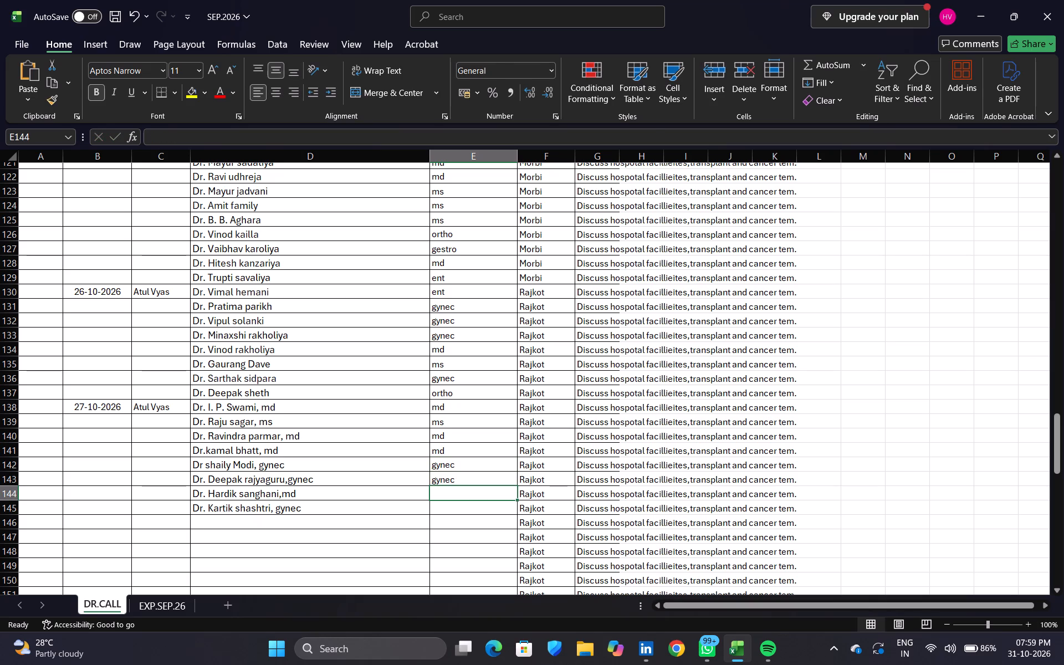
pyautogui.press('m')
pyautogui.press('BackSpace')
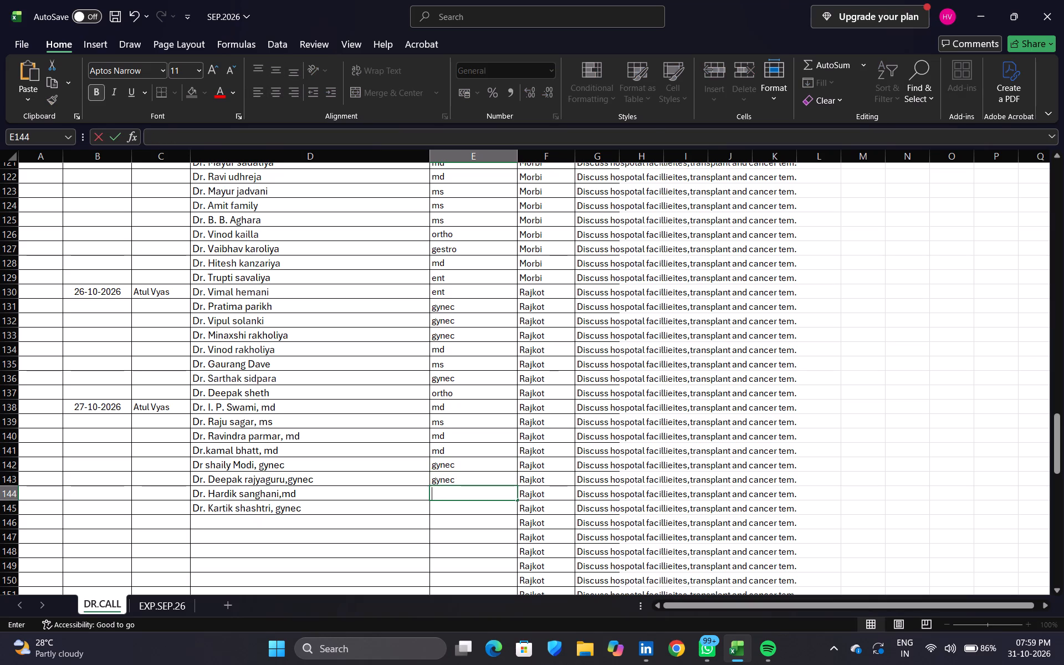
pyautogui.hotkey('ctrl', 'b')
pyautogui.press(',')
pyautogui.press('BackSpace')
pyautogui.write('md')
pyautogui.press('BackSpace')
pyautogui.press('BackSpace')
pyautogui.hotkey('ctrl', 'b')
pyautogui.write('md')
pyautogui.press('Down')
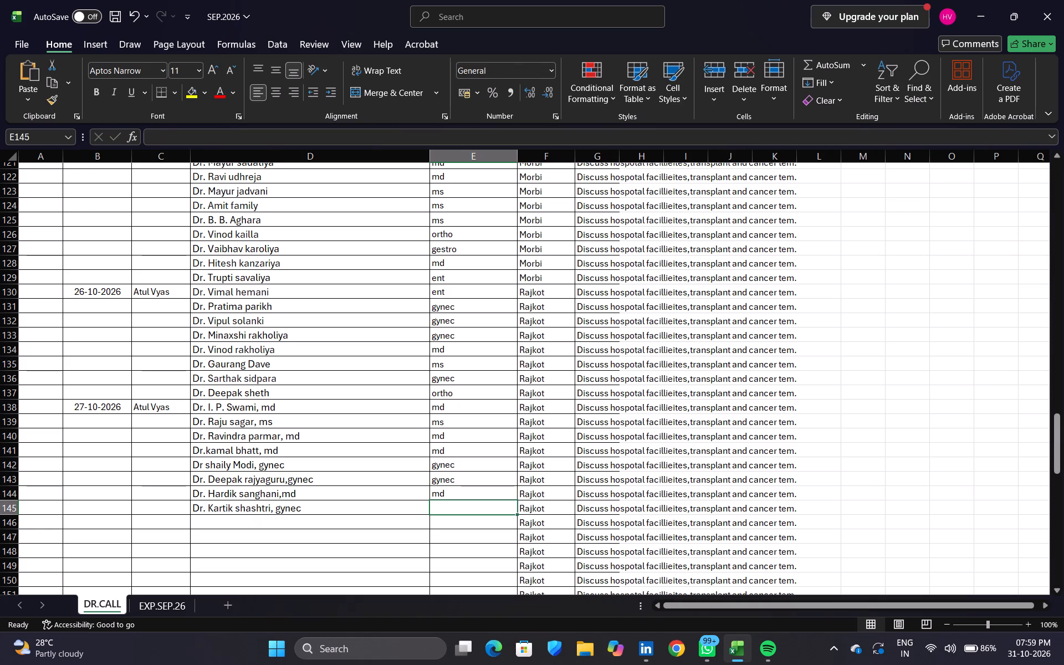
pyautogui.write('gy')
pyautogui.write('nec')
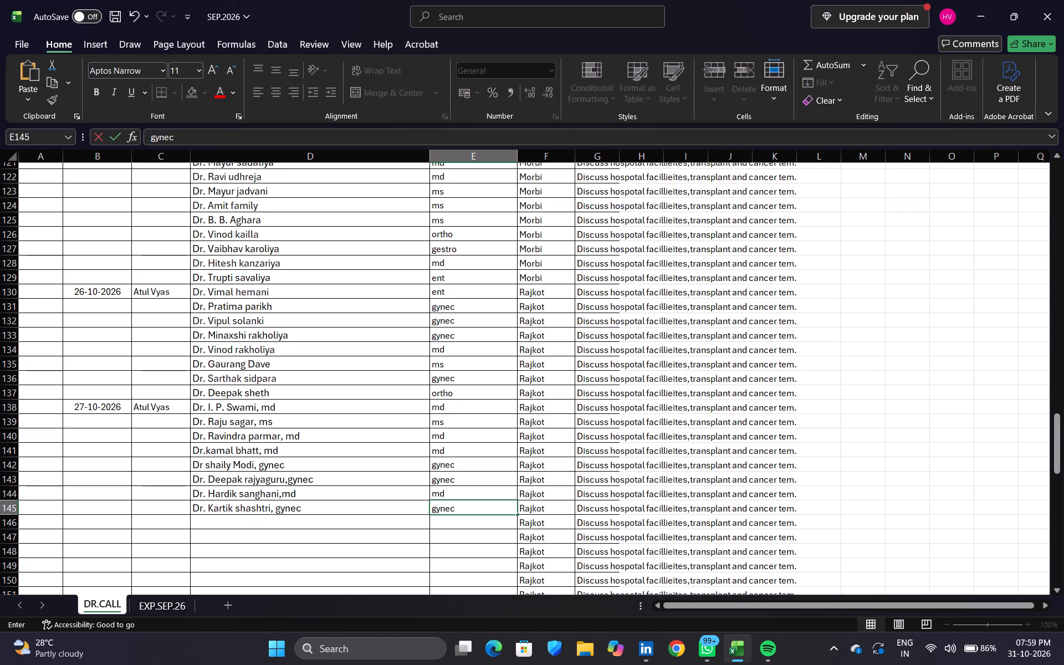
# Remove the trailing comma and specialty from the doctor names in D138 to D141, leaving only the names.
pyautogui.doubleClick(297, 411)
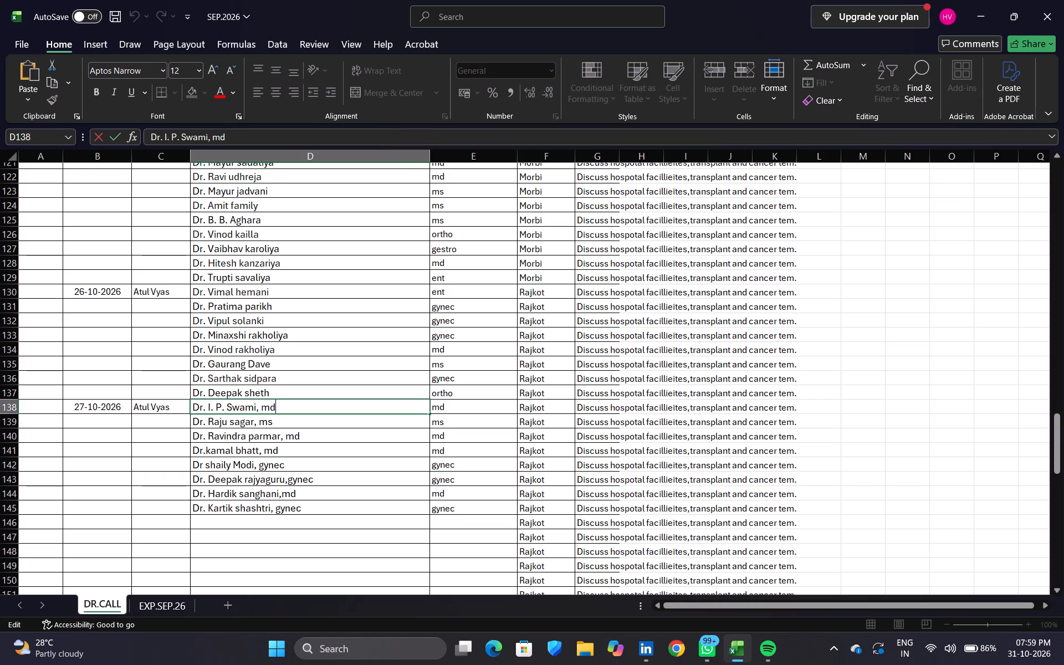
pyautogui.press('BackSpace')
pyautogui.press('BackSpace')
pyautogui.press('BackSpace')
pyautogui.press('BackSpace')
pyautogui.doubleClick(303, 423)
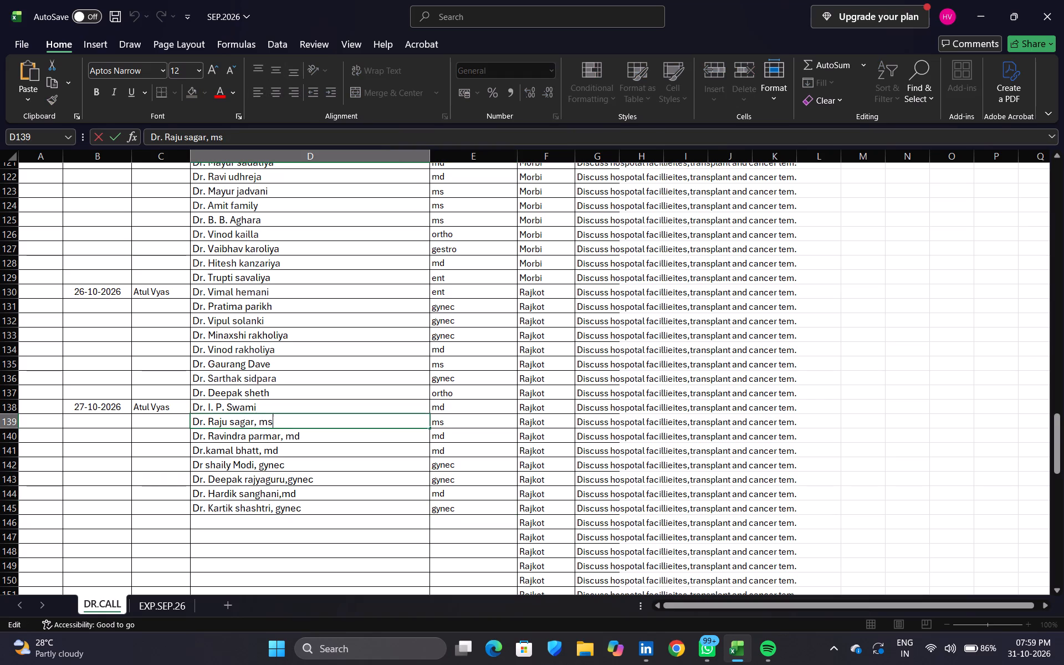
pyautogui.press('BackSpace')
pyautogui.press('BackSpace')
pyautogui.press('BackSpace')
pyautogui.press('BackSpace')
pyautogui.doubleClick(318, 439)
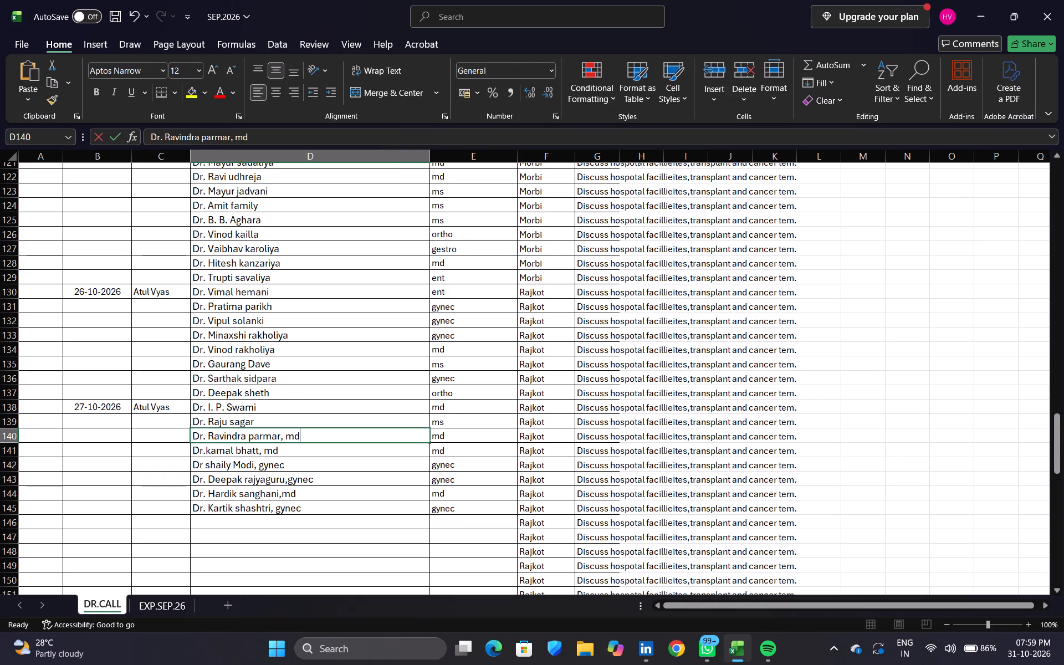
pyautogui.press('BackSpace')
pyautogui.press('BackSpace')
pyautogui.press('BackSpace')
pyautogui.press('BackSpace')
pyautogui.doubleClick(323, 454)
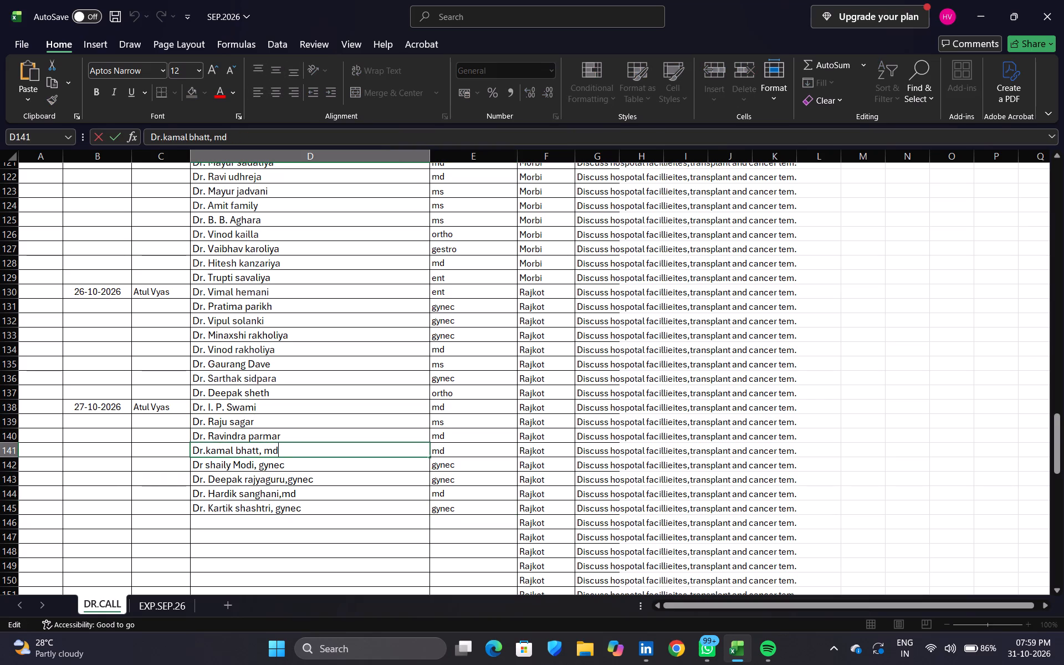
pyautogui.press('BackSpace')
pyautogui.press('BackSpace')
pyautogui.press('BackSpace')
pyautogui.press('BackSpace')
# Remove the trailing comma and gynec from the doctor names in D142 and D143.
pyautogui.doubleClick(328, 469)
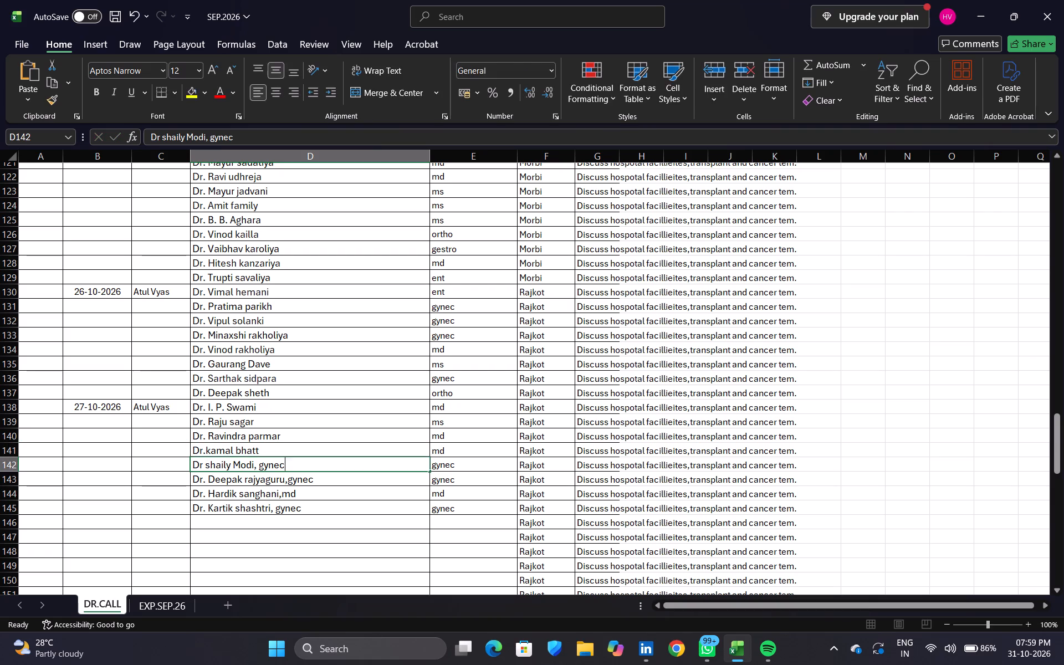
pyautogui.press('BackSpace')
pyautogui.press('BackSpace')
pyautogui.press('BackSpace')
pyautogui.press('BackSpace')
pyautogui.press('BackSpace')
pyautogui.press('BackSpace')
pyautogui.press('BackSpace')
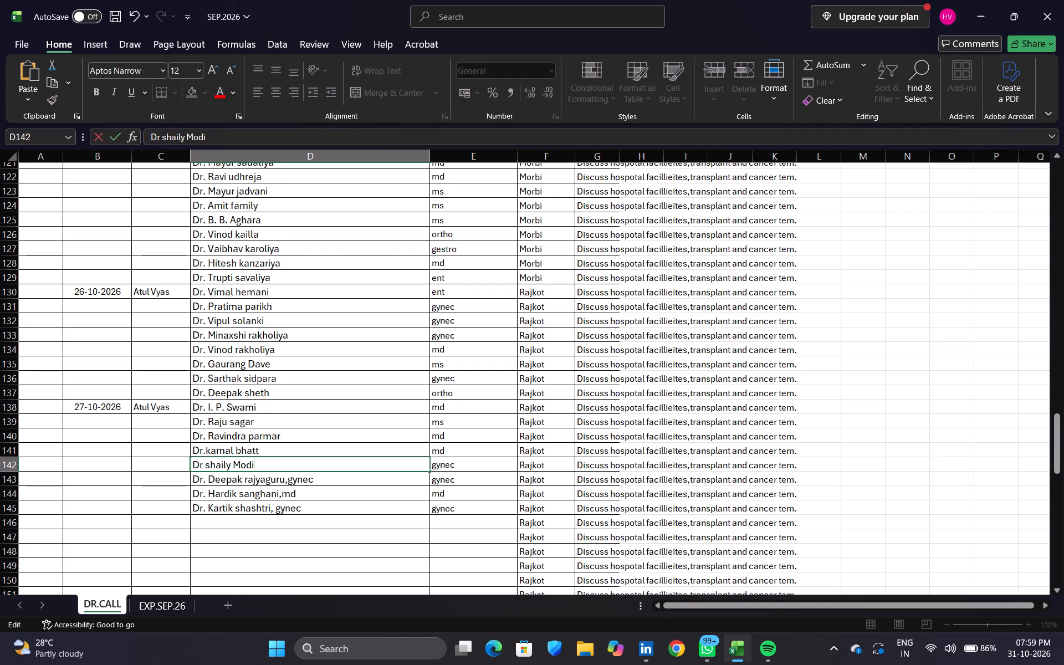
pyautogui.doubleClick(335, 477)
pyautogui.press('BackSpace')
pyautogui.press('BackSpace')
pyautogui.press('BackSpace')
pyautogui.press('BackSpace')
pyautogui.press('BackSpace')
pyautogui.press('BackSpace')
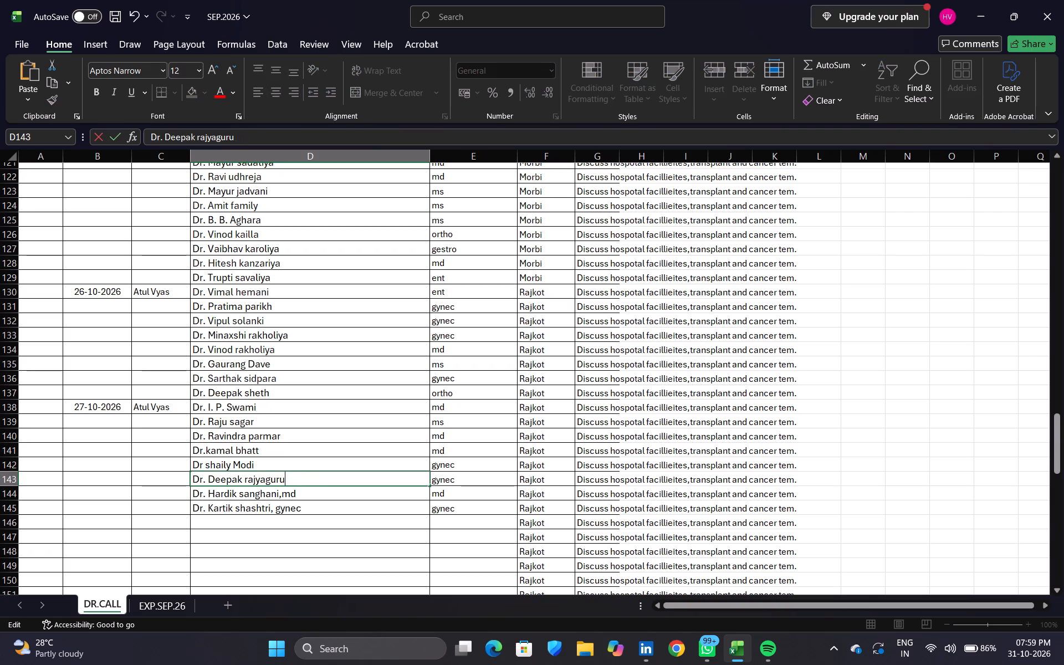
# Remove the trailing comma and specialty from the doctor names in D144 and D145.
pyautogui.doubleClick(336, 492)
pyautogui.press('BackSpace')
pyautogui.press('BackSpace')
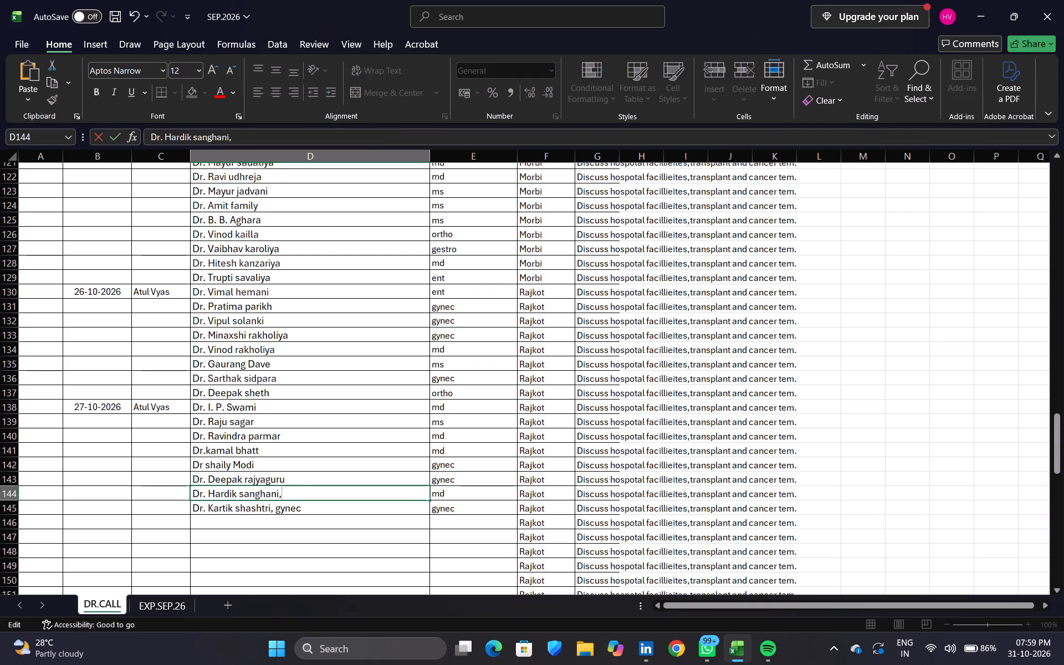
pyautogui.press('BackSpace')
pyautogui.doubleClick(341, 506)
pyautogui.press('BackSpace')
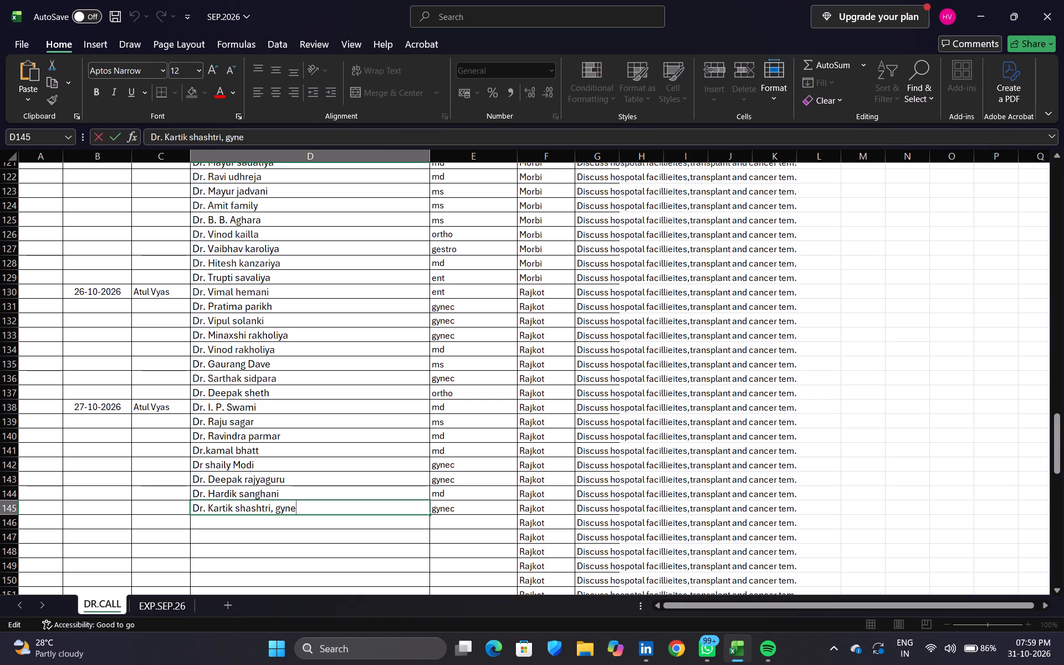
pyautogui.press('BackSpace')
pyautogui.press('BackSpace')
pyautogui.press('BackSpace')
pyautogui.press('BackSpace')
pyautogui.press('BackSpace')
pyautogui.press('BackSpace')
# Start the next call block in row 146 with the date 28-10-2026 and the same representative's name as above.
pyautogui.scroll(-4, 341, 506)
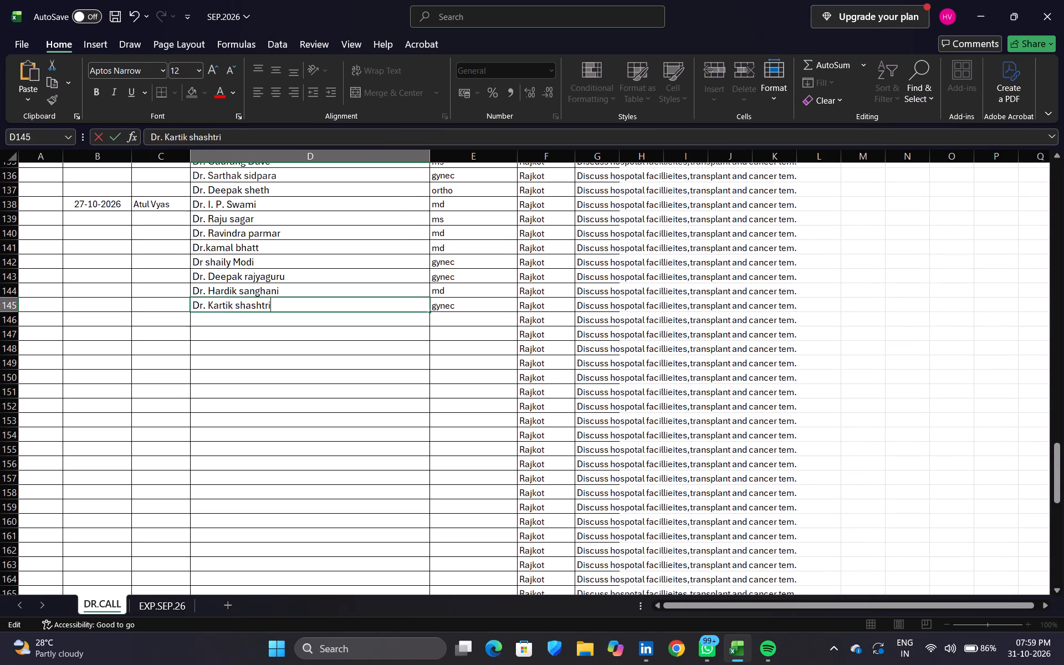
pyautogui.click(95, 320)
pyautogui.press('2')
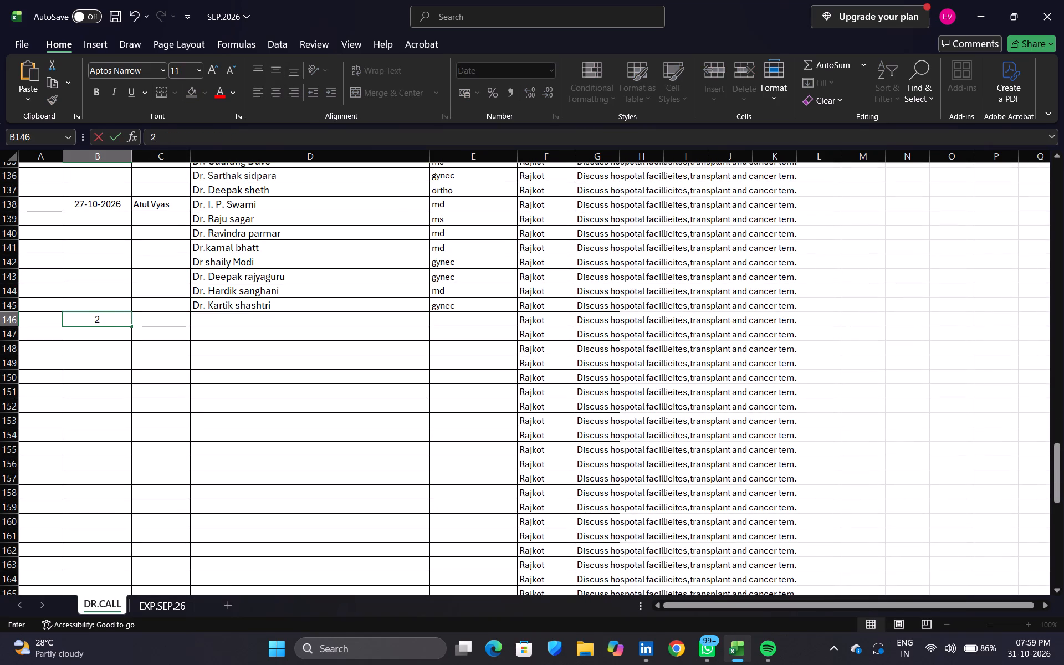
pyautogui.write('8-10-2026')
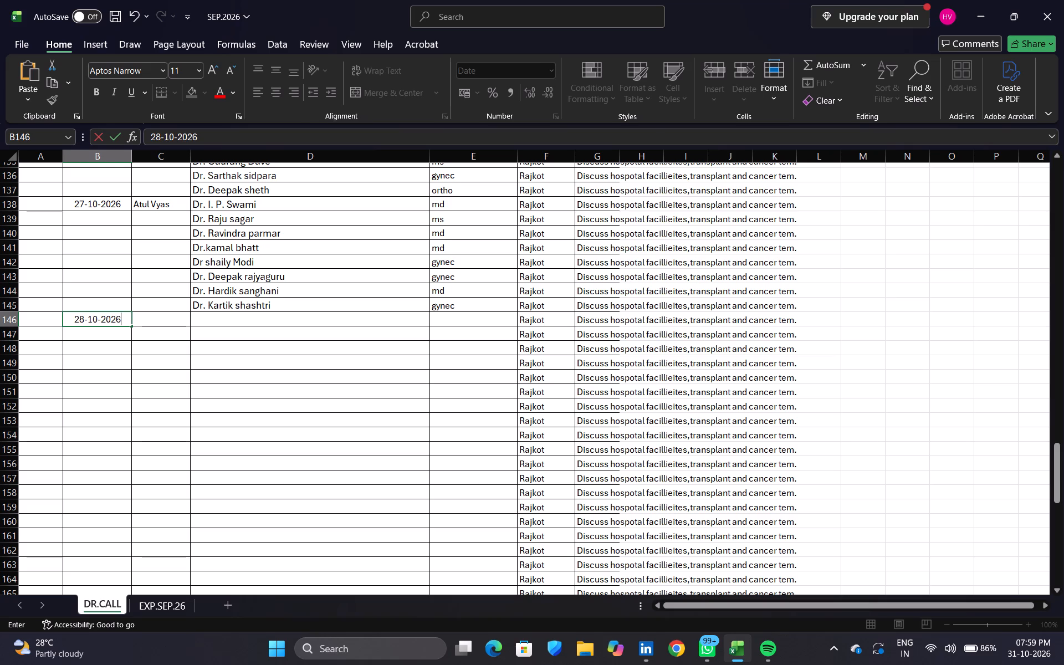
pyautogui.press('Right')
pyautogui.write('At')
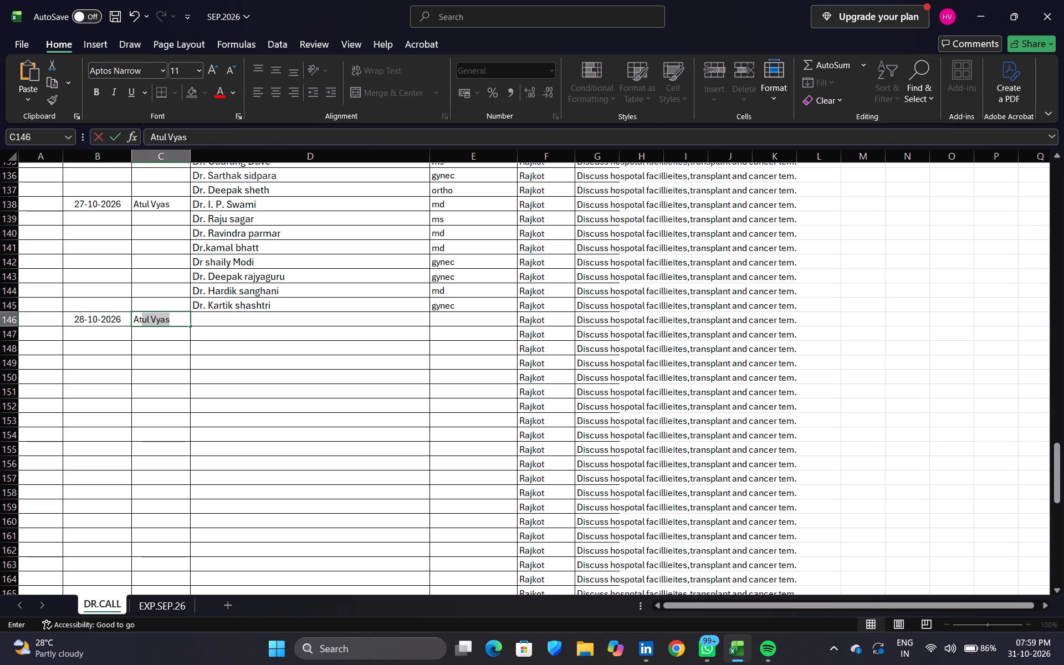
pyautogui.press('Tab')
# Switch to the WhatsApp chat to fetch the 28-10-2026 doctor list.
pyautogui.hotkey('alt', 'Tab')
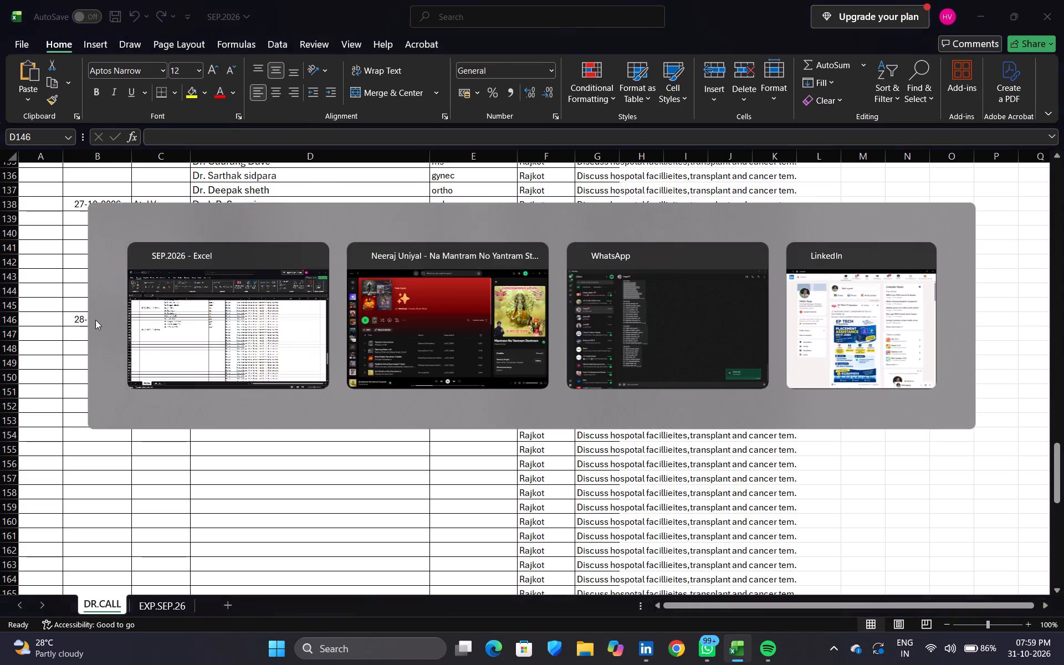
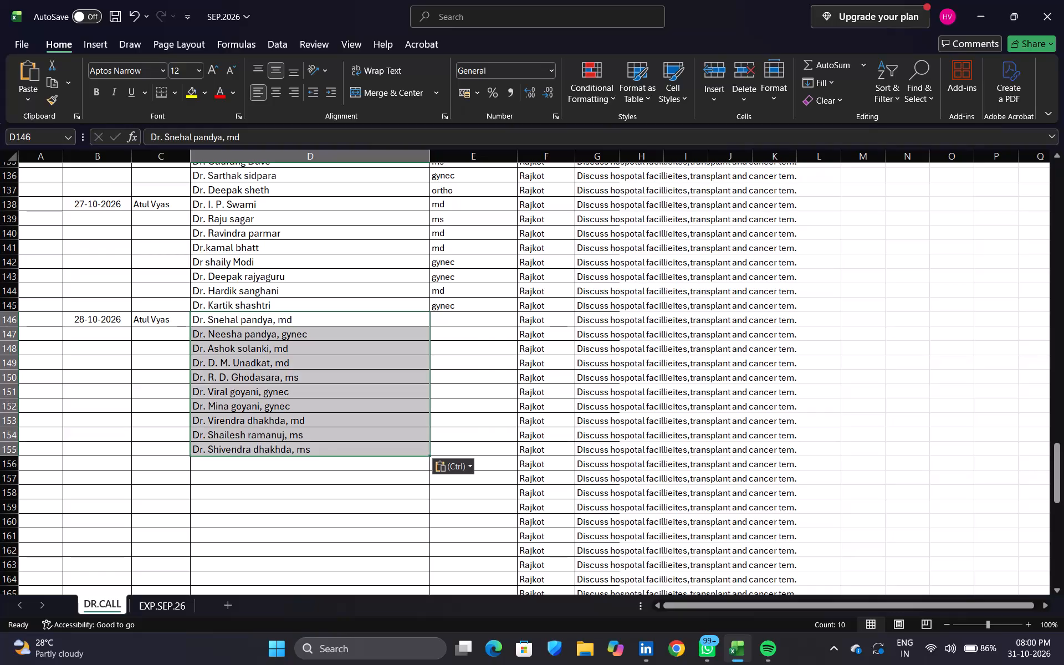
# Enter the specialties md in E146, gynec in E147, and md in E148 and E149, in non-bold text.
pyautogui.click(452, 318)
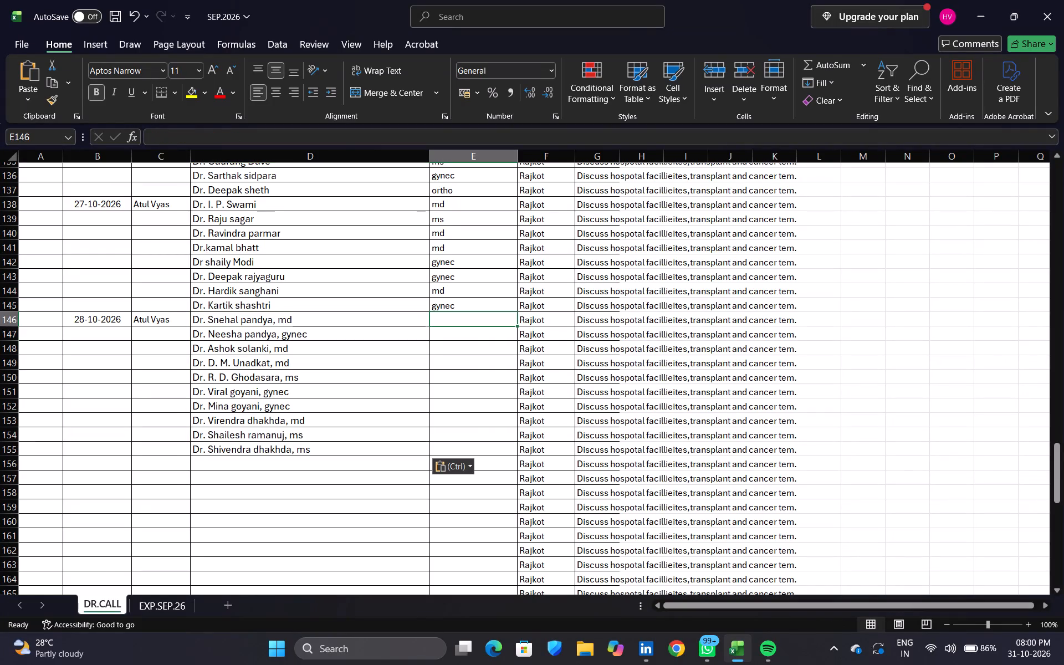
pyautogui.hotkey('ctrl', 'b')
pyautogui.write('md')
pyautogui.press('Down')
pyautogui.write('gy')
pyautogui.press('Tab')
pyautogui.press('Down')
pyautogui.press('Left')
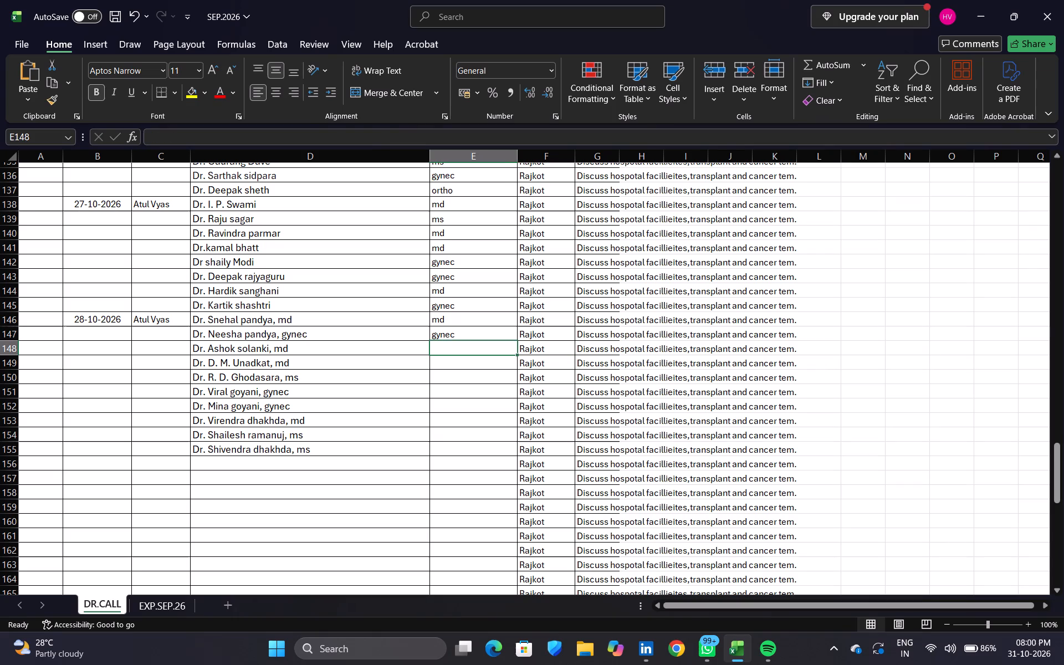
pyautogui.hotkey('ctrl', 'b')
pyautogui.write('md')
pyautogui.press('Down')
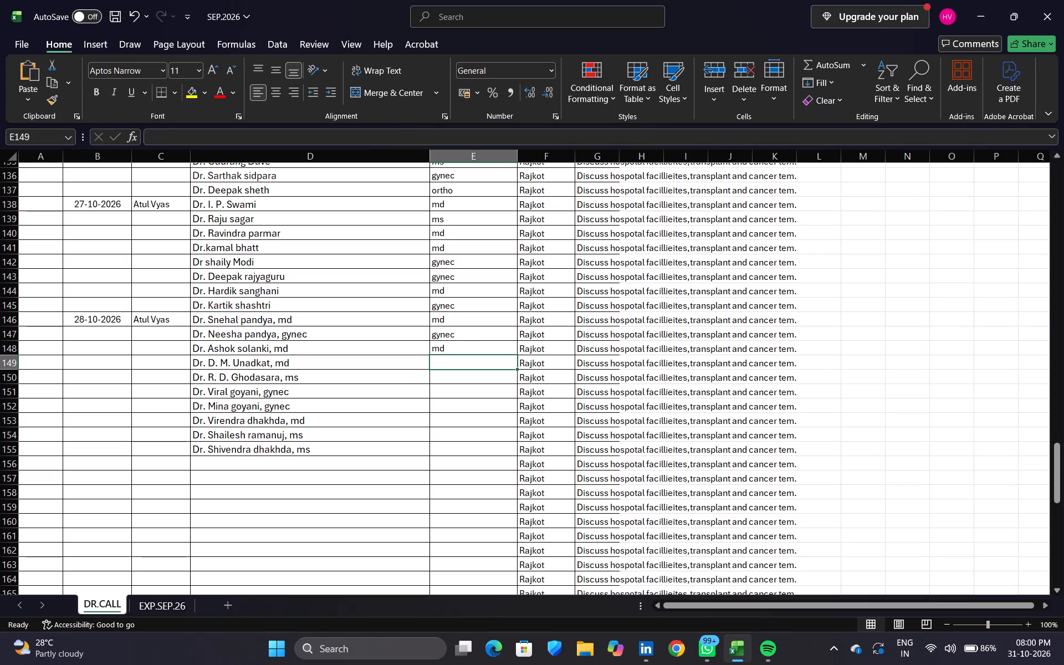
pyautogui.write('md')
pyautogui.press('Down')
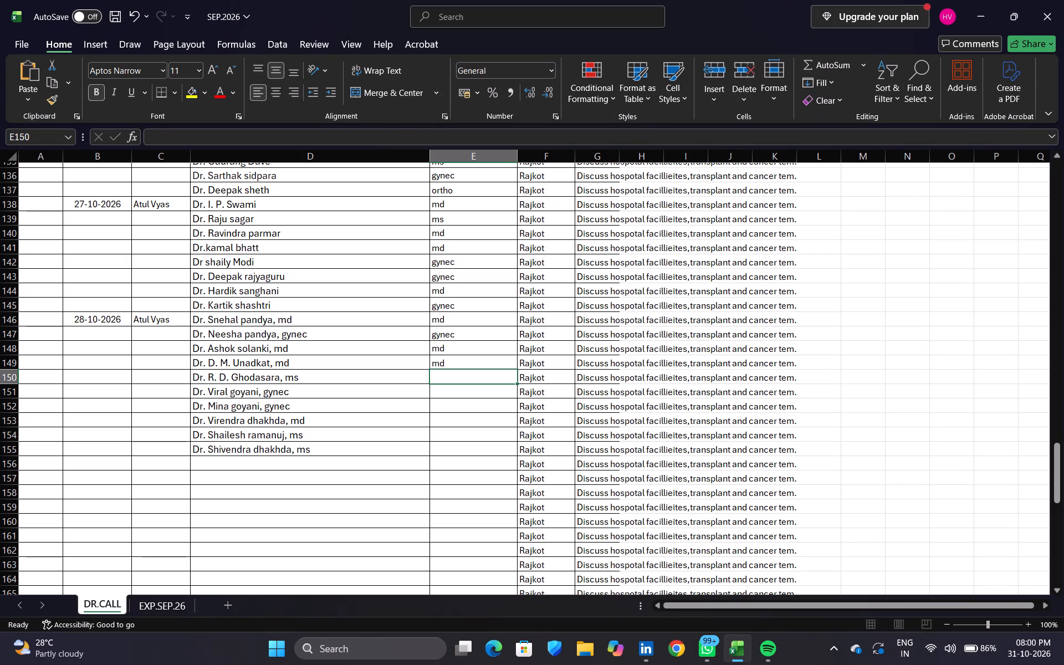
# Enter the specialties ms in E150 and gynec in E151, in non-bold text.
pyautogui.hotkey('ctrl', 'b')
pyautogui.write('ms')
pyautogui.press('Down')
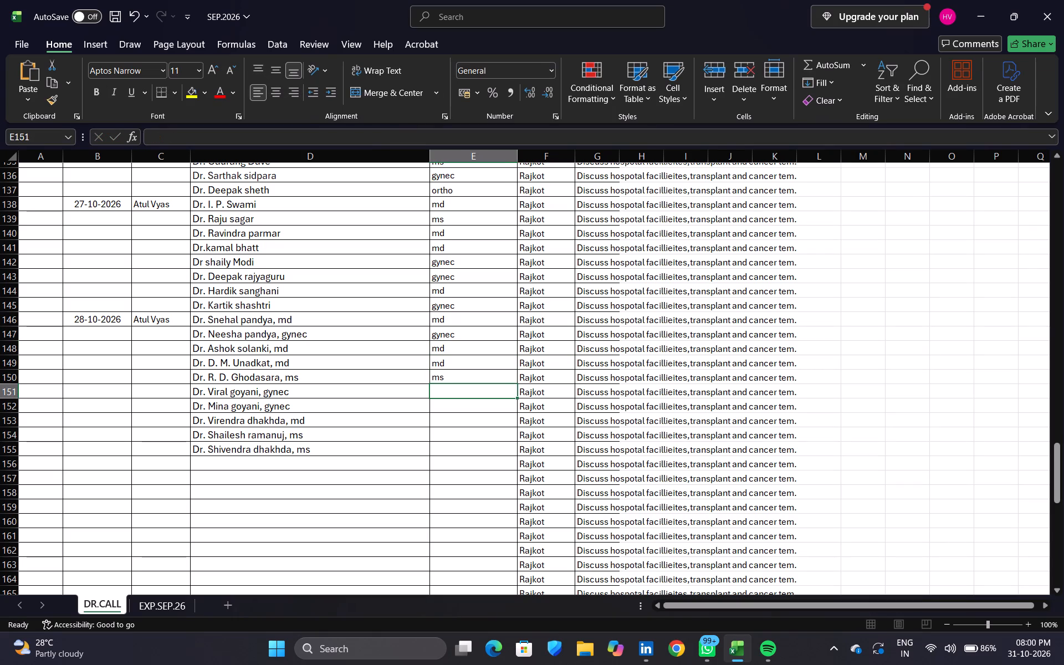
pyautogui.write('gynce')
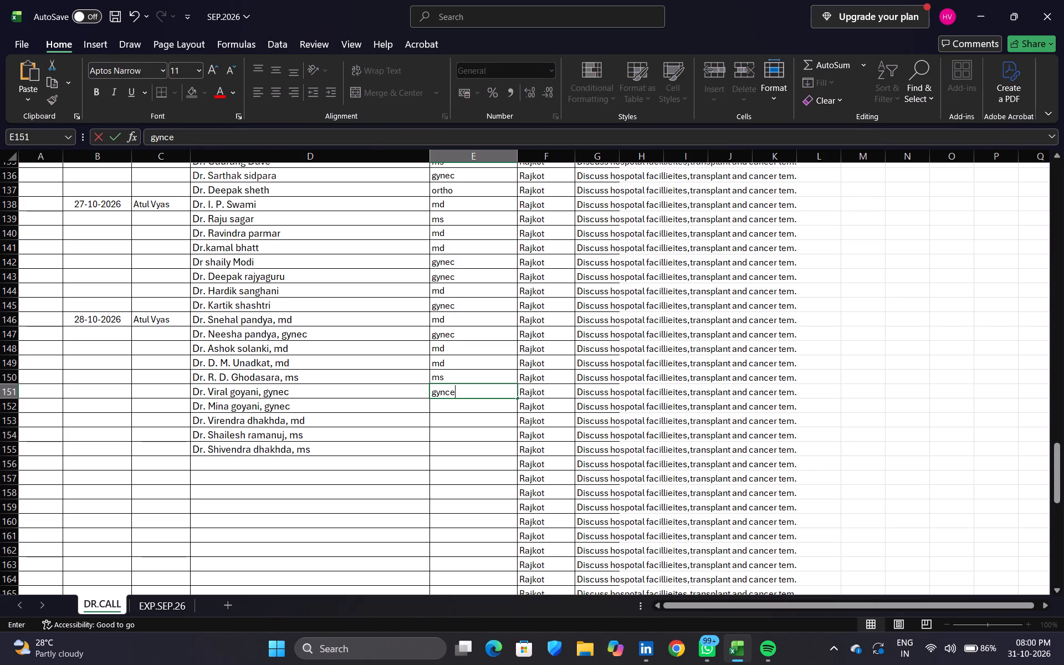
pyautogui.press('Down')
pyautogui.press('BackSpace')
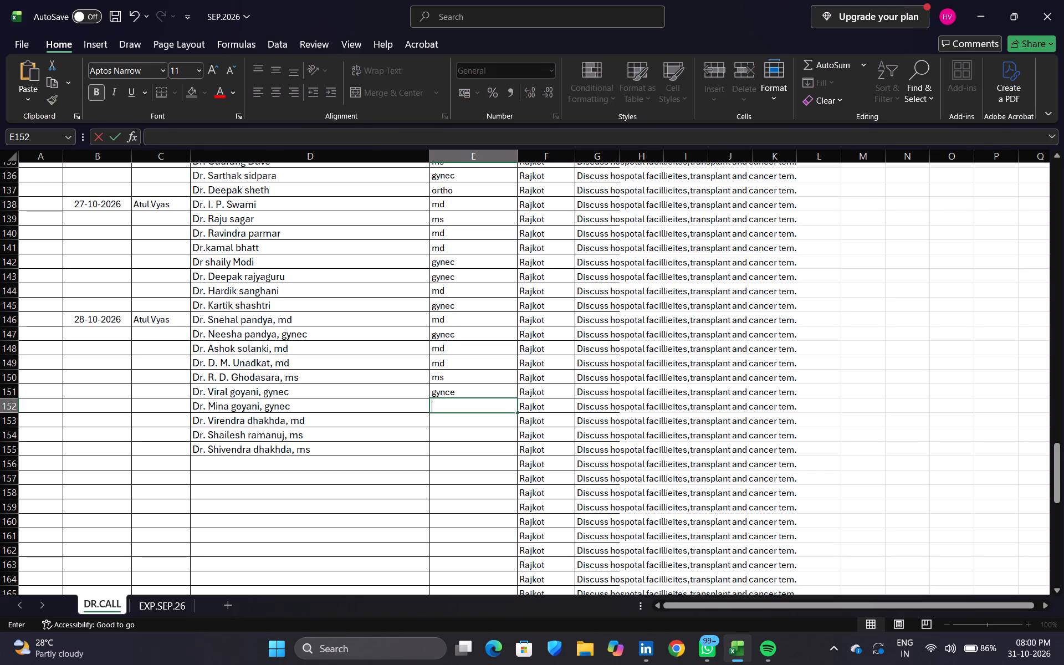
pyautogui.press('Up')
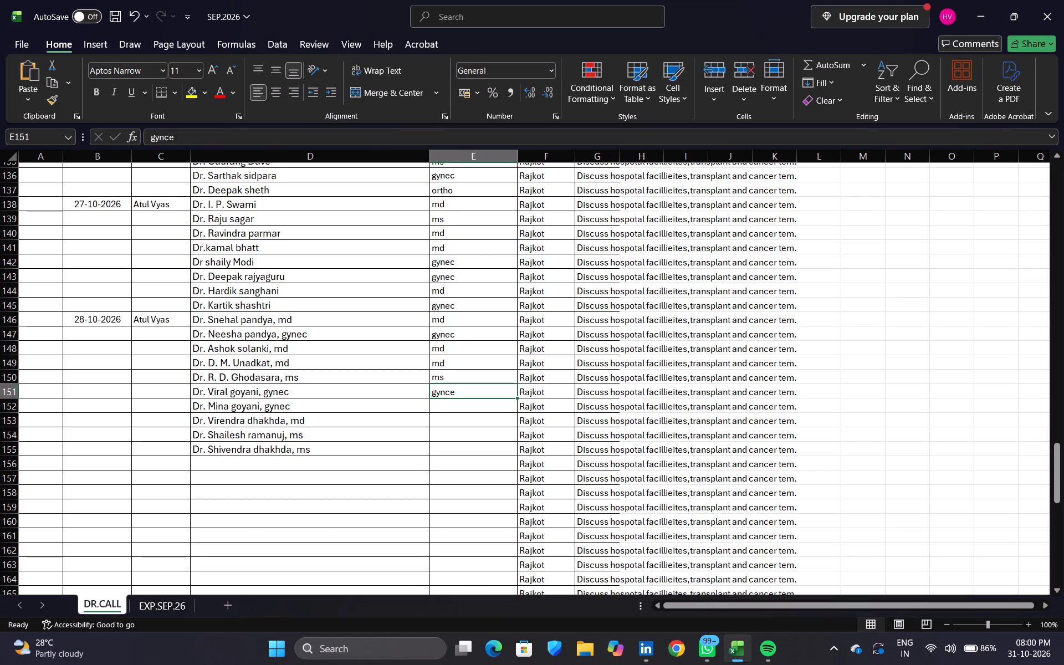
pyautogui.press('BackSpace')
pyautogui.write('gyn')
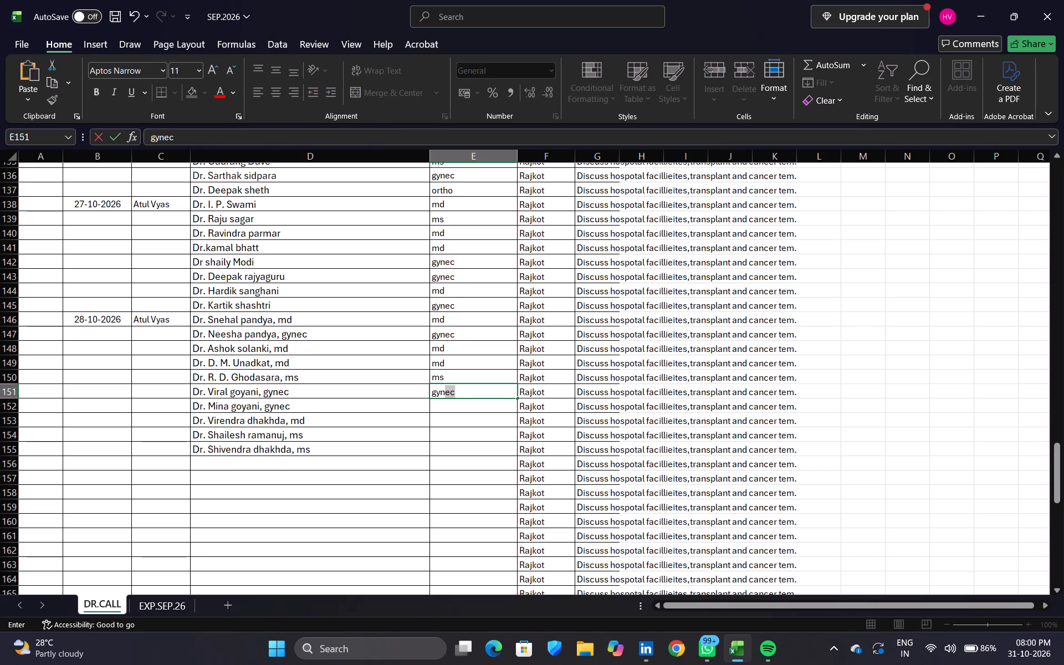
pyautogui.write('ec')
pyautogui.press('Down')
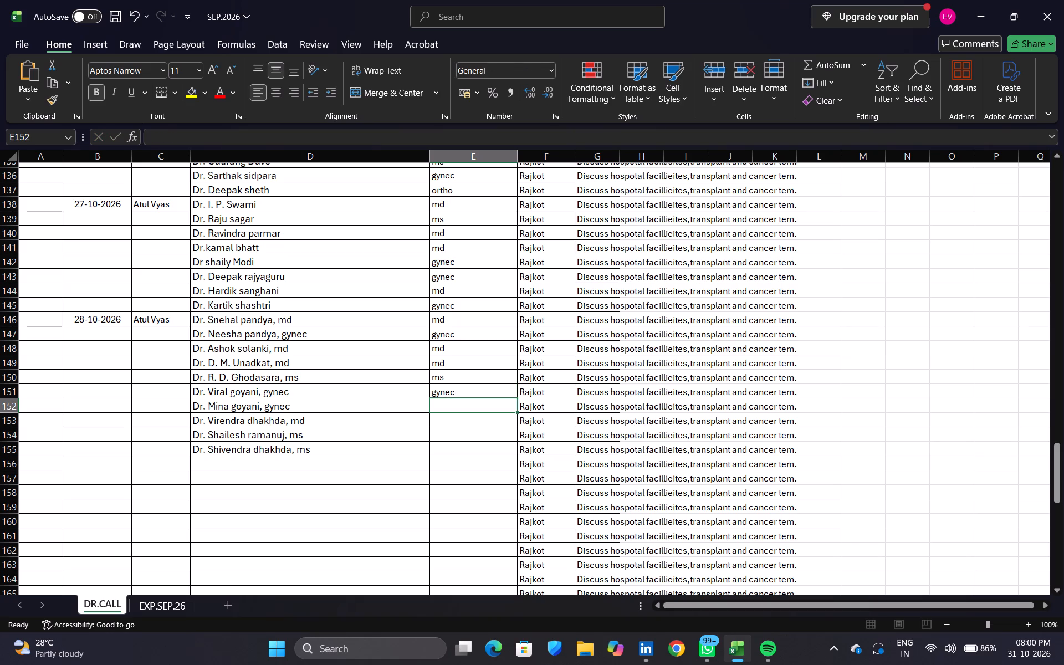
# Enter the specialties gynec in E152, md in E153, and ms in E154 and E155, in non-bold text.
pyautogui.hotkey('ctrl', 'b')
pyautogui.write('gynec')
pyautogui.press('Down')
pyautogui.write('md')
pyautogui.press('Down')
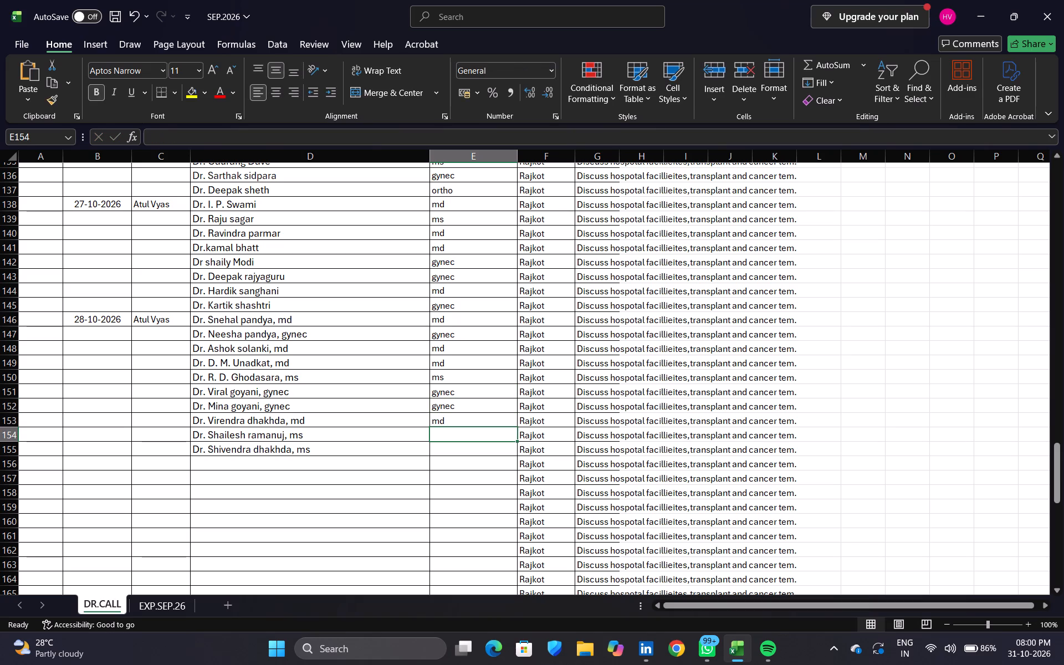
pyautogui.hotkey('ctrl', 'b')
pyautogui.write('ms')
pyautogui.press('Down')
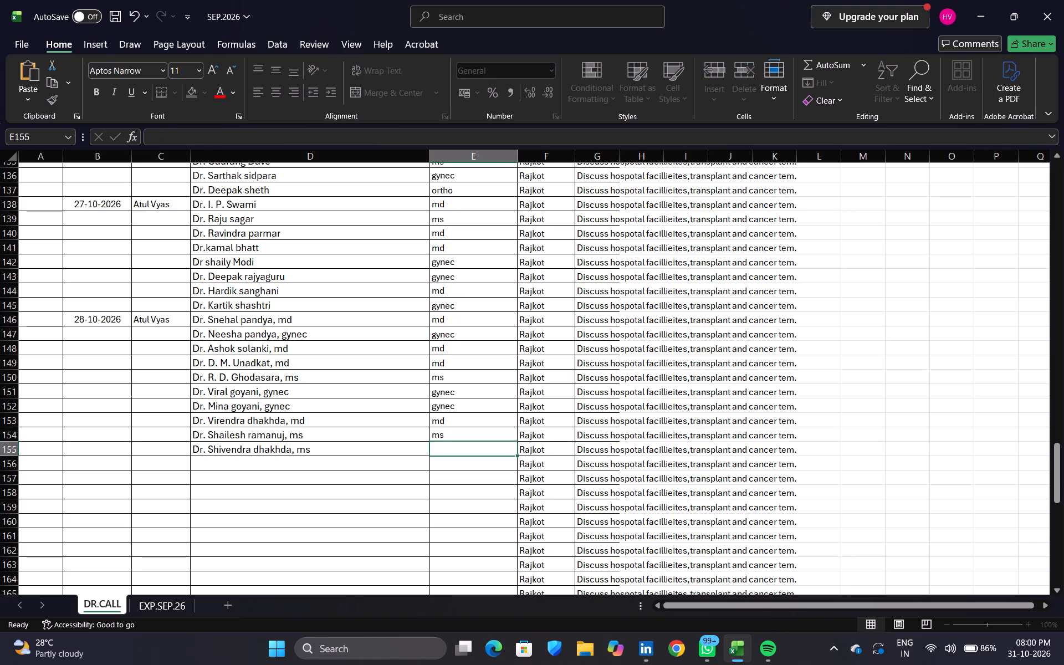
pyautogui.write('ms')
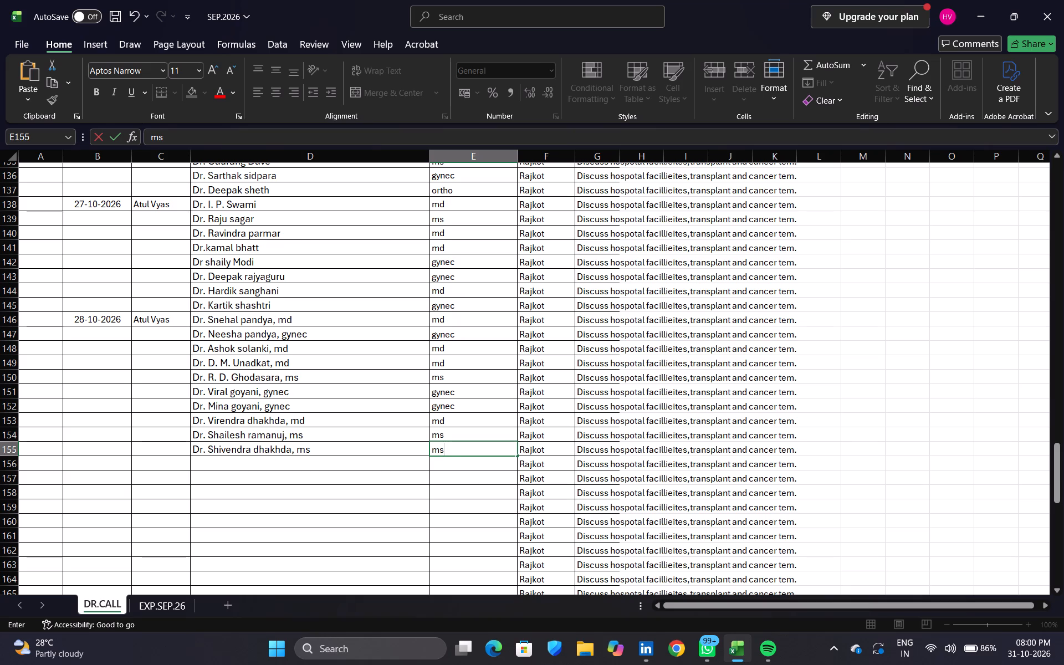
# Remove the specialty suffixes ", md" from the doctor name in D146 and ", gynec" from the one in D147.
pyautogui.doubleClick(324, 317)
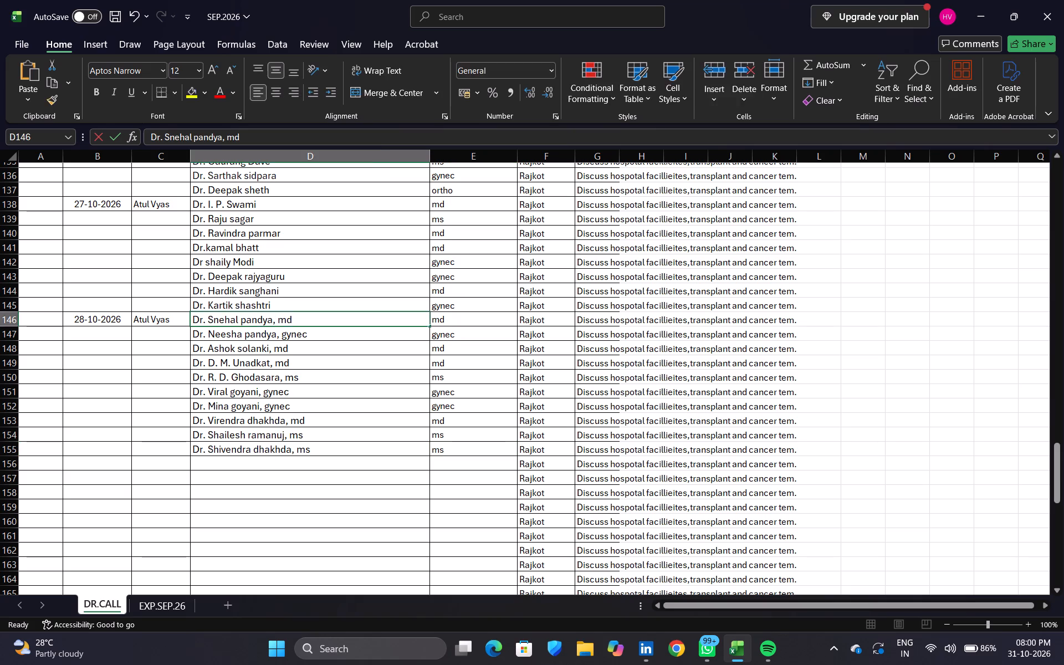
pyautogui.press('BackSpace')
pyautogui.press('BackSpace')
pyautogui.press('BackSpace')
pyautogui.press('BackSpace')
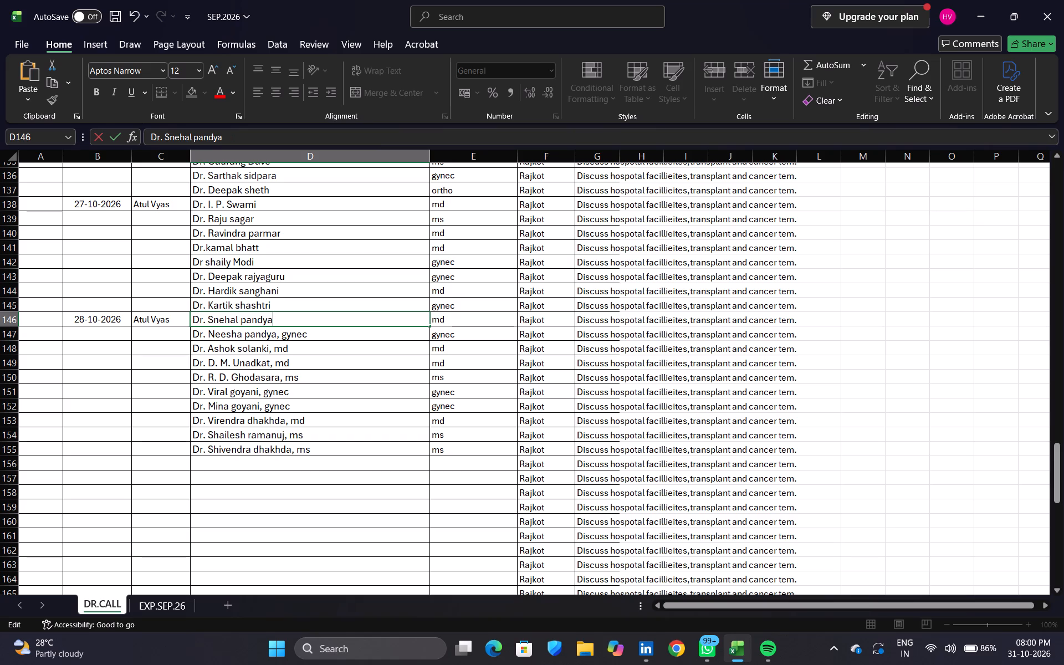
pyautogui.doubleClick(337, 332)
pyautogui.press('BackSpace')
pyautogui.press('BackSpace')
pyautogui.press('BackSpace')
pyautogui.press('BackSpace')
pyautogui.press('BackSpace')
pyautogui.press('BackSpace')
pyautogui.press('BackSpace')
pyautogui.press('BackSpace')
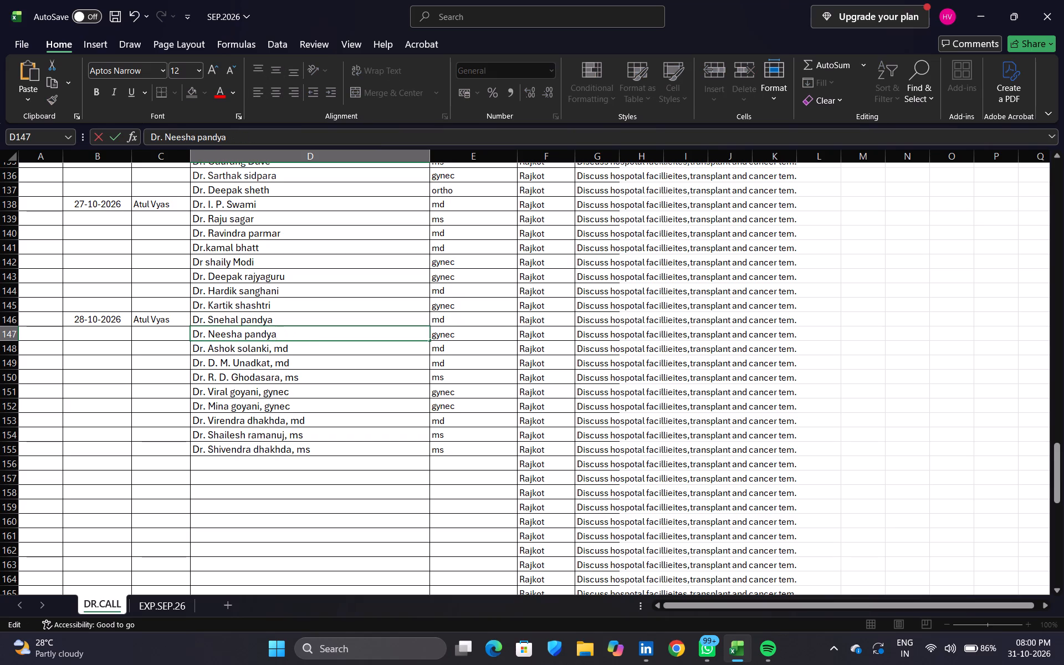
# Remove the ", md" suffix from the doctor names in D148 and D149.
pyautogui.doubleClick(348, 347)
pyautogui.press('BackSpace')
pyautogui.press('BackSpace')
pyautogui.press('BackSpace')
pyautogui.press('BackSpace')
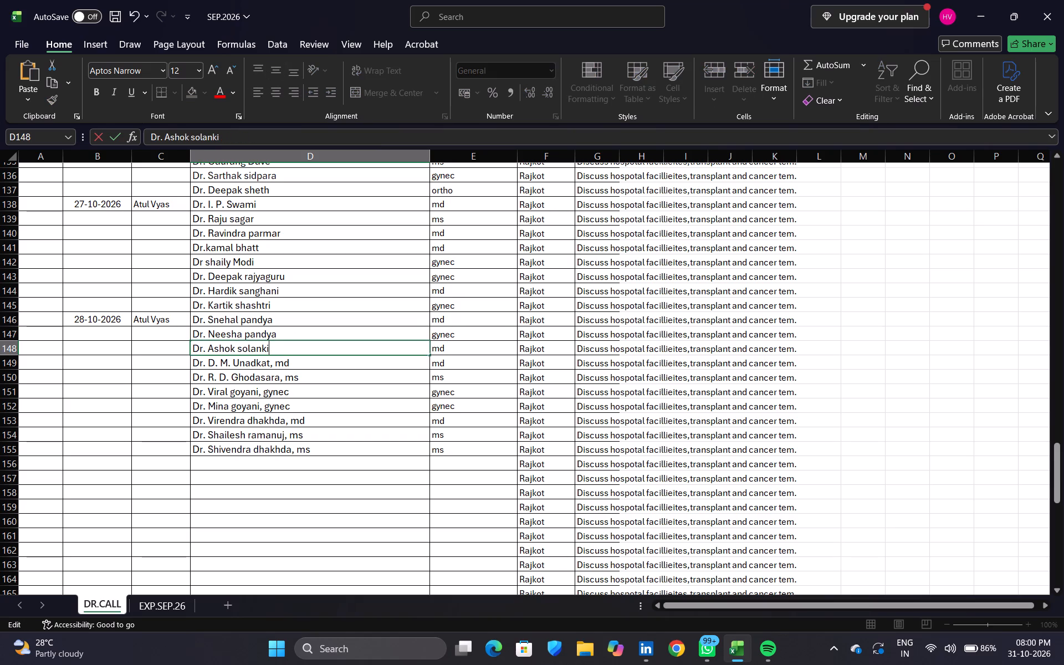
pyautogui.doubleClick(356, 363)
pyautogui.press('BackSpace')
pyautogui.press('BackSpace')
pyautogui.press('BackSpace')
pyautogui.press('BackSpace')
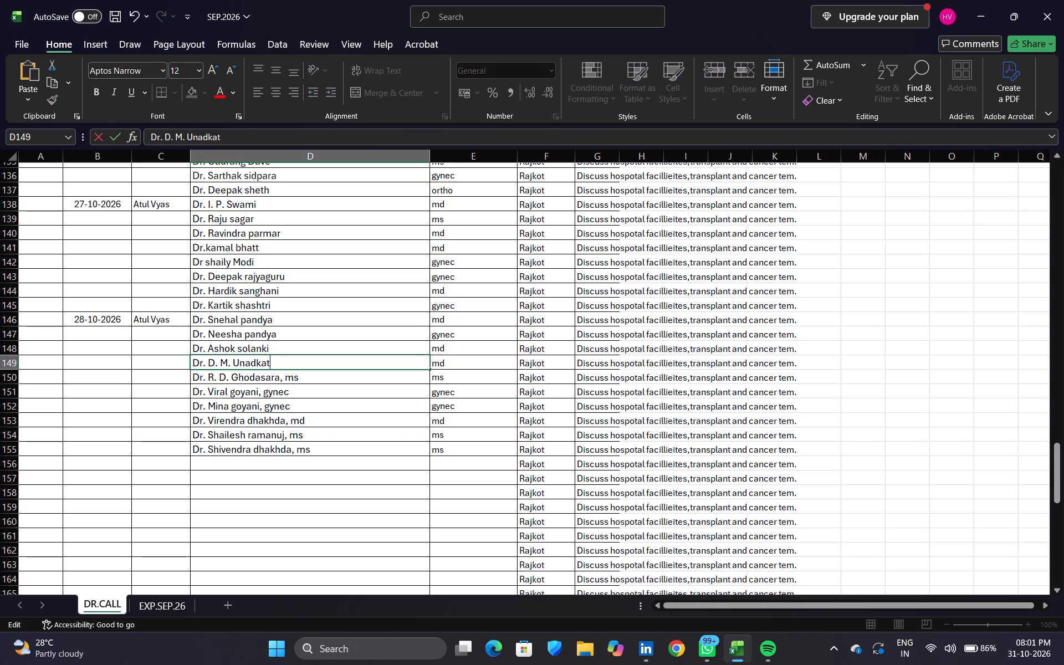
# Remove the specialty suffixes ", ms" from the doctor name in D150 and ", gynec" from the one in D151.
pyautogui.doubleClick(361, 379)
pyautogui.press('BackSpace')
pyautogui.press('BackSpace')
pyautogui.press('BackSpace')
pyautogui.press('BackSpace')
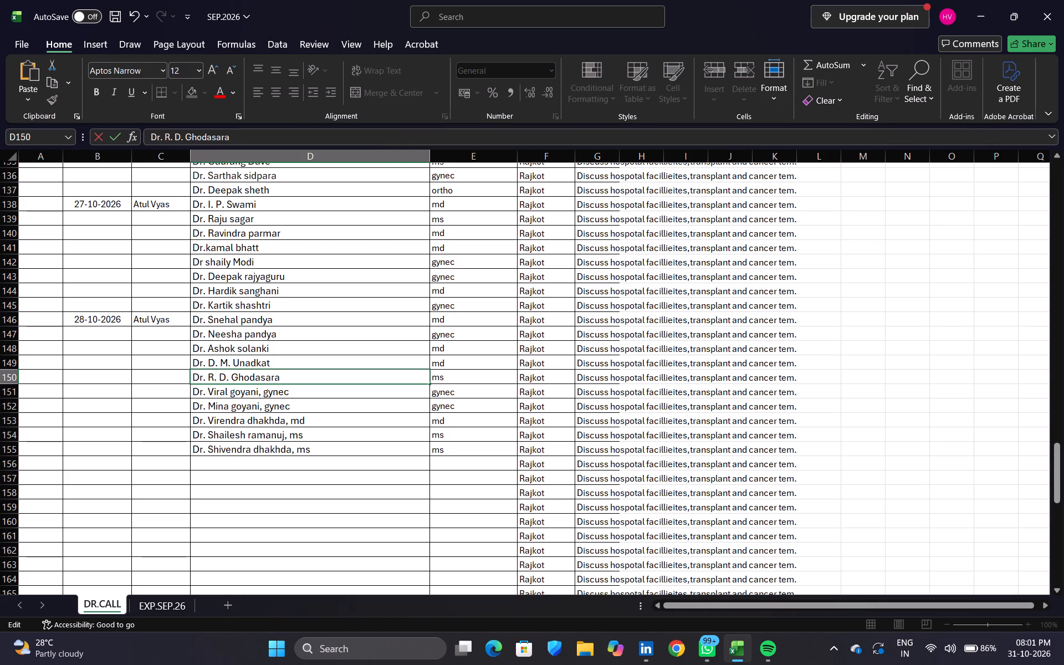
pyautogui.doubleClick(369, 396)
pyautogui.press('BackSpace')
pyautogui.press('BackSpace')
pyautogui.press('BackSpace')
pyautogui.press('BackSpace')
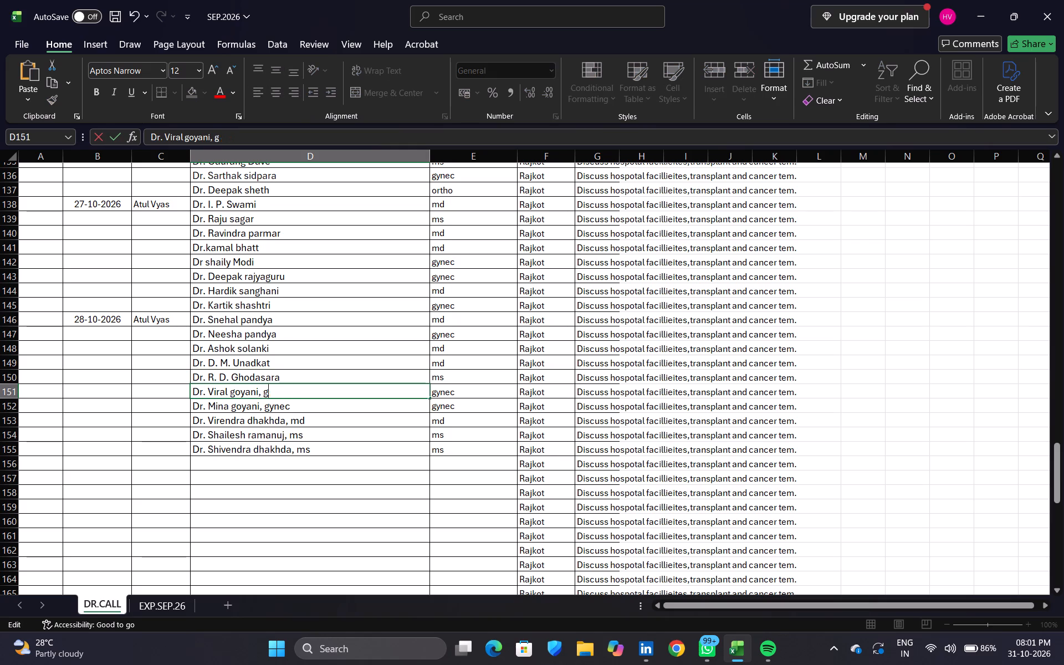
pyautogui.press('BackSpace')
pyautogui.press('BackSpace')
pyautogui.press('BackSpace')
# Remove the specialty suffixes ", gynec" from the doctor name in D152 and ", md" from the one in D153.
pyautogui.doubleClick(377, 407)
pyautogui.press('BackSpace')
pyautogui.press('BackSpace')
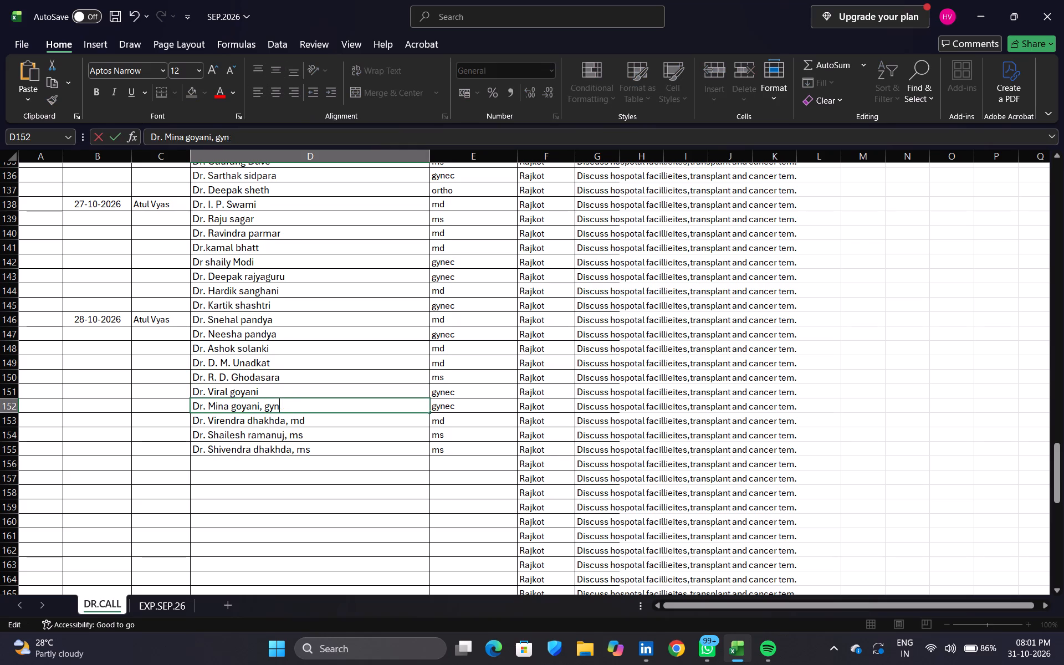
pyautogui.press('BackSpace')
pyautogui.press('BackSpace')
pyautogui.press('BackSpace')
pyautogui.press('BackSpace')
pyautogui.press('BackSpace')
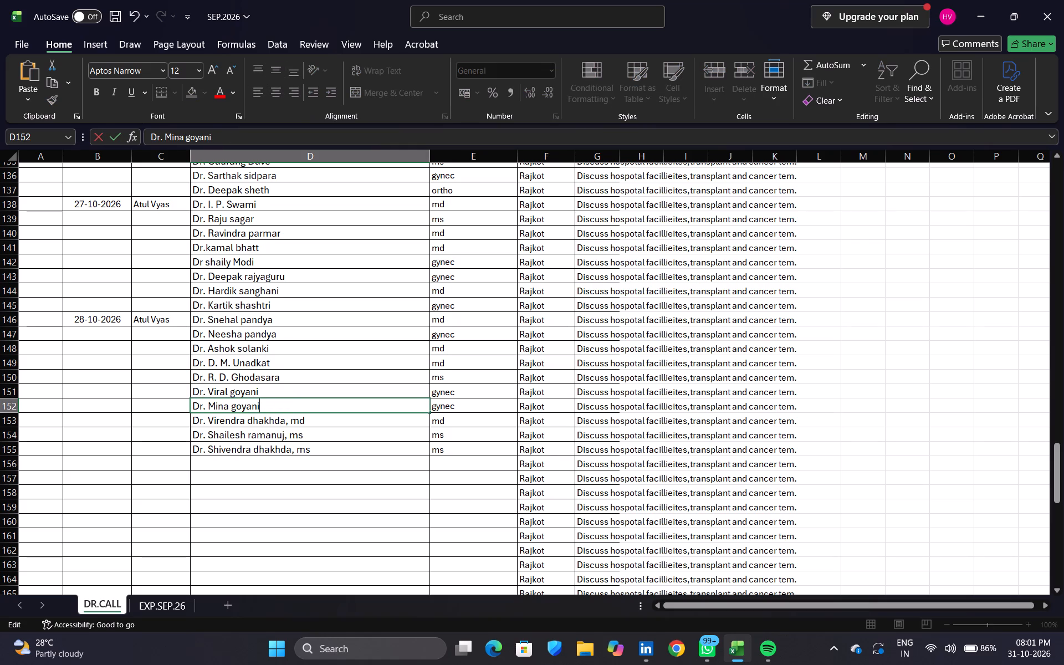
pyautogui.doubleClick(381, 421)
pyautogui.press('BackSpace')
pyautogui.press('BackSpace')
pyautogui.press('BackSpace')
pyautogui.press('BackSpace')
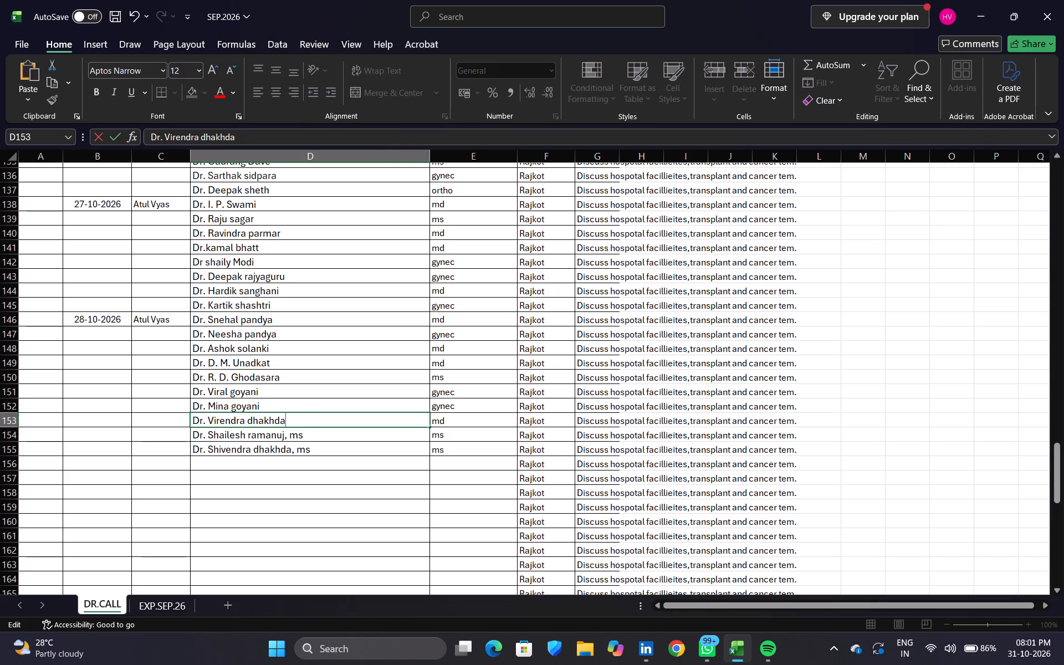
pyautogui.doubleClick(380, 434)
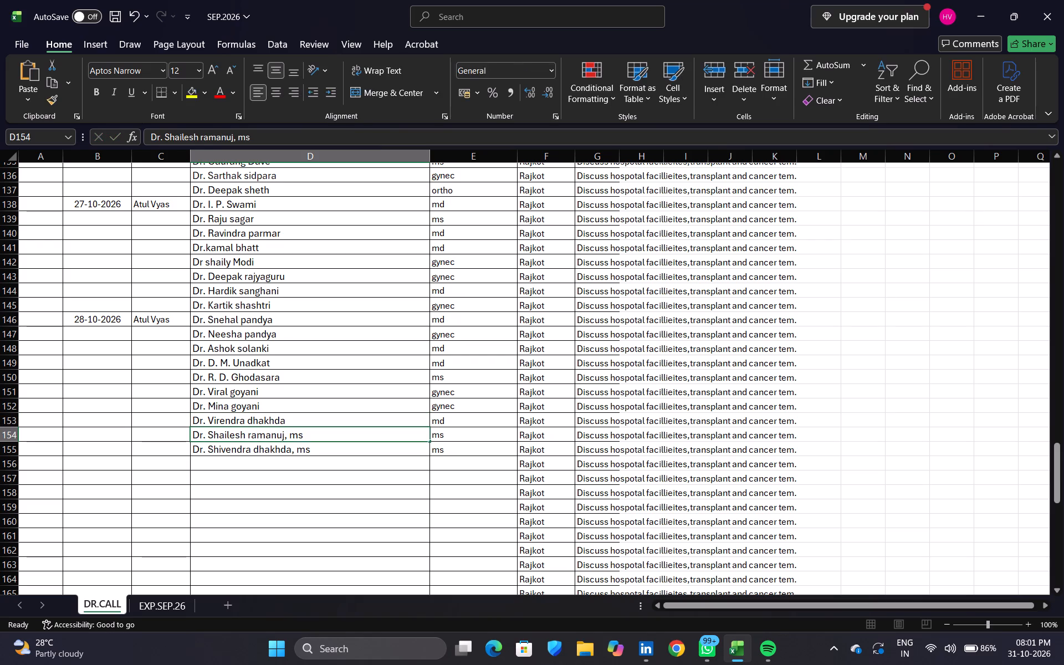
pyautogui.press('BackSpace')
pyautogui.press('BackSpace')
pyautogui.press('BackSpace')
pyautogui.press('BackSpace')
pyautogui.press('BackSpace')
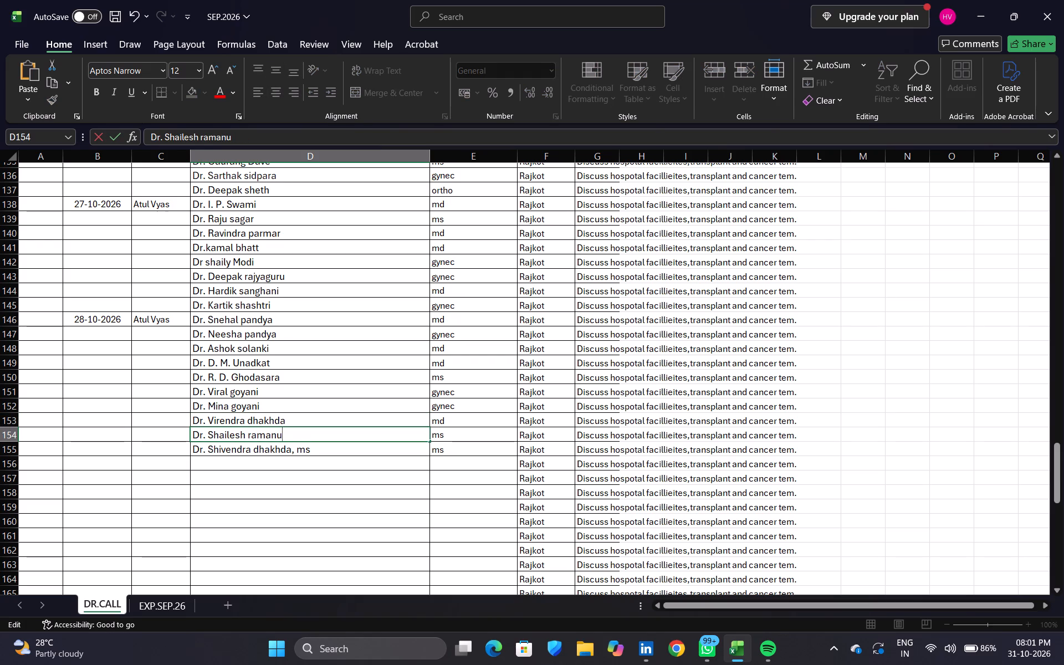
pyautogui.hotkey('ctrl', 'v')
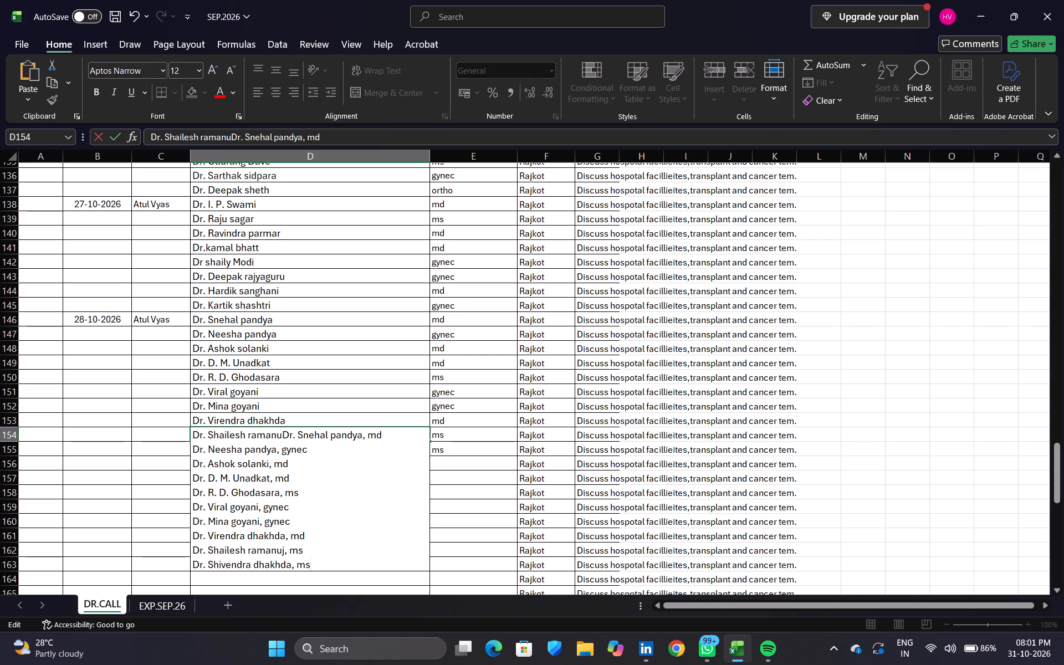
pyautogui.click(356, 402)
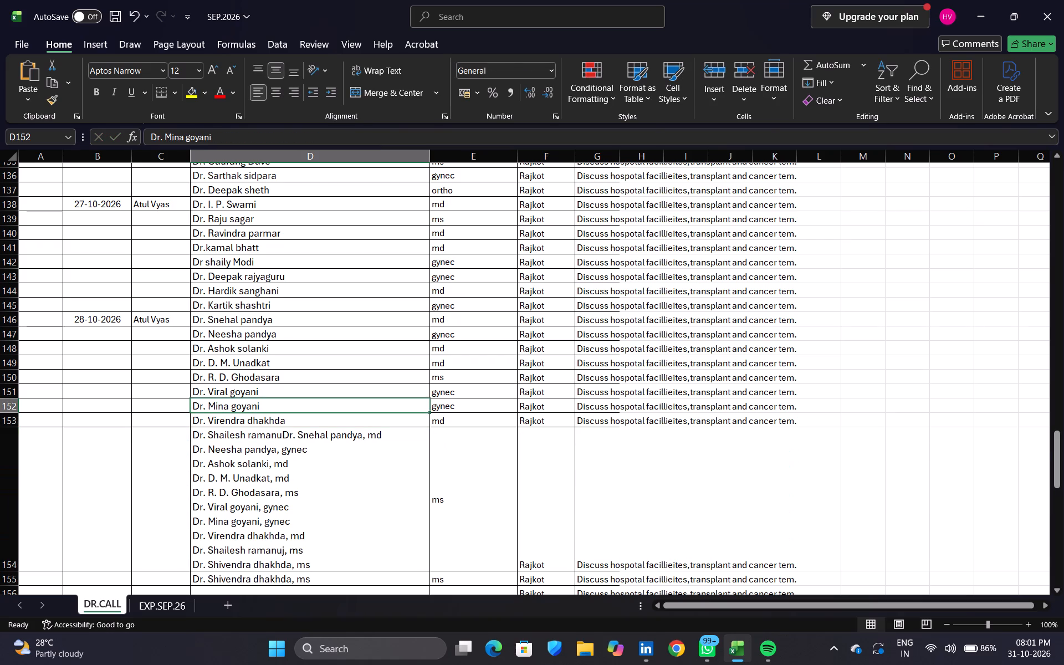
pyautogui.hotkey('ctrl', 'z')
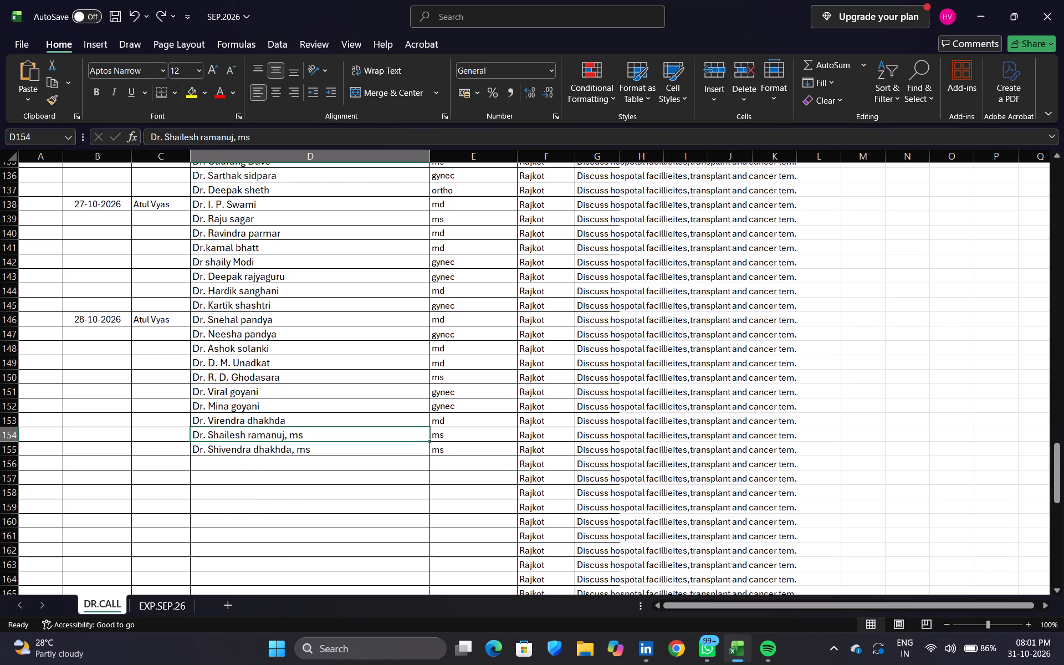
# Remove the ", ms" suffix from the doctor names in D154 and D155.
pyautogui.click(314, 436)
pyautogui.tripleClick(314, 436)
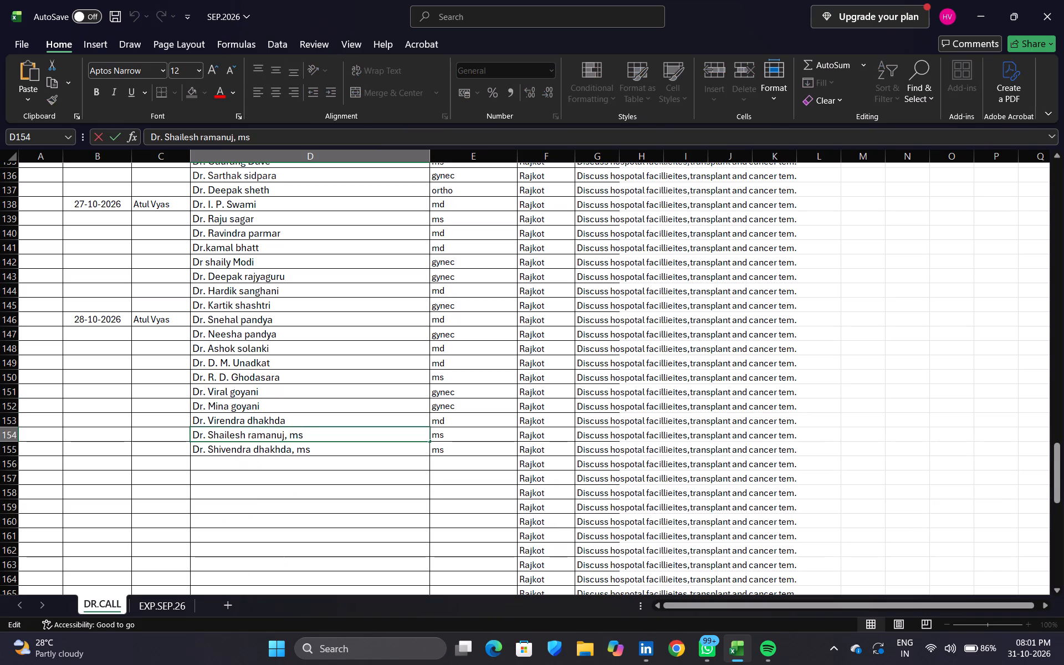
pyautogui.press('BackSpace')
pyautogui.press('BackSpace')
pyautogui.press('BackSpace')
pyautogui.press('BackSpace')
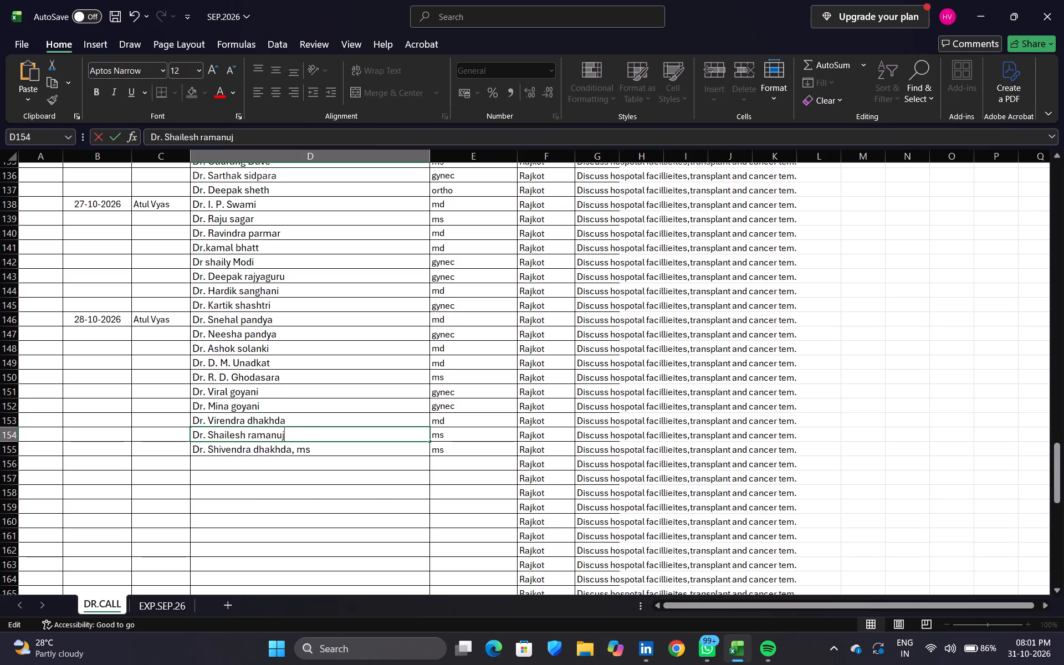
pyautogui.doubleClick(324, 451)
pyautogui.press('BackSpace')
pyautogui.press('BackSpace')
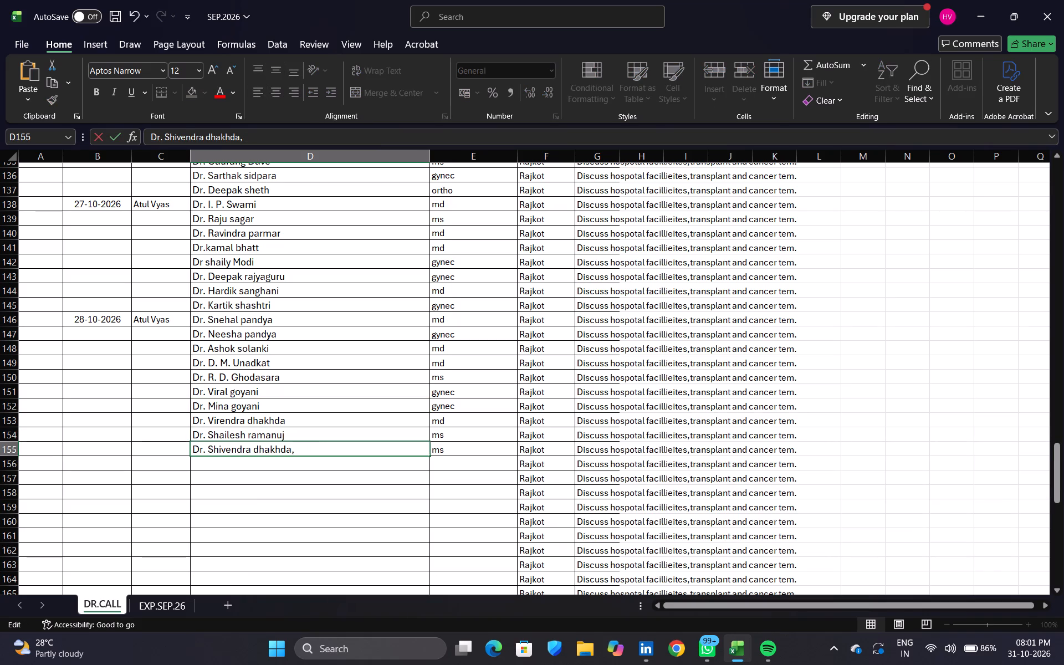
pyautogui.press('BackSpace')
pyautogui.press('BackSpace')
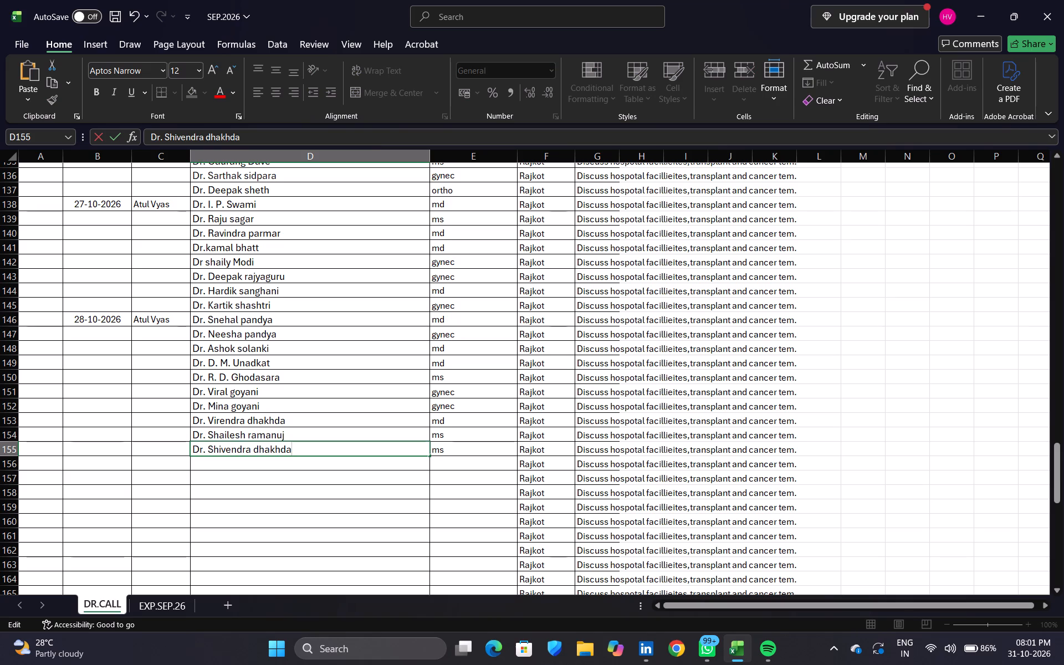
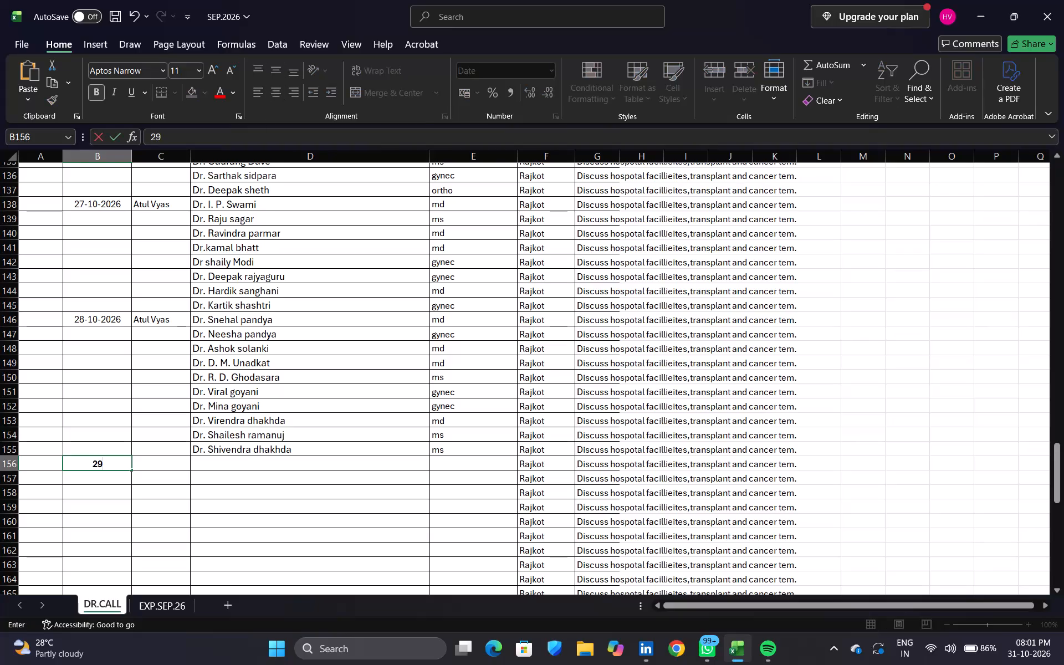
# Enter the date 29-10-2026 in B156 in non-bold text.
pyautogui.hotkey('ctrl', 'b')
pyautogui.press('BackSpace')
pyautogui.press('BackSpace')
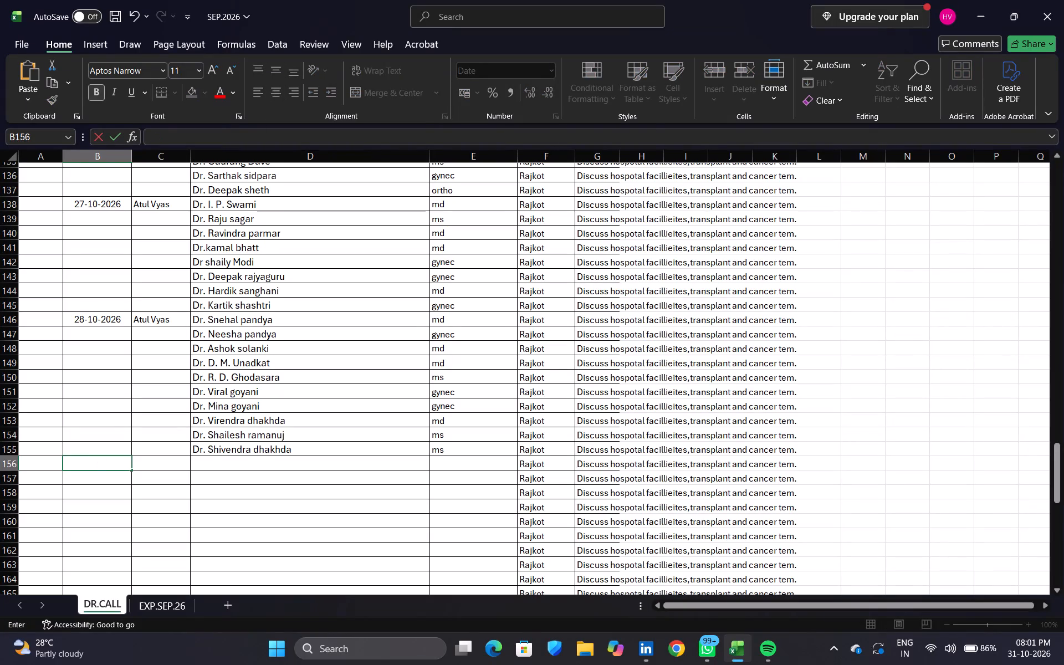
pyautogui.hotkey('ctrl', 'b')
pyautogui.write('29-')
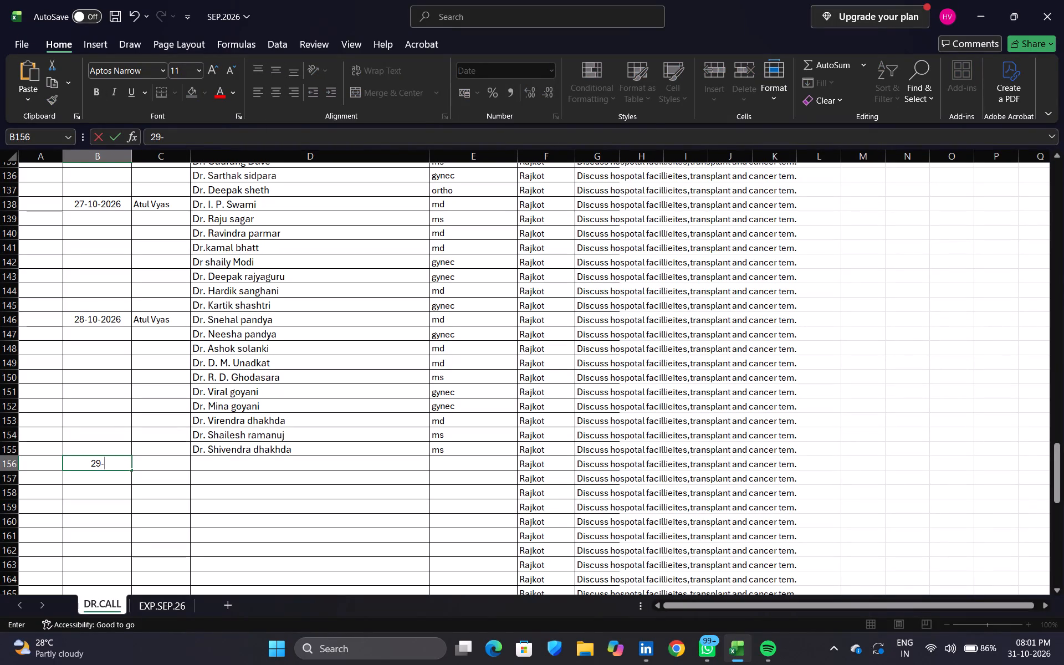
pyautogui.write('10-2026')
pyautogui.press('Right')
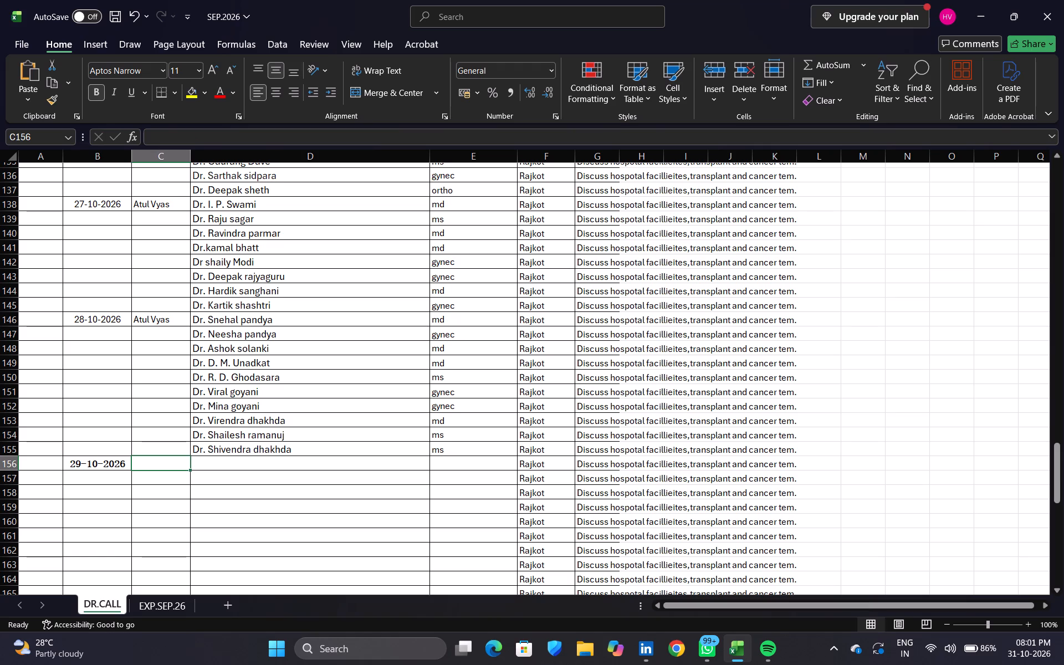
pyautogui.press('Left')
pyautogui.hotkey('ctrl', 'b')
# Enter the same name as in C146 in C156, in non-bold text.
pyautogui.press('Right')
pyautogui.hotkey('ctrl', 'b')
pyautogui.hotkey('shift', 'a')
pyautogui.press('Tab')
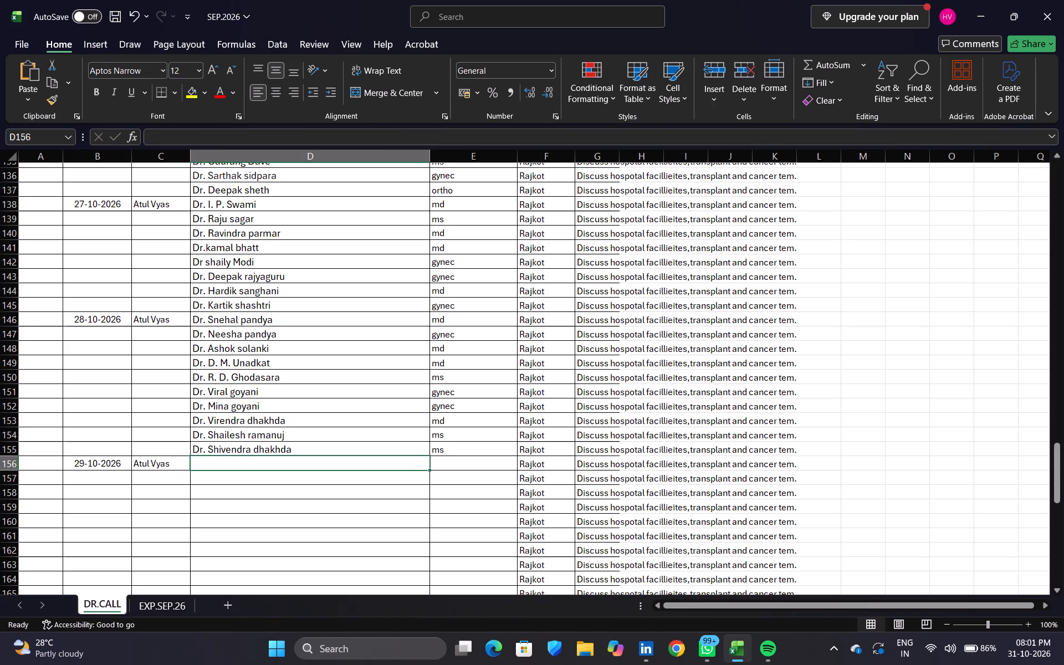
# Paste the copied doctor list with specialties into column D, starting at D156.
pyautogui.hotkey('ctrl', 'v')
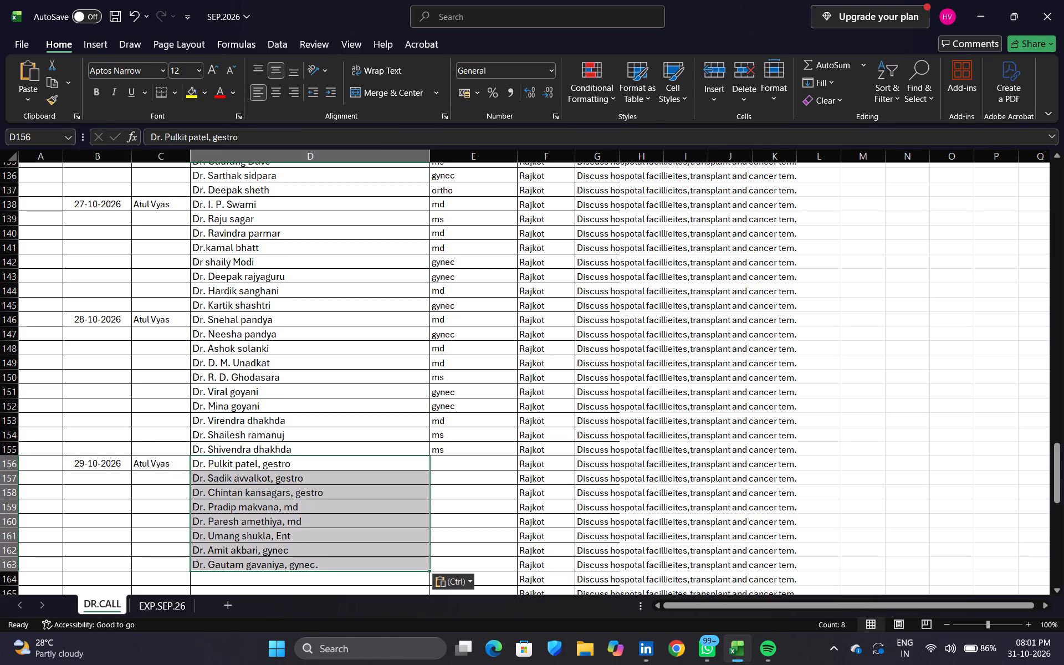
# Enter the date 30-10-2026 in B164, just below the pasted doctor list, in non-bold text.
pyautogui.scroll(-1, 124, 465)
pyautogui.click(180, 500)
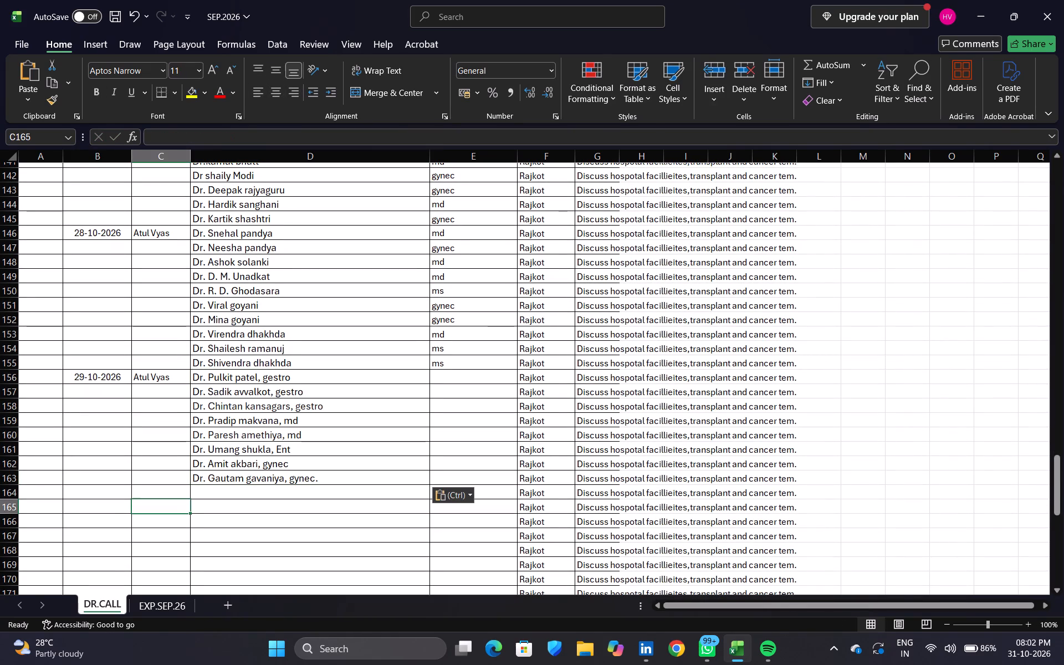
pyautogui.click(97, 490)
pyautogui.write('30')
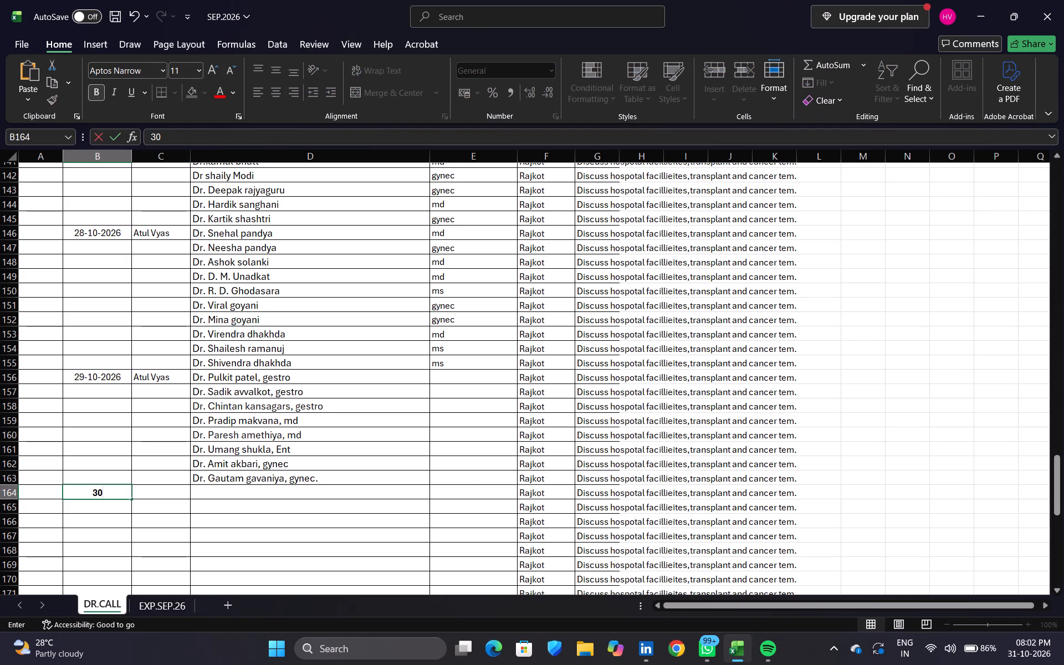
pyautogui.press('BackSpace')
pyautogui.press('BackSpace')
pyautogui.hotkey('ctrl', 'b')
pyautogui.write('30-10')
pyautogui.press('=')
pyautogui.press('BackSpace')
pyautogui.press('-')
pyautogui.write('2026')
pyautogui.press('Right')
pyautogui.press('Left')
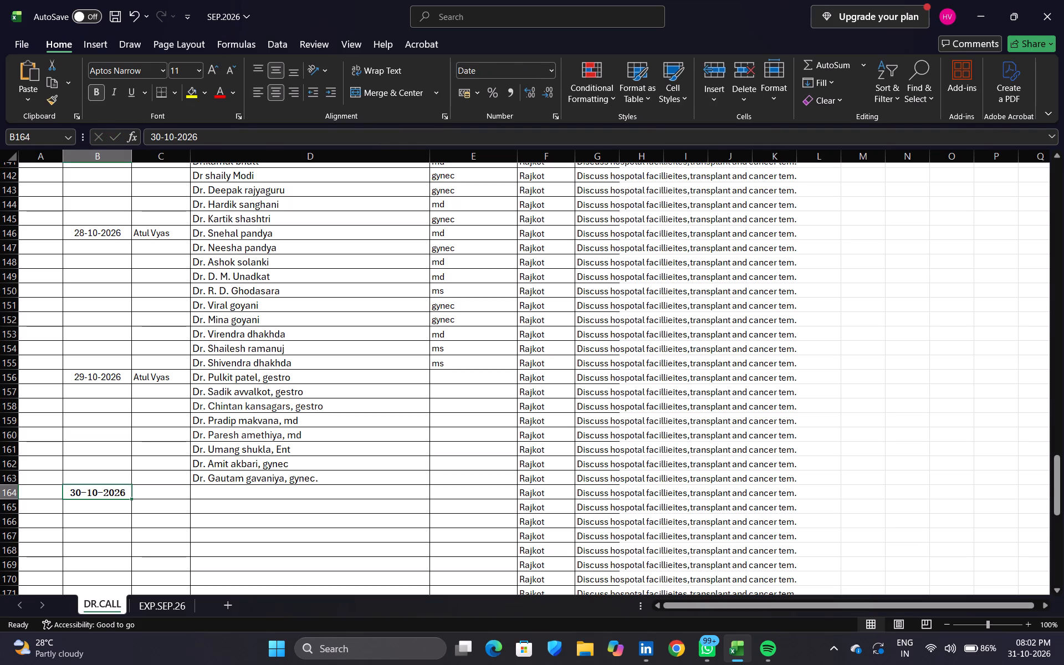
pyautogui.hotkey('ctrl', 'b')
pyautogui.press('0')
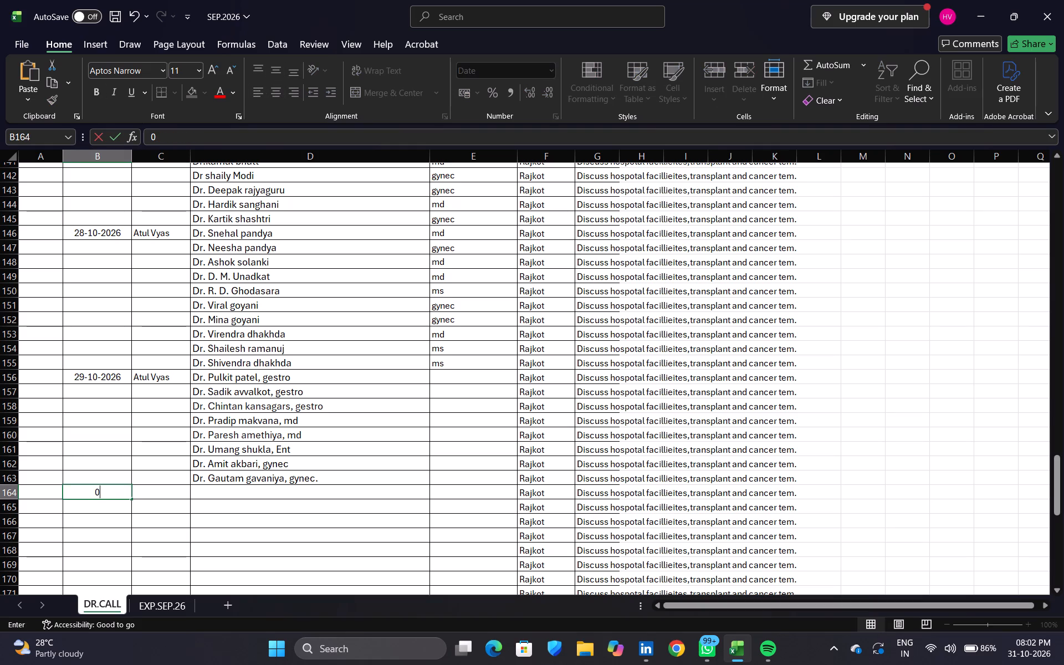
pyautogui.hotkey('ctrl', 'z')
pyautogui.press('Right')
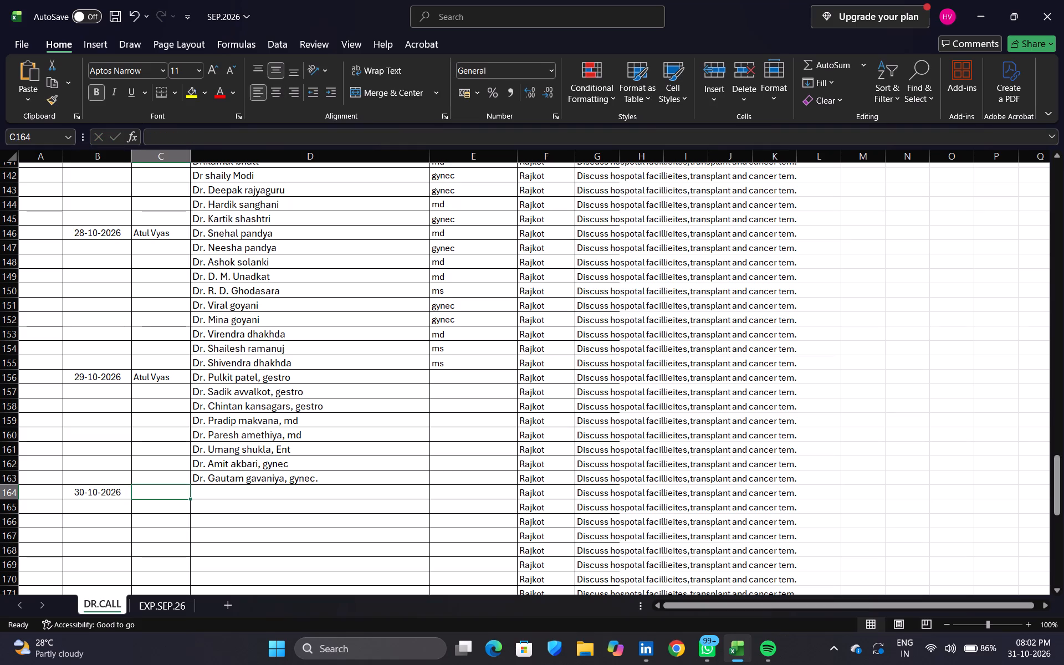
# Enter the same name as in C156 in C164, in non-bold text.
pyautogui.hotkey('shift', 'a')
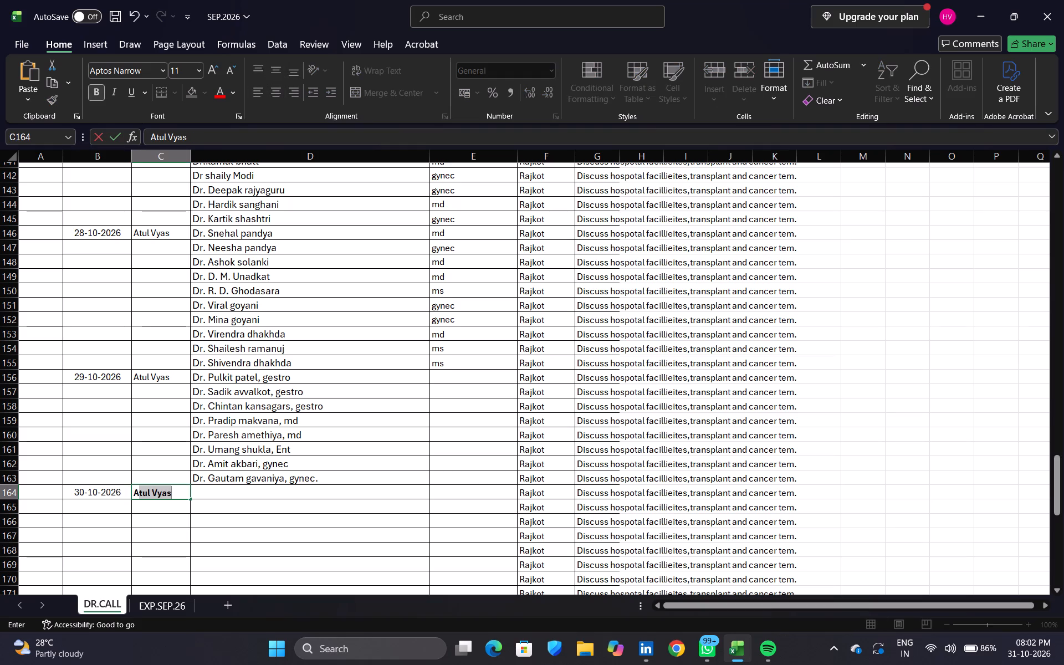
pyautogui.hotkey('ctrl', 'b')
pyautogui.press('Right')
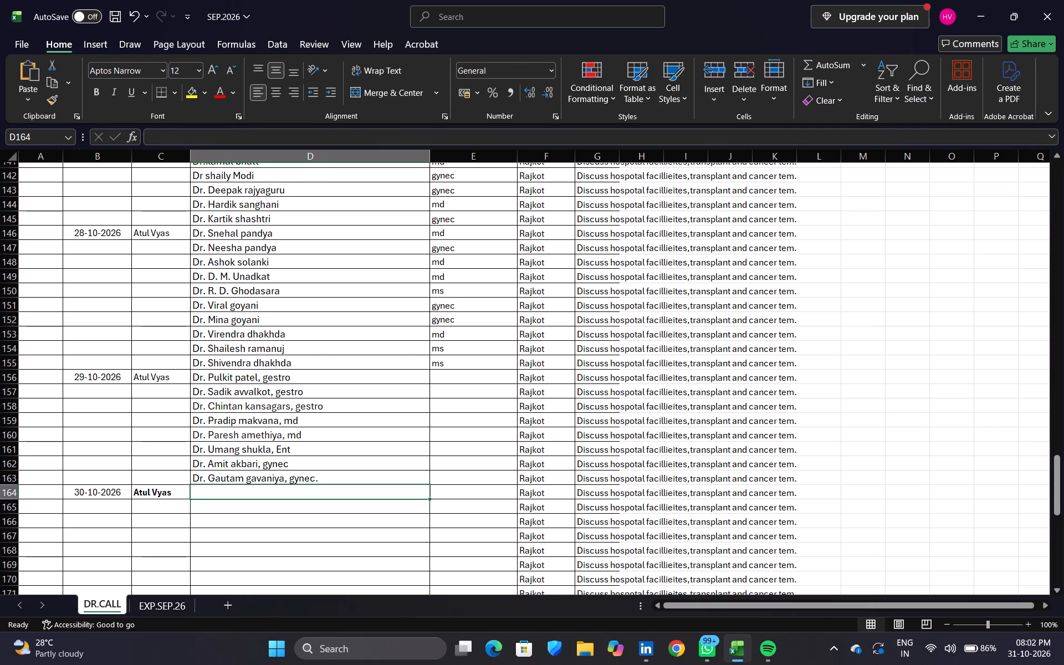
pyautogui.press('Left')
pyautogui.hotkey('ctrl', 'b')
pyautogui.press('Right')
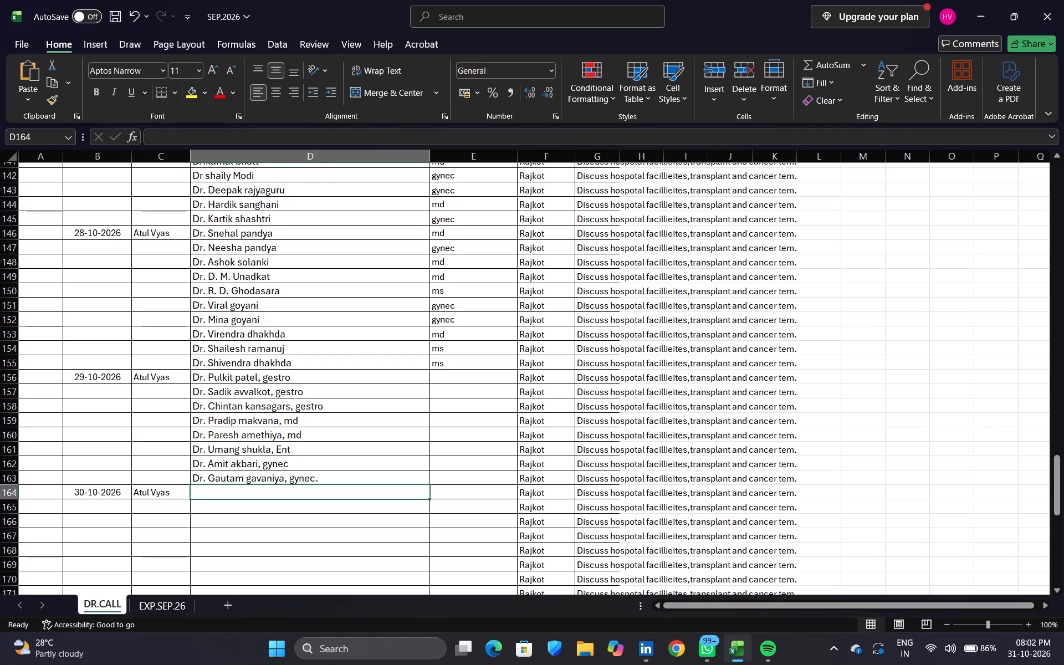
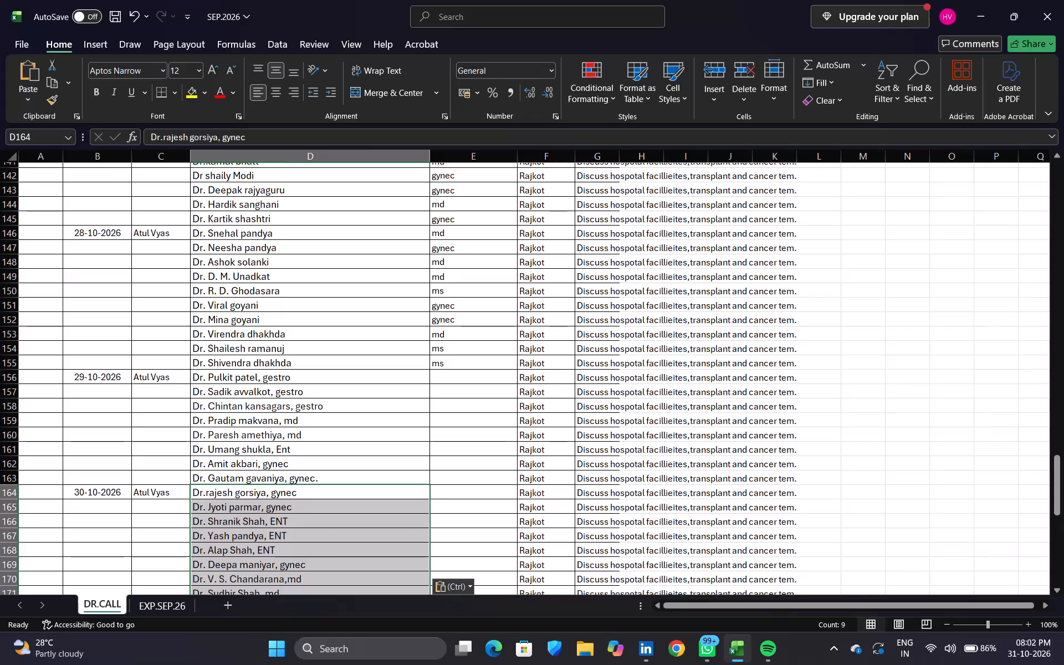
# Enter the specialty gestro in E156 and E157, the first two rows of 29-10-2026, in non-bold text.
pyautogui.scroll(-1, 359, 441)
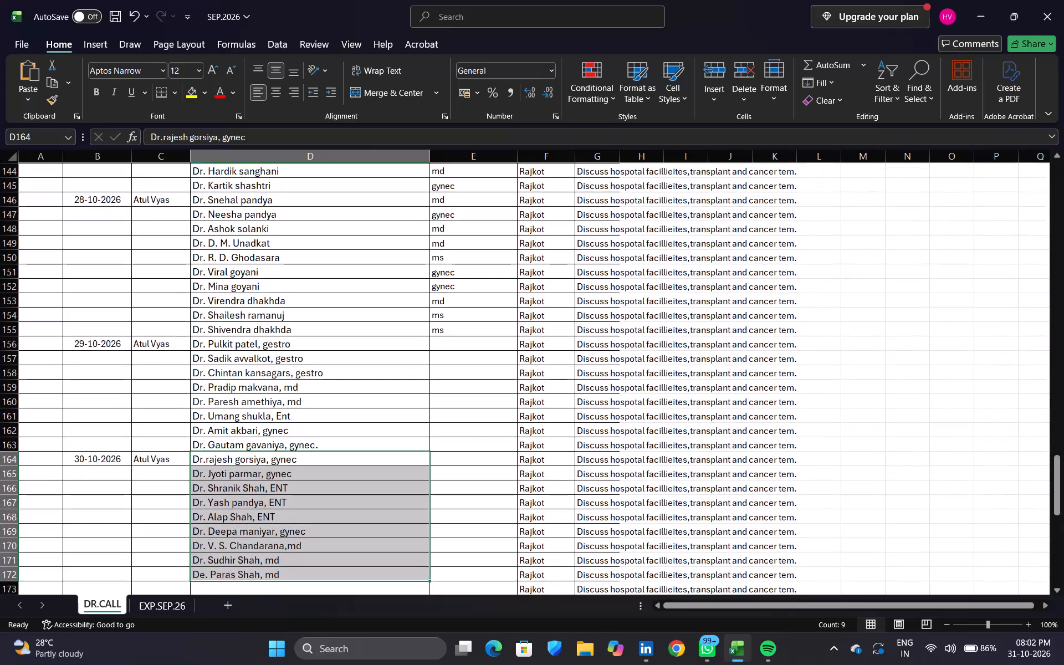
pyautogui.scroll(-1, 359, 441)
pyautogui.click(445, 289)
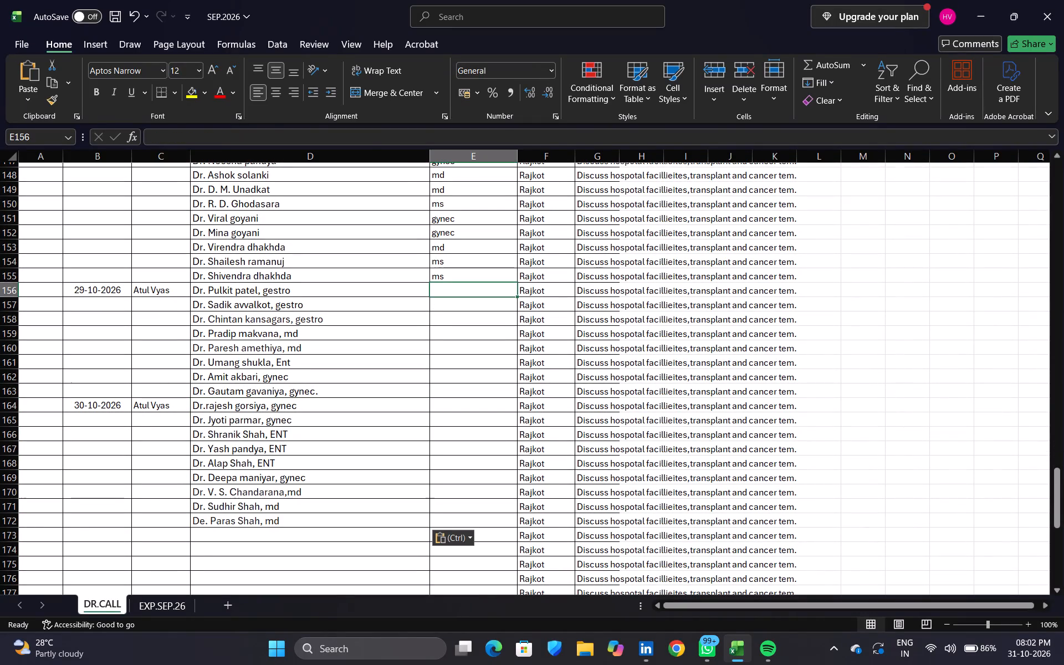
pyautogui.hotkey('ctrl', 'b')
pyautogui.write('gestr')
pyautogui.press('o')
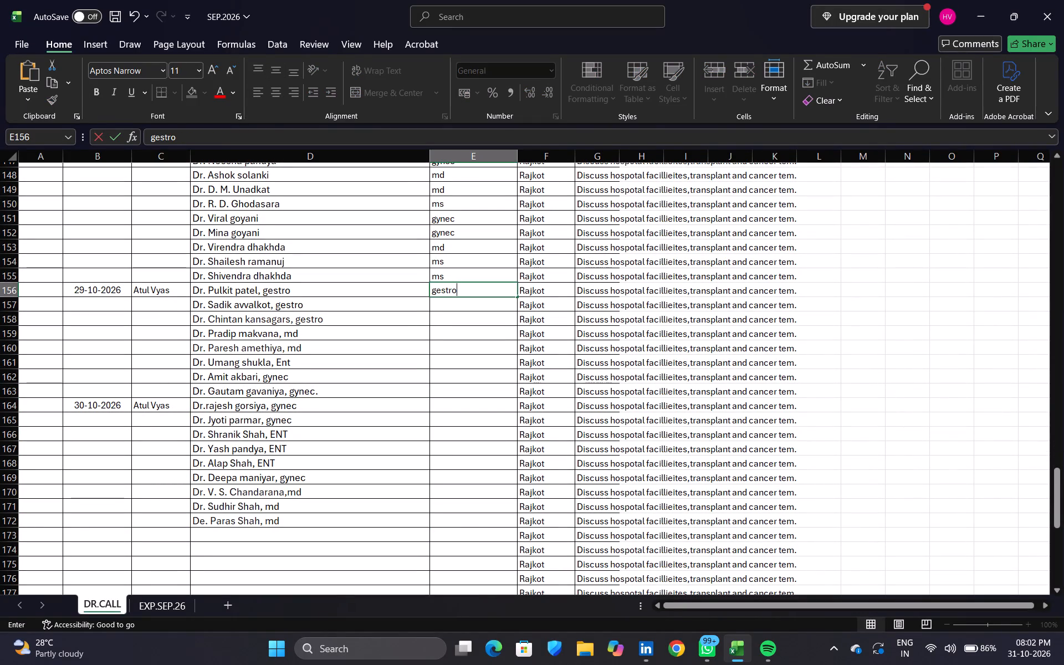
pyautogui.press('Down')
pyautogui.write('gestro')
pyautogui.press('Down')
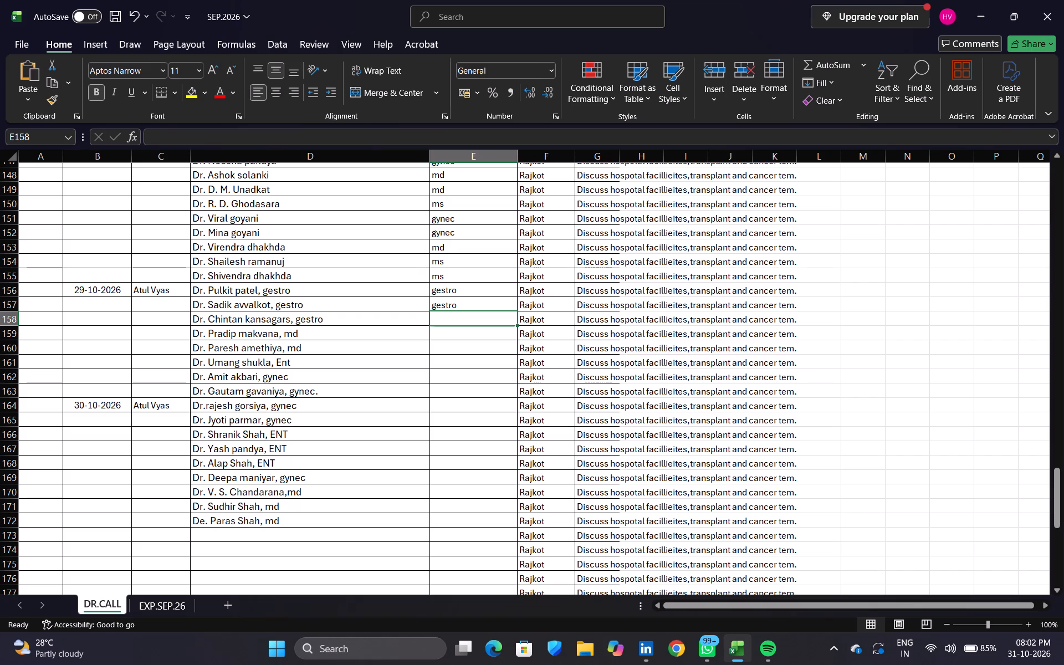
# Enter the specialties gestro in E158 and md in E159, in non-bold text.
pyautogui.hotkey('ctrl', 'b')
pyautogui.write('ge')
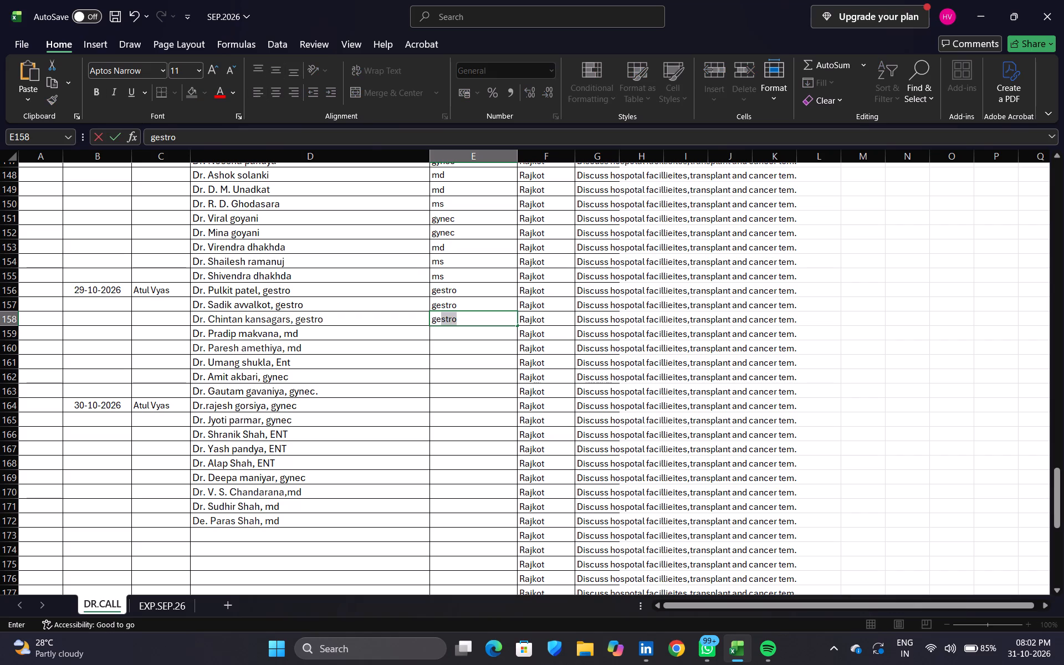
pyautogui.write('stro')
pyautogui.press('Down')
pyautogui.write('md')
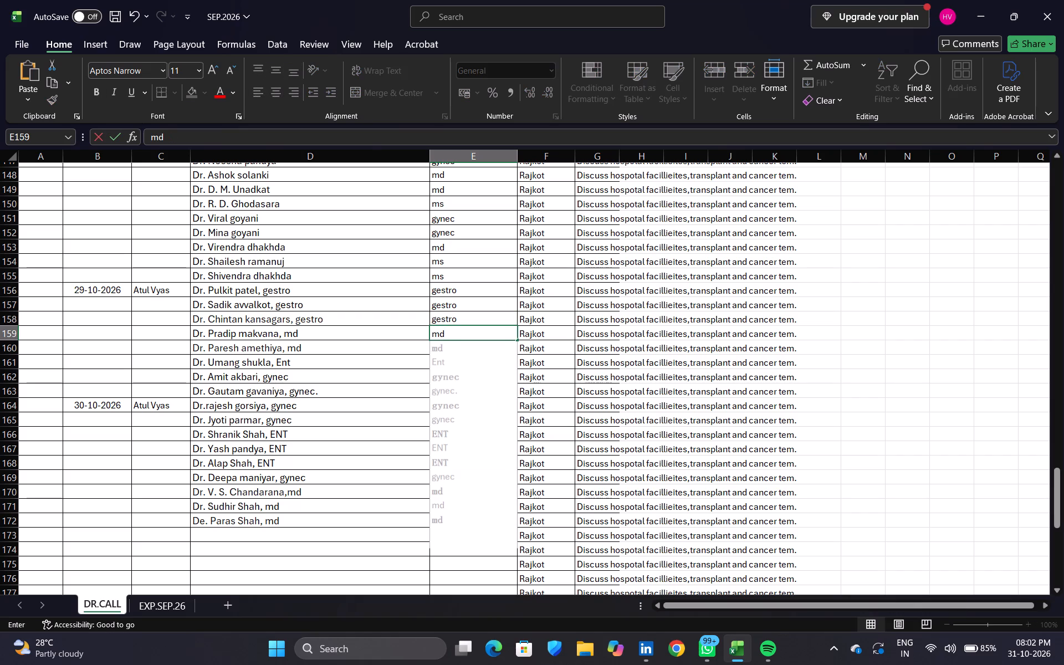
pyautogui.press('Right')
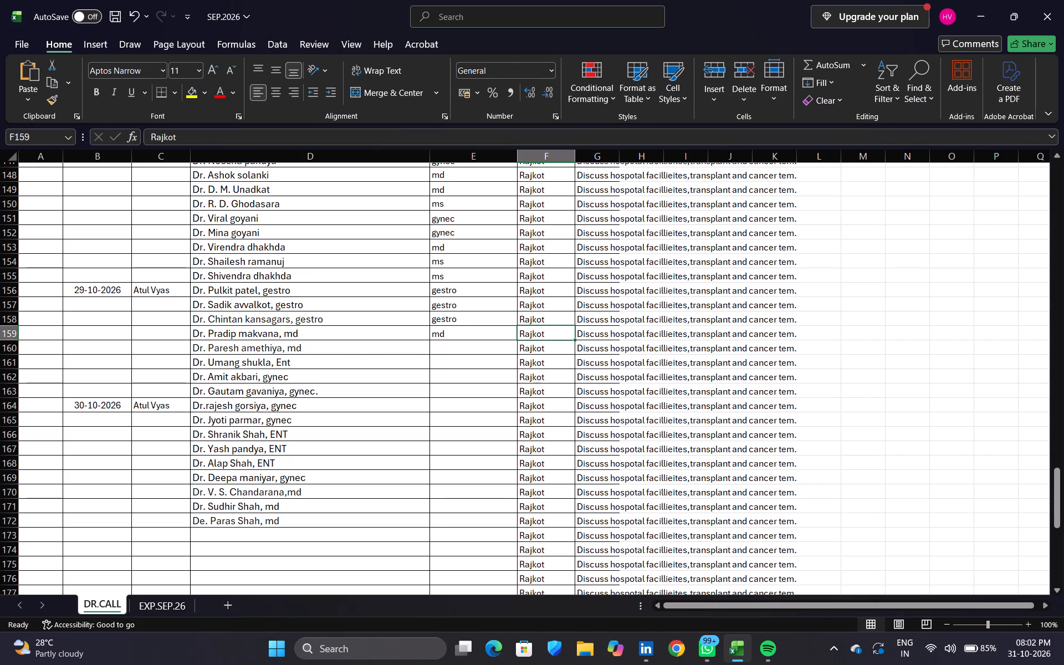
# Enter the specialties md in E160 and ent in E161, in non-bold text.
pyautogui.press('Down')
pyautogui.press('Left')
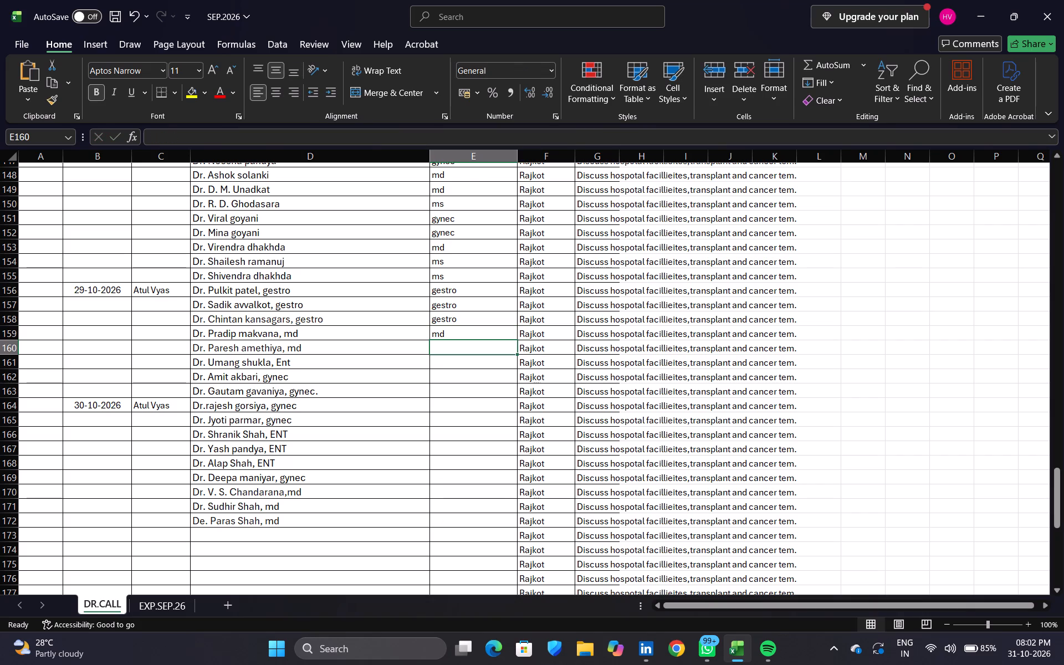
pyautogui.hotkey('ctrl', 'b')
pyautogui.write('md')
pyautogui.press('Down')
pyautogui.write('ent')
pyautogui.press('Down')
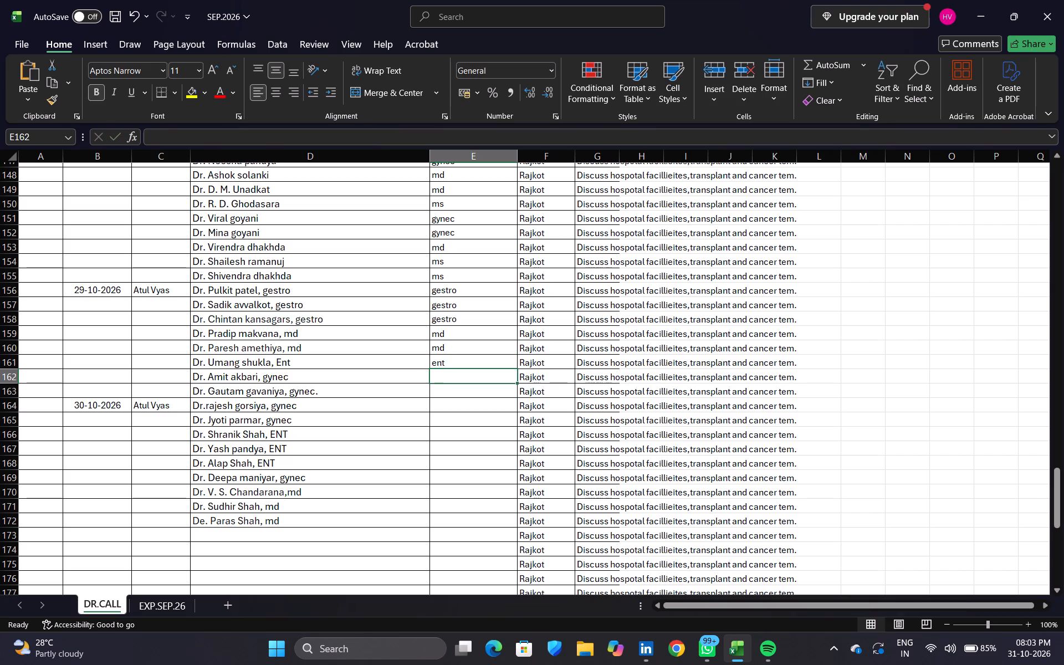
# Enter the specialty gynec in E162, in non-bold text.
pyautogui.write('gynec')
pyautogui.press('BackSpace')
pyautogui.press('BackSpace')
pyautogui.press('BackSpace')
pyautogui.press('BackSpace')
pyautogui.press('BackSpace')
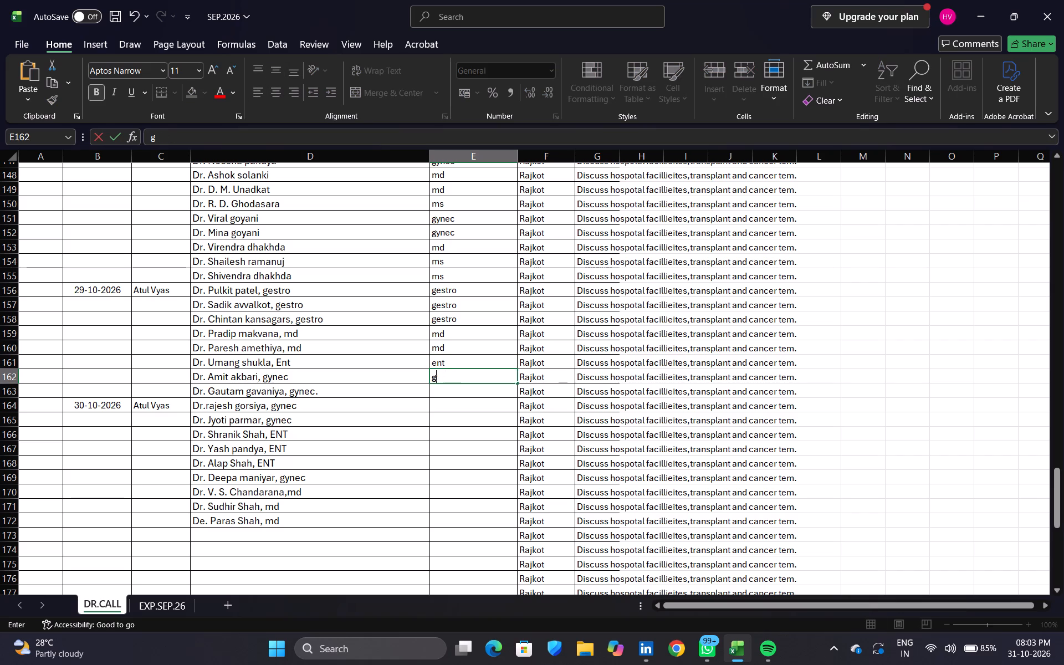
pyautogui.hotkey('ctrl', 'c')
# Enter the specialty gynec in E162, E163, E164 and E165, in non-bold text.
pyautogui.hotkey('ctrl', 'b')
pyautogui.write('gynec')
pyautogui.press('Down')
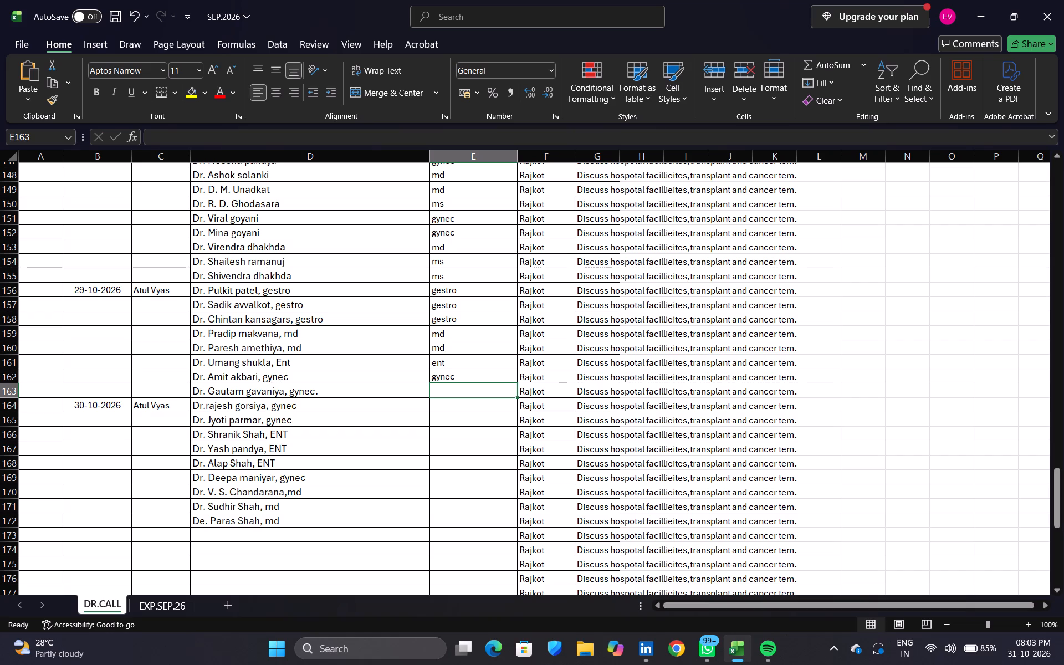
pyautogui.write('gy')
pyautogui.write('nec')
pyautogui.press('Down')
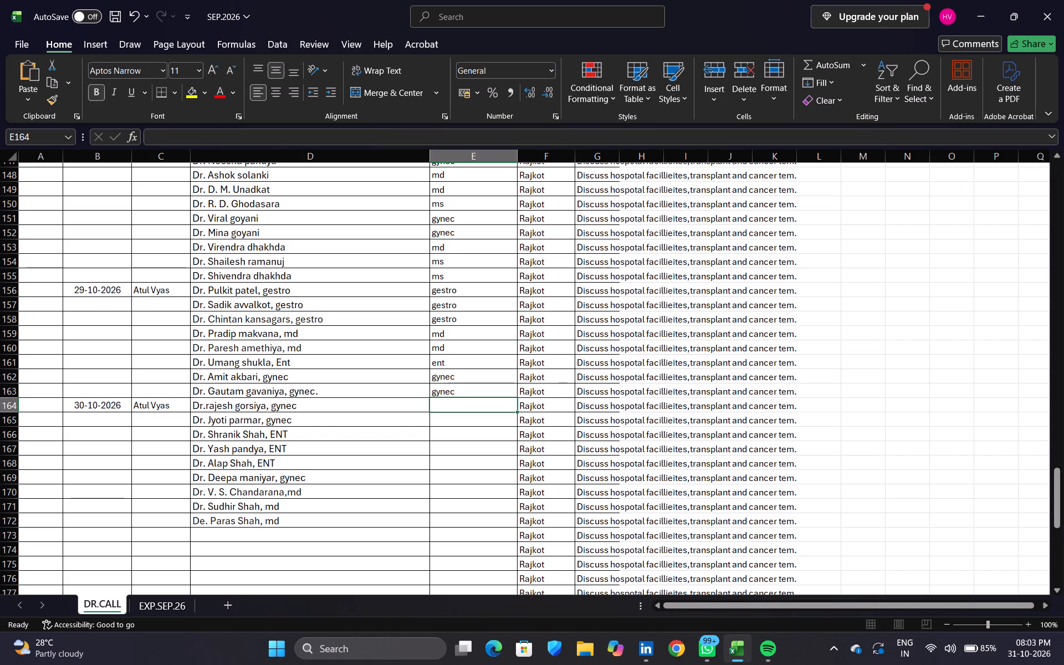
pyautogui.hotkey('ctrl', 'b')
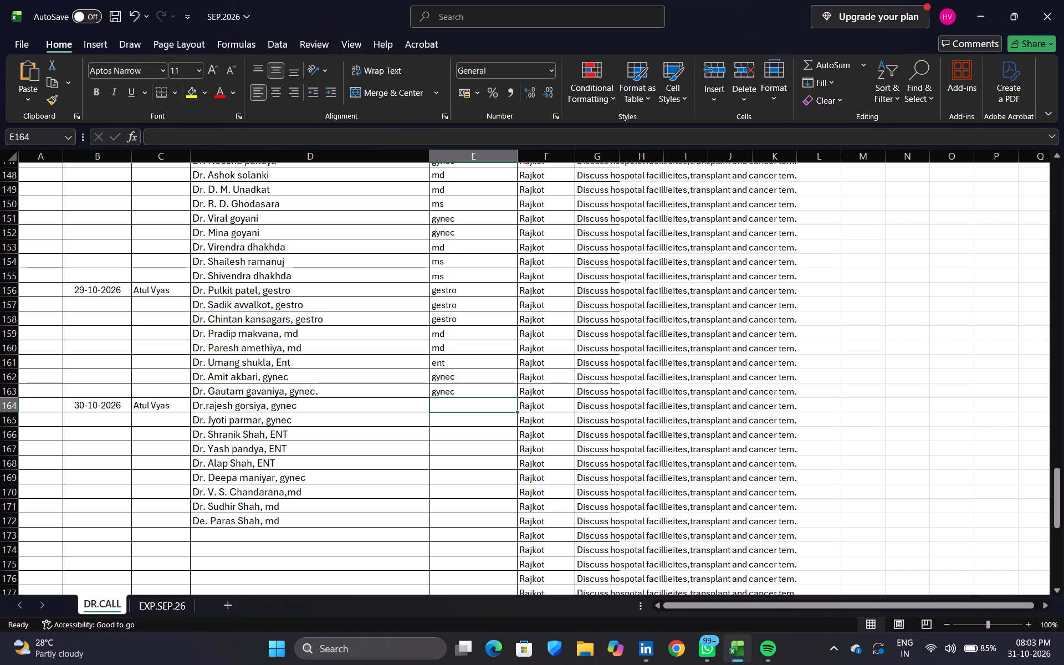
pyautogui.write('gynec')
pyautogui.press('Down')
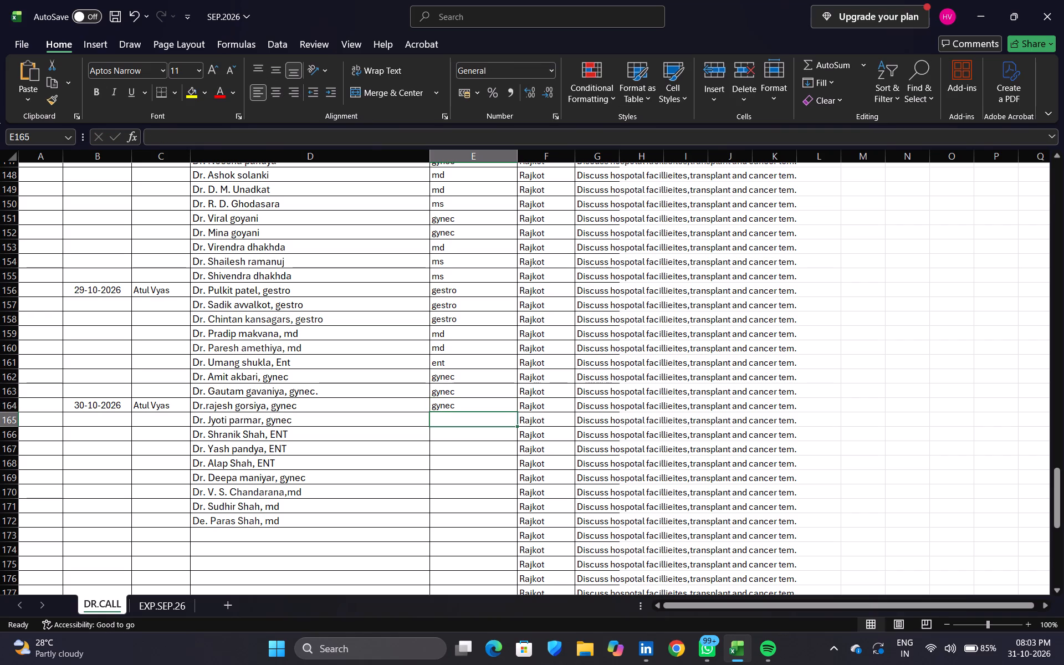
pyautogui.write('gynec')
pyautogui.press('Down')
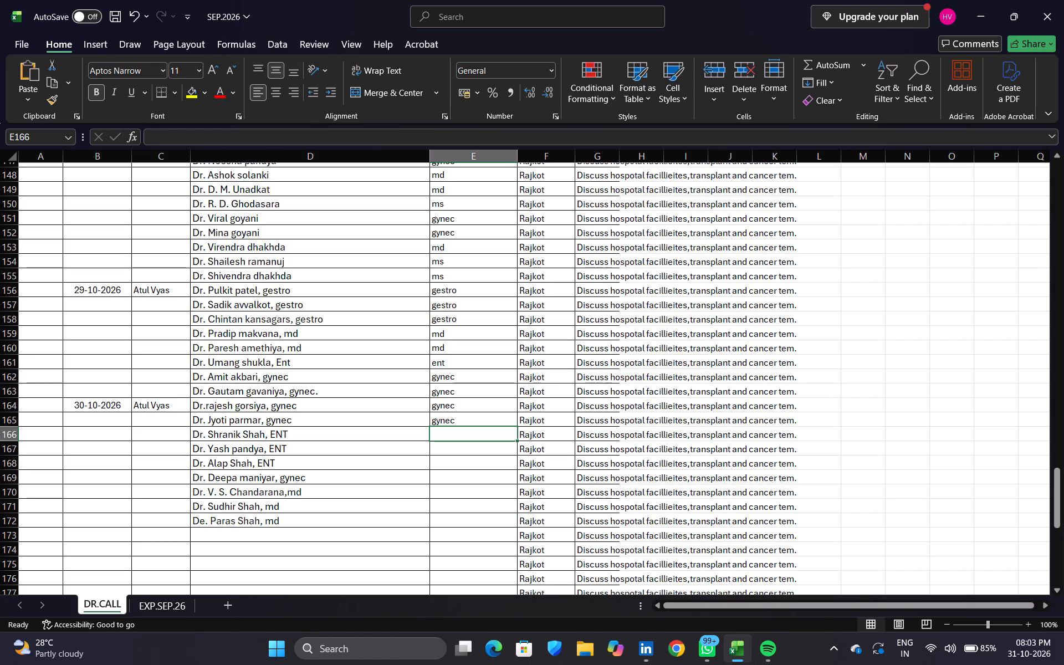
# Enter the specialty ent in E166, E167 and E168, in non-bold text.
pyautogui.hotkey('ctrl', 'b')
pyautogui.write('ent')
pyautogui.press('Down')
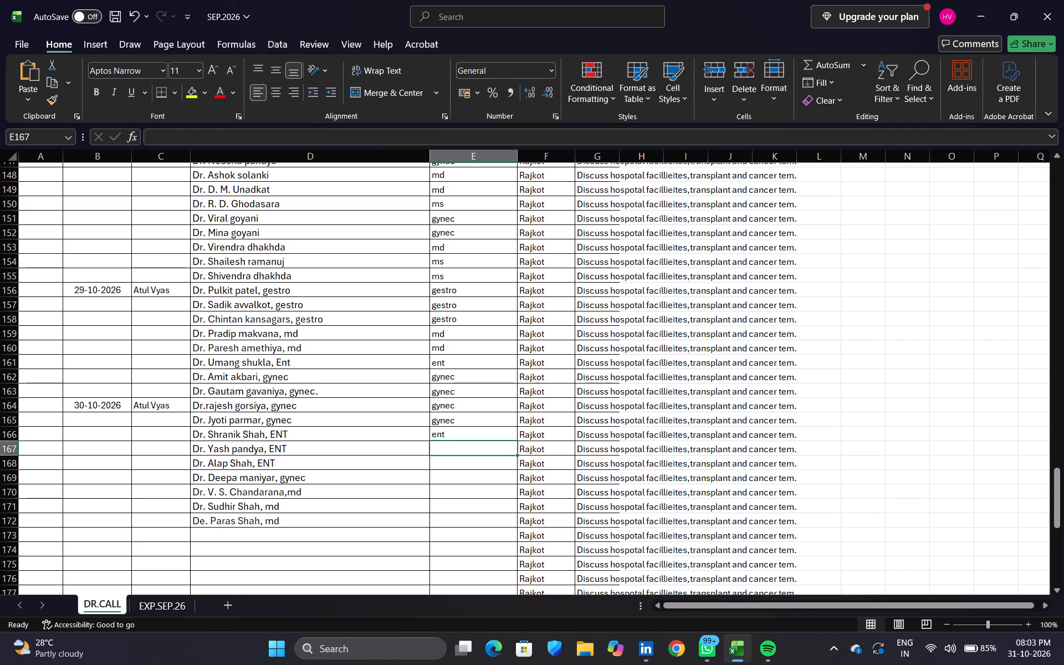
pyautogui.write('ent')
pyautogui.press('Down')
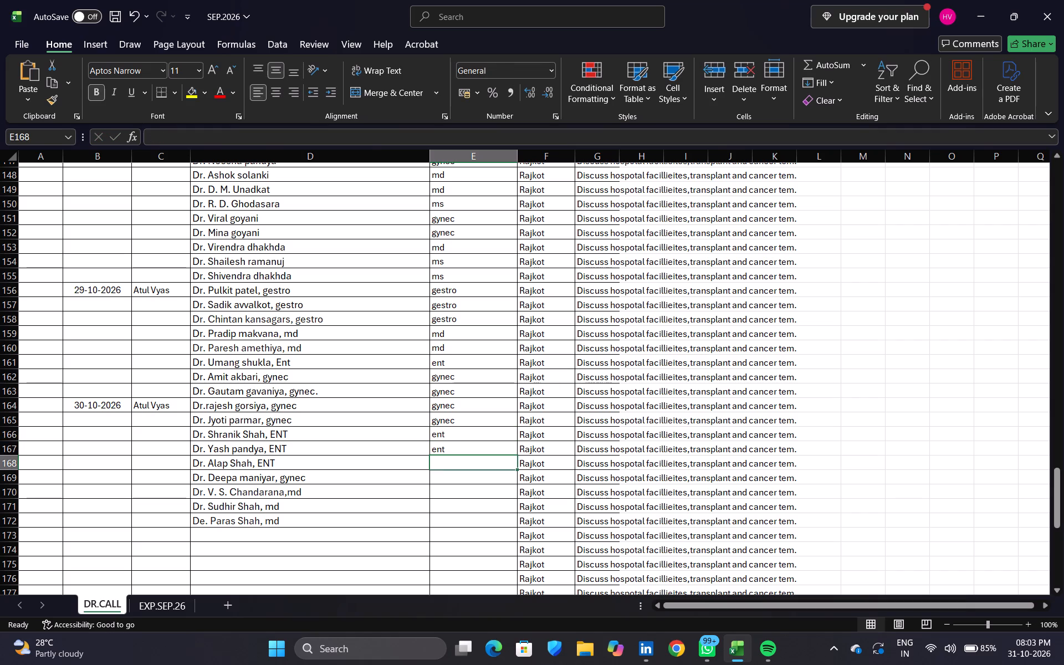
pyautogui.write('ent')
pyautogui.press('BackSpace')
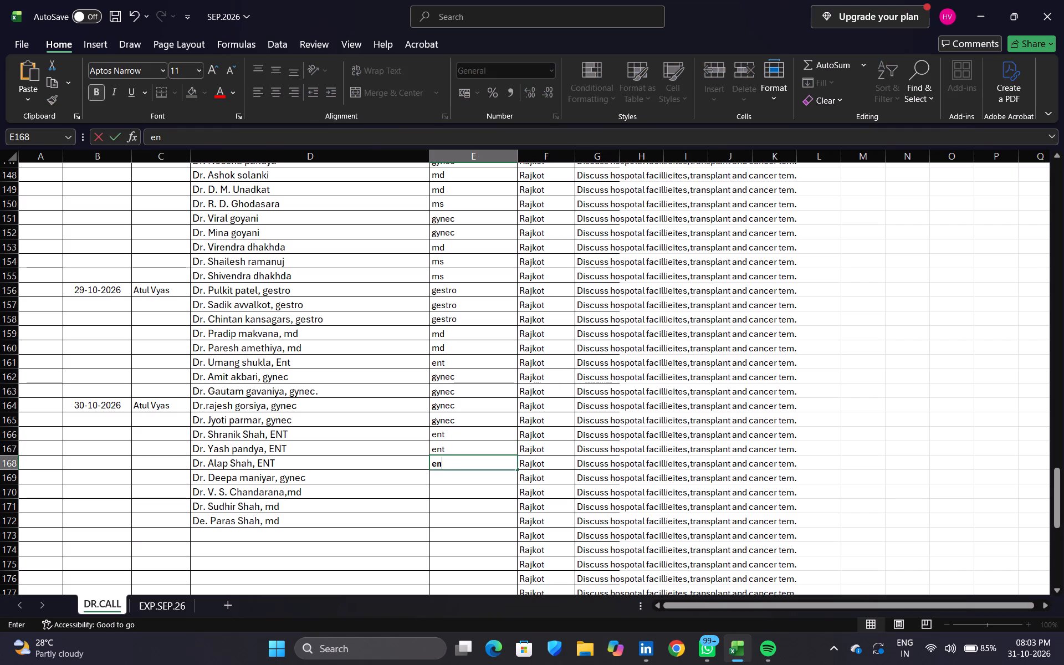
pyautogui.press('BackSpace')
pyautogui.press('BackSpace')
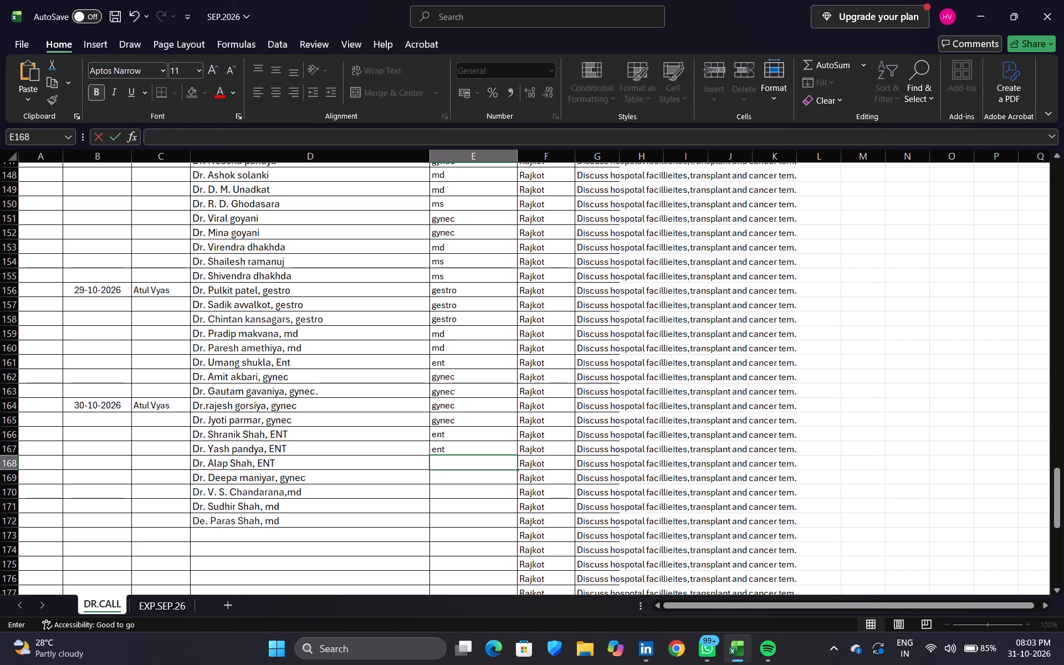
pyautogui.hotkey('ctrl', 'b')
pyautogui.write('ent')
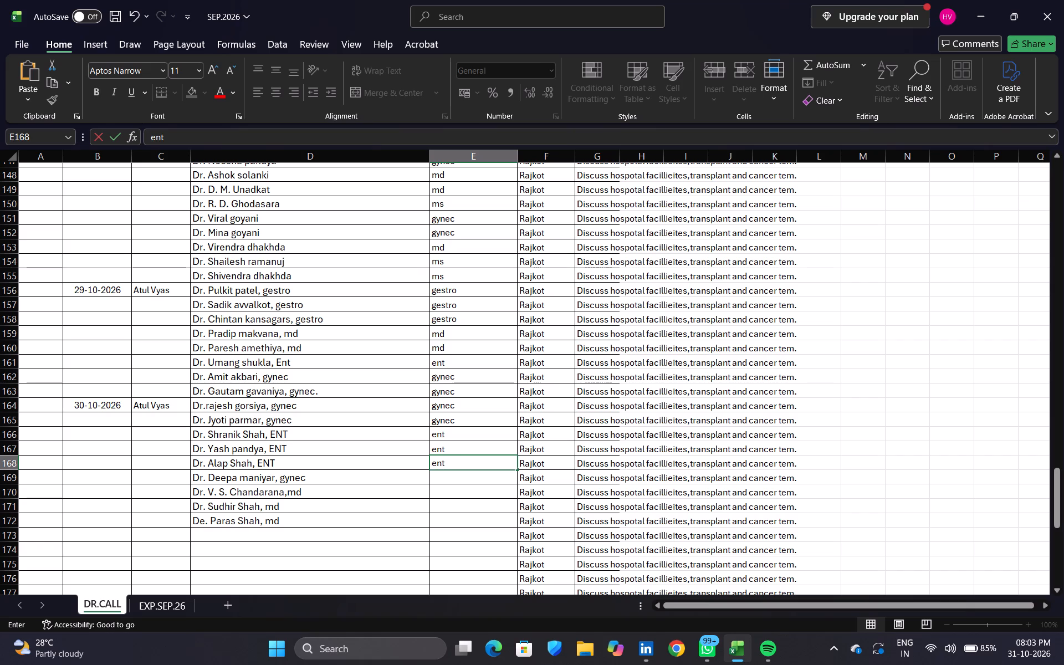
pyautogui.press('Down')
# Enter the specialty gynec in E169, in non-bold text.
pyautogui.write('gyn')
pyautogui.press('c')
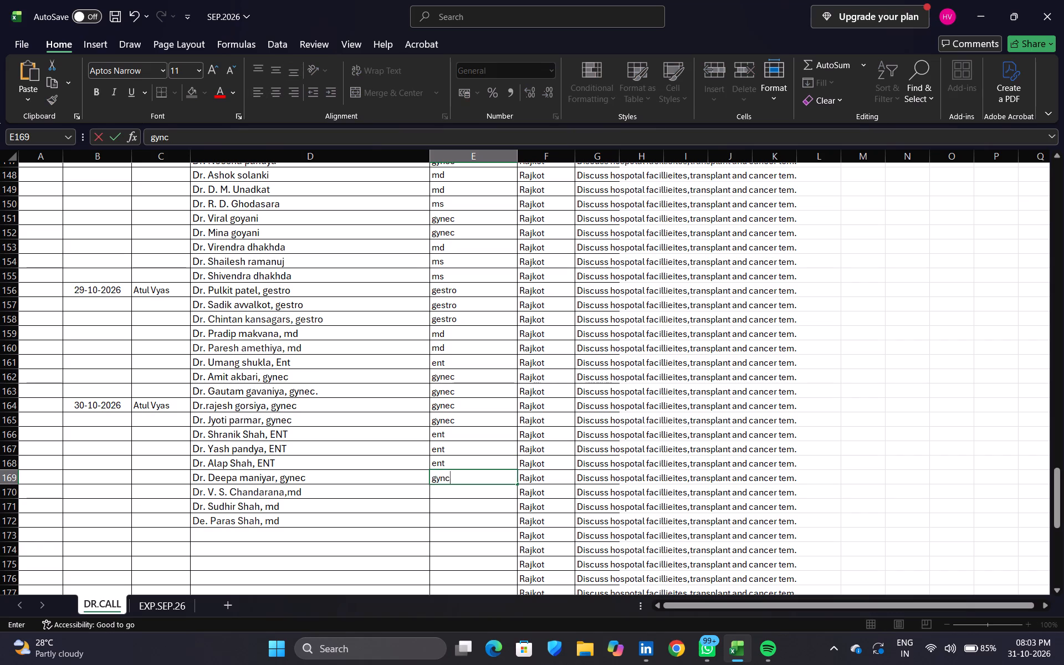
pyautogui.press('BackSpace')
pyautogui.write('ec')
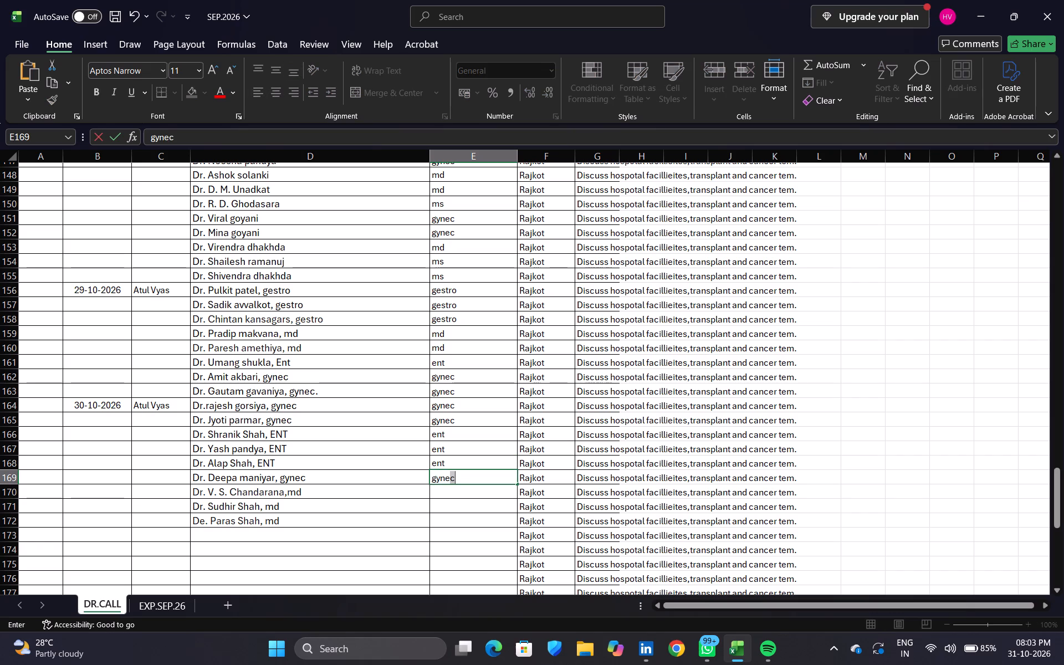
pyautogui.press('Down')
# Enter the specialty md in E170, E171 and E172, in non-bold text.
pyautogui.hotkey('ctrl', 'b')
pyautogui.write('md')
pyautogui.press('Down')
pyautogui.write('md')
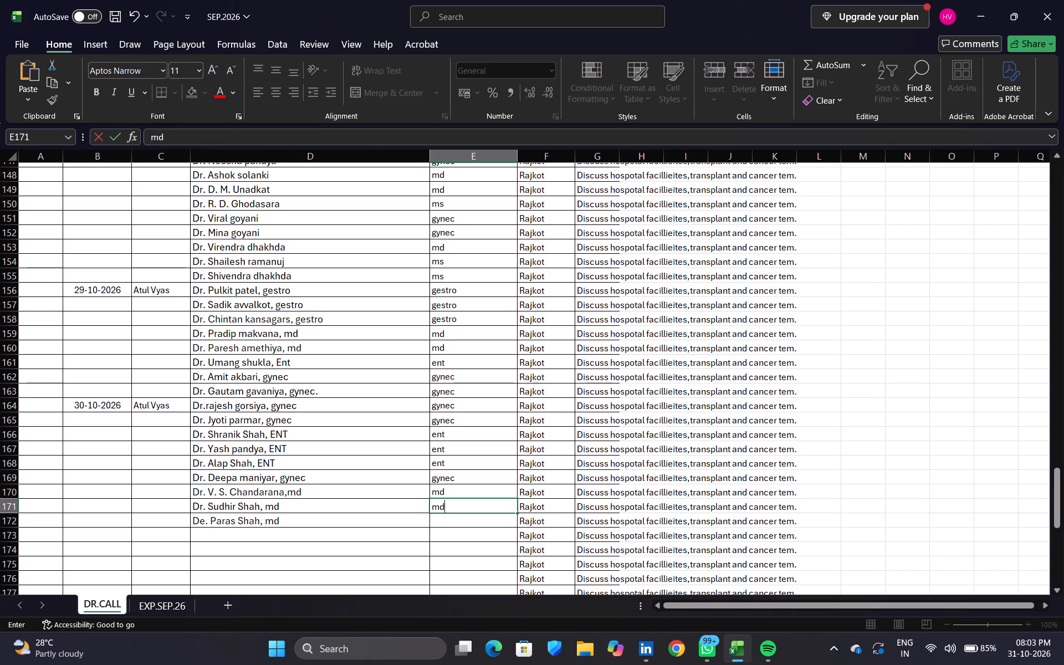
pyautogui.press('Down')
pyautogui.write('md')
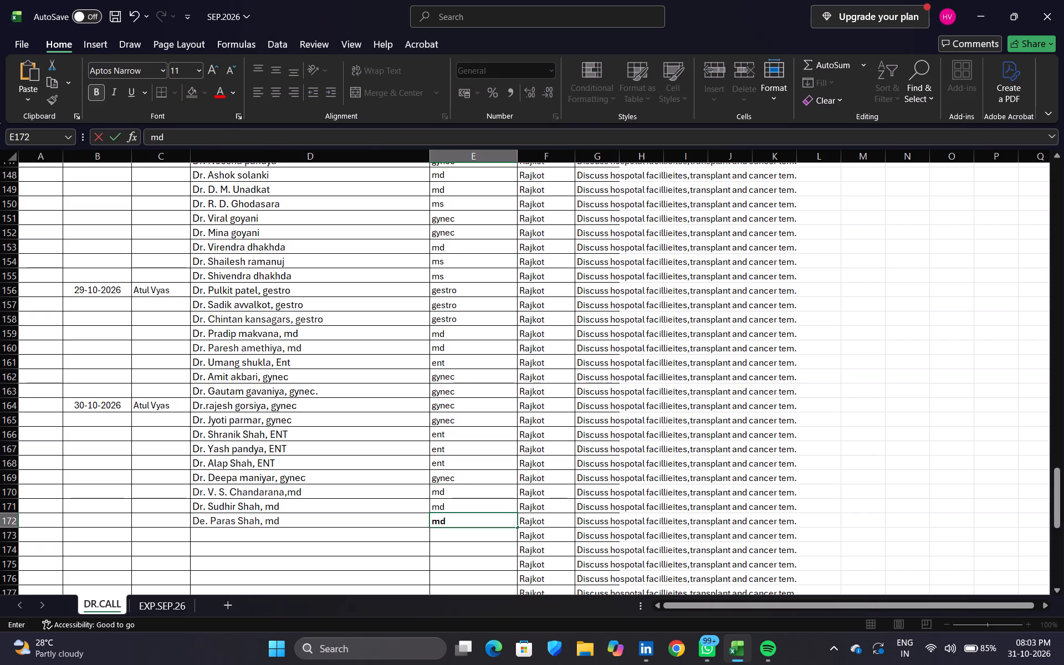
pyautogui.press('BackSpace')
pyautogui.press('BackSpace')
pyautogui.press('BackSpace')
pyautogui.hotkey('ctrl', 'b')
pyautogui.write('md')
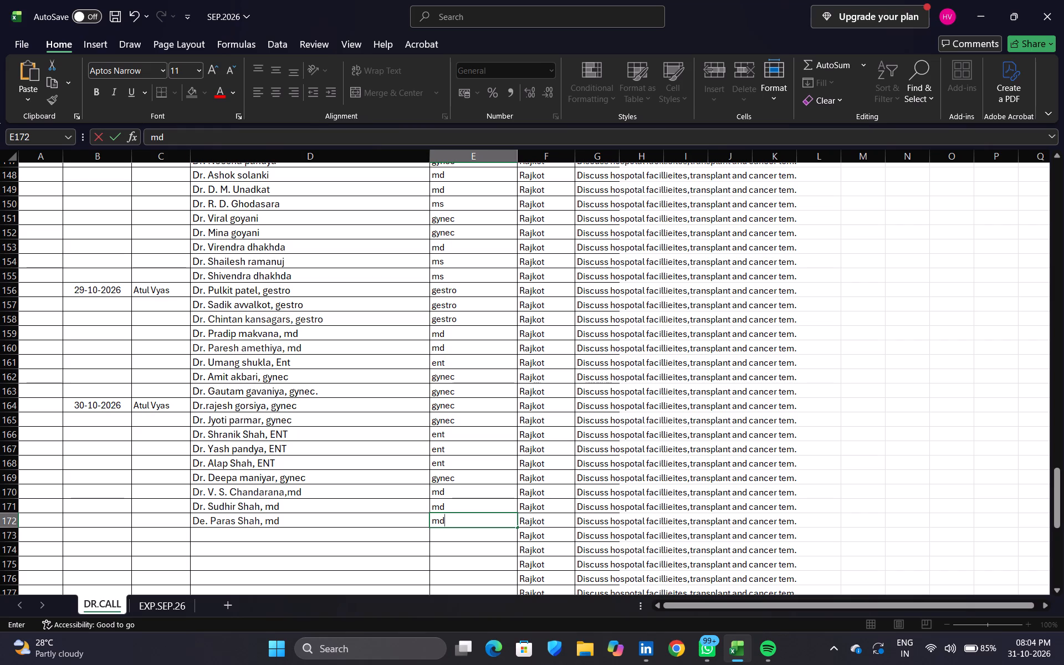
# Remove the trailing comma and specialty gestro from the doctor name in D156.
pyautogui.doubleClick(314, 293)
pyautogui.press('BackSpace')
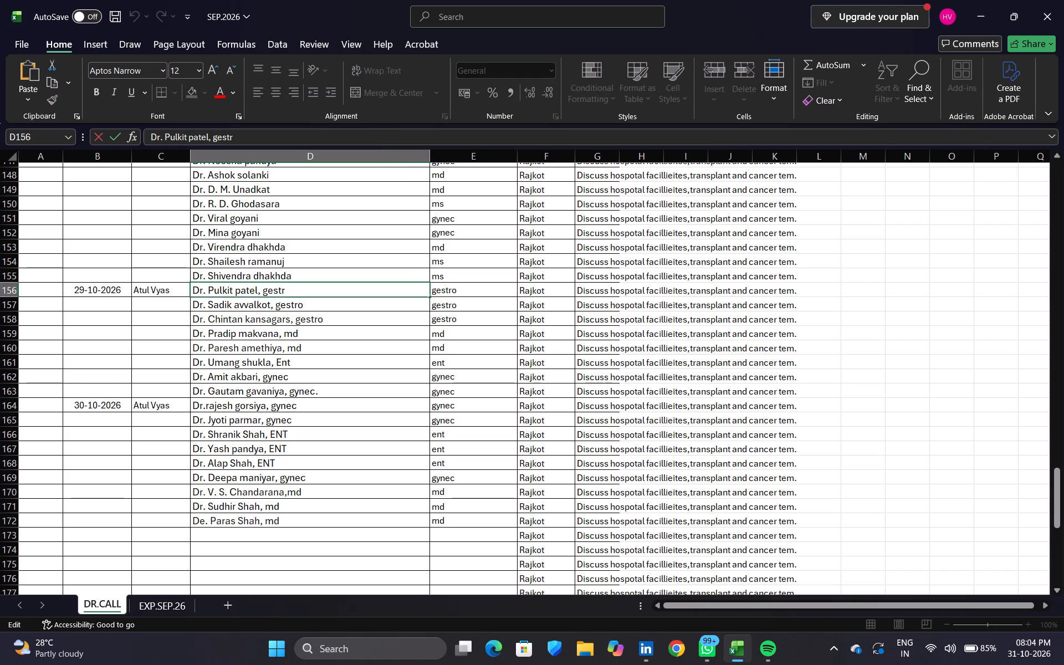
pyautogui.press('BackSpace')
pyautogui.press('BackSpace')
pyautogui.press('BackSpace')
pyautogui.press('BackSpace')
pyautogui.press('BackSpace')
pyautogui.press('BackSpace')
pyautogui.press('BackSpace')
# Remove the trailing comma and specialty gestro from the doctor name in D157.
pyautogui.doubleClick(329, 309)
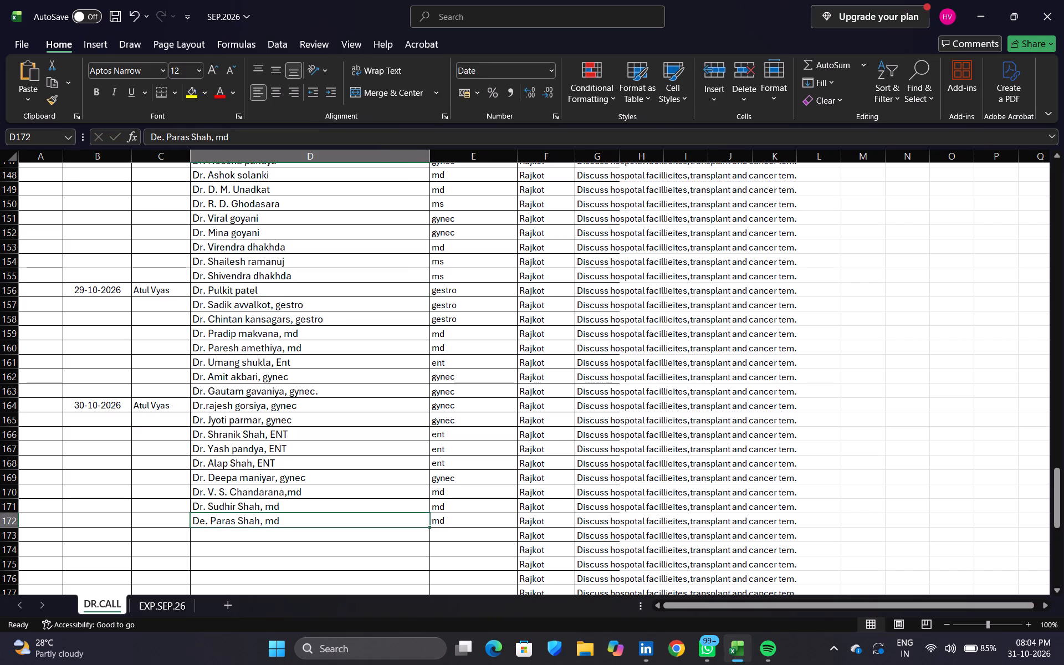
pyautogui.doubleClick(335, 306)
pyautogui.press('BackSpace')
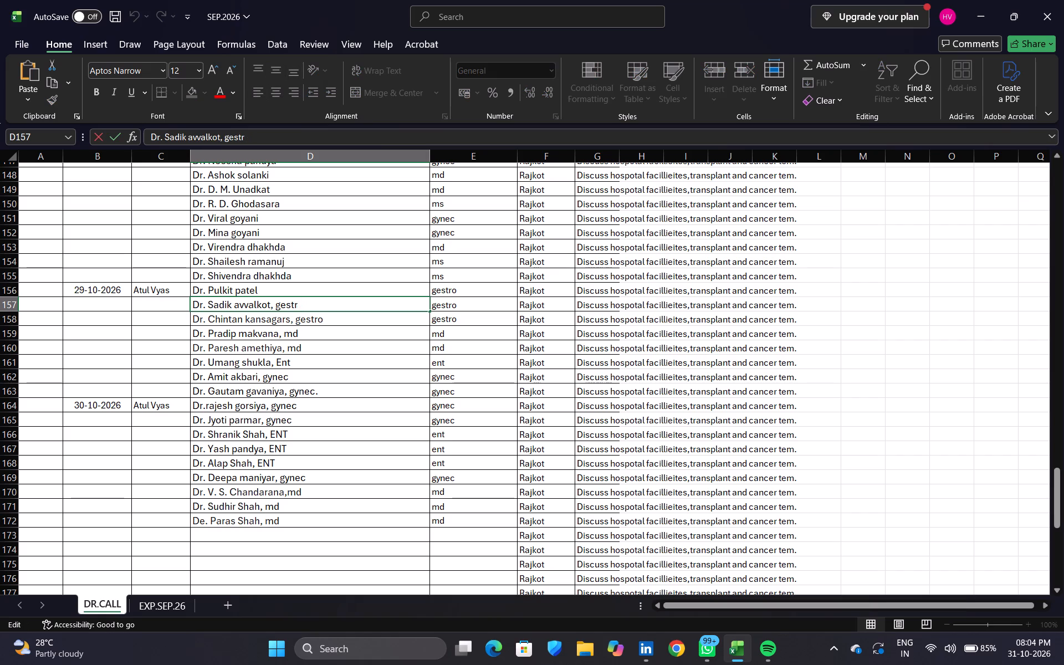
pyautogui.press('BackSpace')
pyautogui.press('BackSpace')
pyautogui.press('BackSpace')
pyautogui.press('BackSpace')
pyautogui.press('BackSpace')
pyautogui.press('BackSpace')
pyautogui.press('BackSpace')
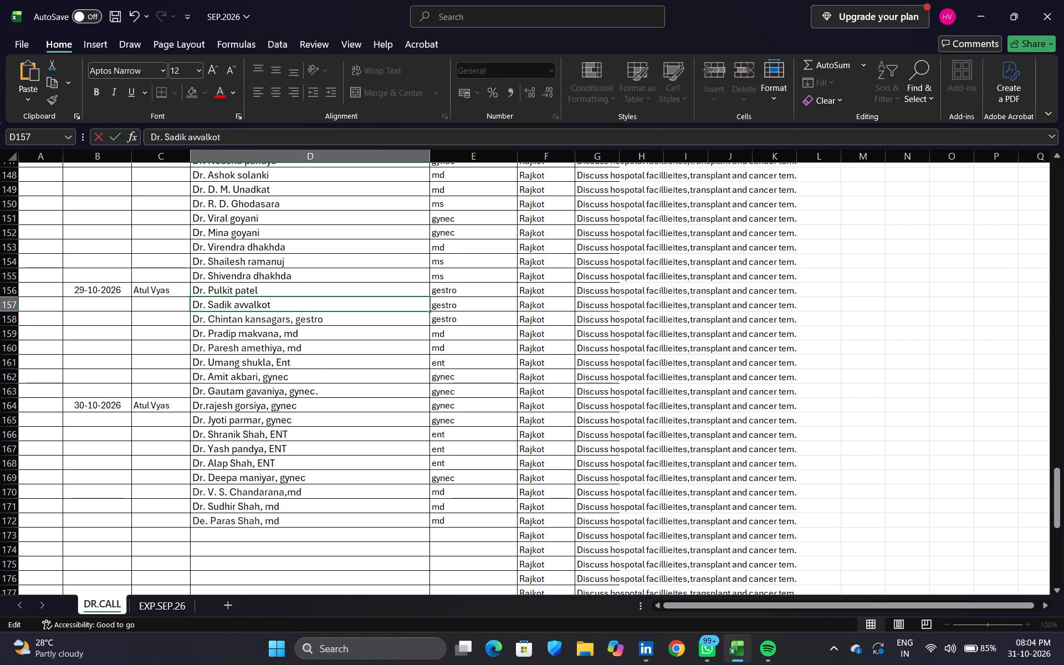
# Remove the trailing comma and specialty gestro from the doctor name in D158.
pyautogui.doubleClick(344, 316)
pyautogui.press('BackSpace')
pyautogui.press('BackSpace')
pyautogui.press('BackSpace')
pyautogui.press('BackSpace')
pyautogui.press('BackSpace')
pyautogui.press('BackSpace')
pyautogui.press('BackSpace')
pyautogui.press('BackSpace')
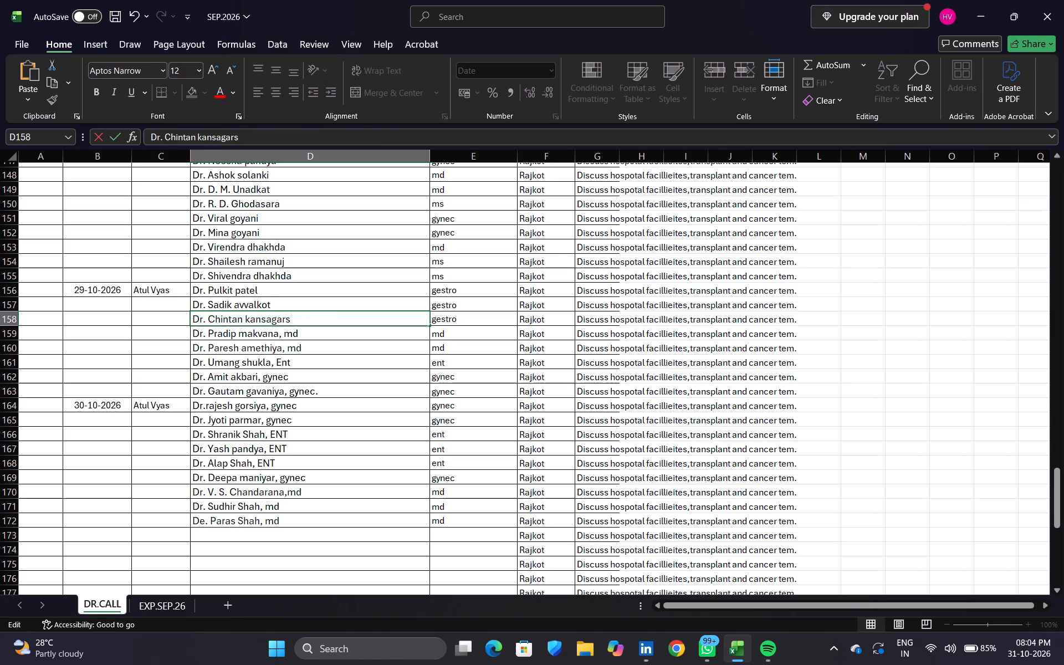
# Remove the trailing comma and specialty md from the doctor names in D159 and D160.
pyautogui.doubleClick(350, 333)
pyautogui.press('BackSpace')
pyautogui.press('BackSpace')
pyautogui.press('BackSpace')
pyautogui.press('BackSpace')
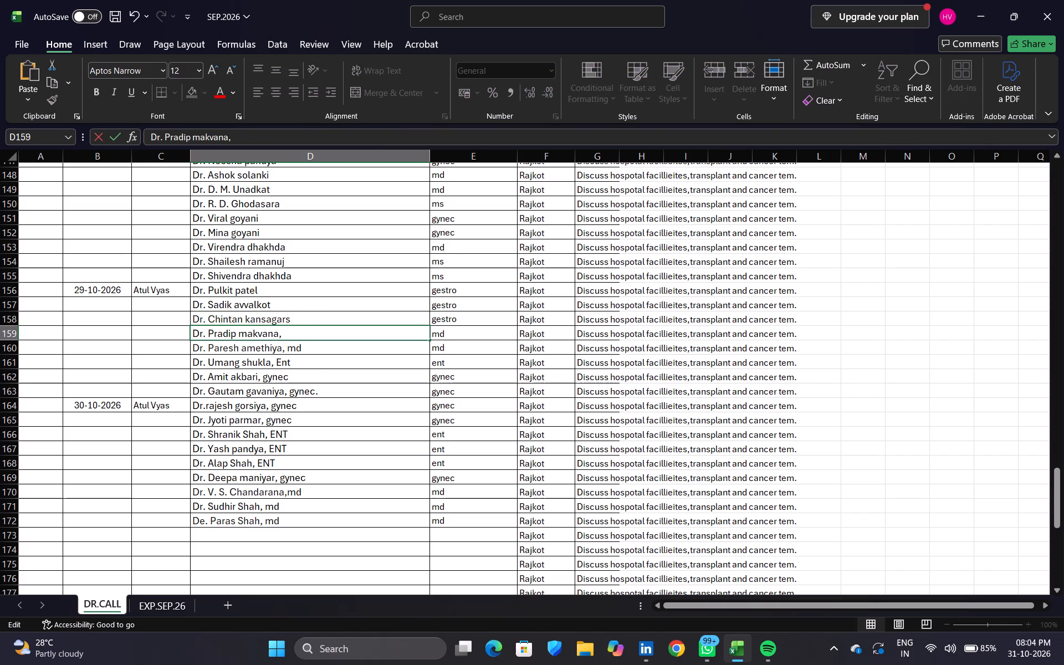
pyautogui.doubleClick(361, 349)
pyautogui.press('BackSpace')
pyautogui.press('BackSpace')
pyautogui.press('BackSpace')
pyautogui.press('BackSpace')
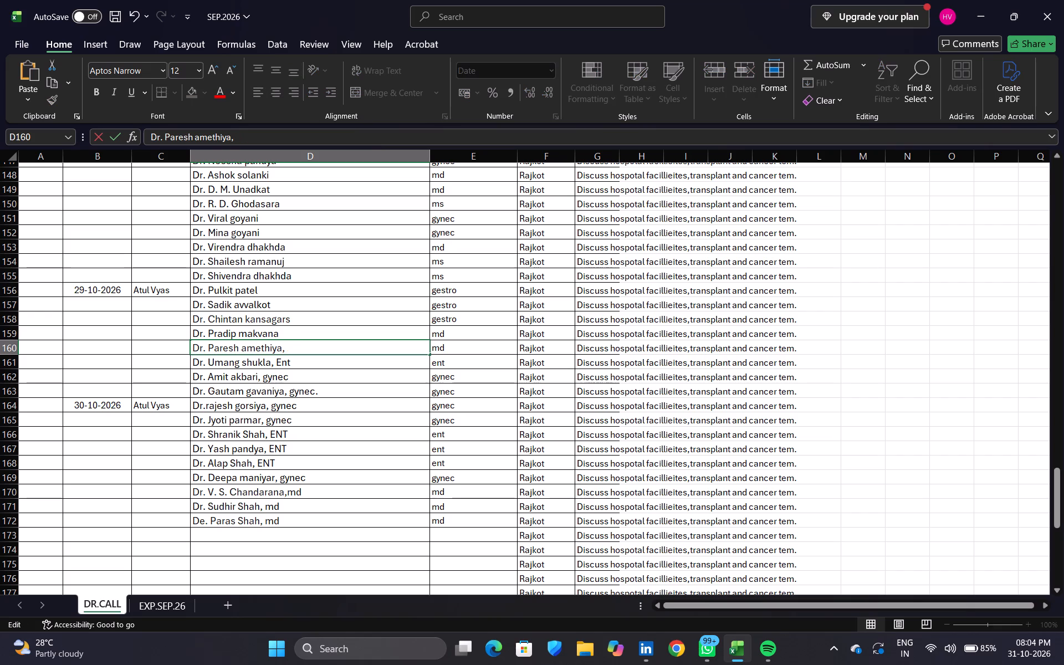
pyautogui.press('BackSpace')
pyautogui.press('a')
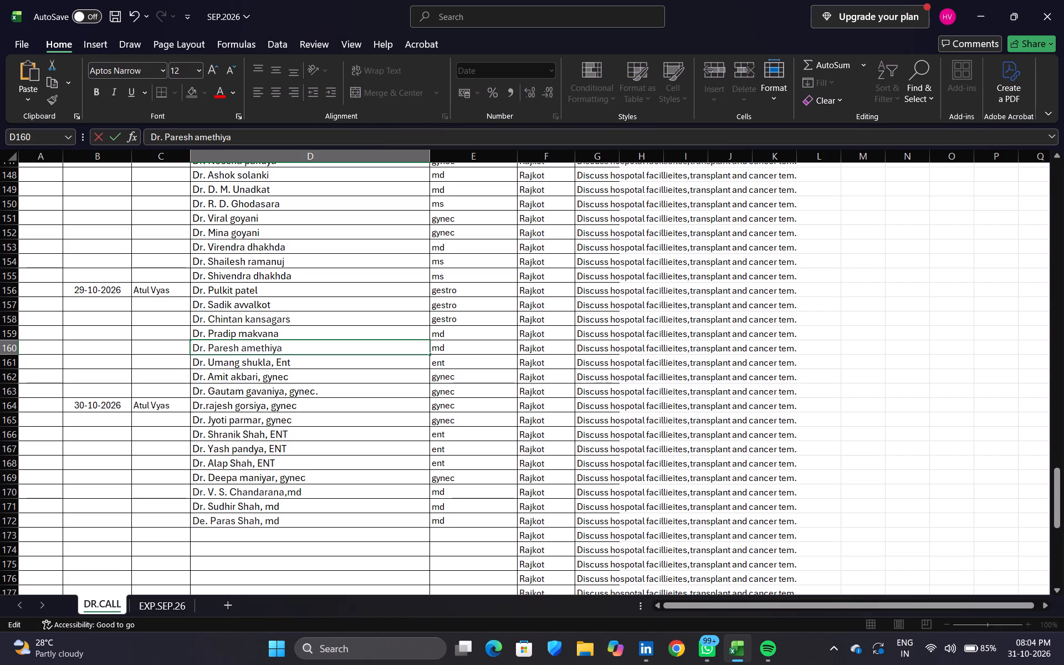
# Remove the trailing comma and specialty Ent from the doctor name in D161.
pyautogui.doubleClick(359, 365)
pyautogui.press('BackSpace')
pyautogui.press('BackSpace')
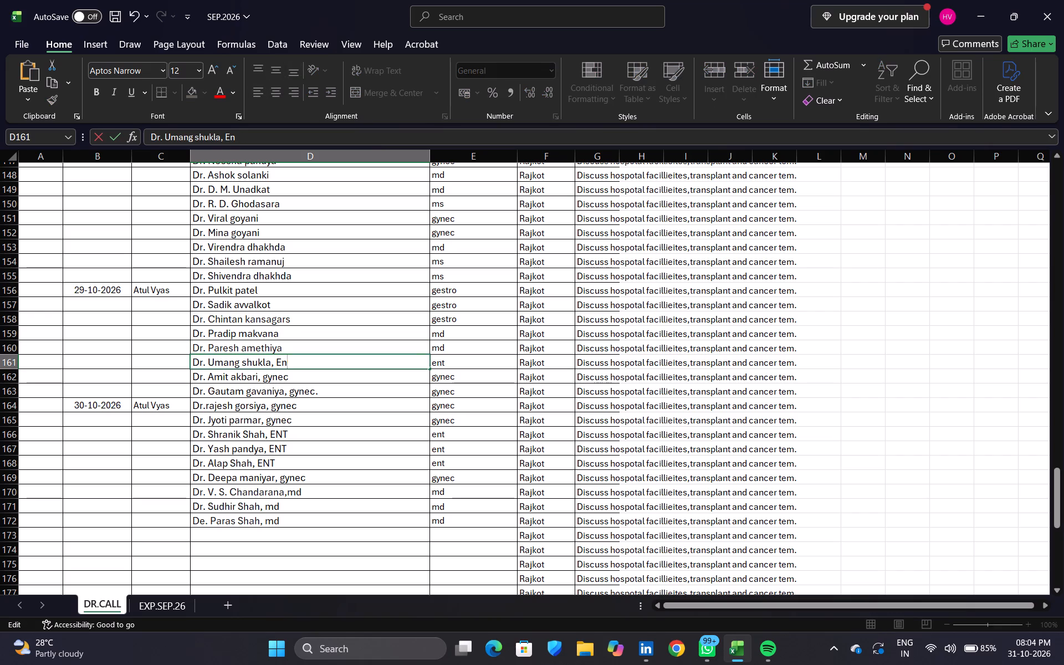
pyautogui.press('BackSpace')
pyautogui.press('BackSpace')
pyautogui.press('BackSpace')
# Remove the trailing comma and specialty gynec from the doctor name in D162.
pyautogui.doubleClick(362, 377)
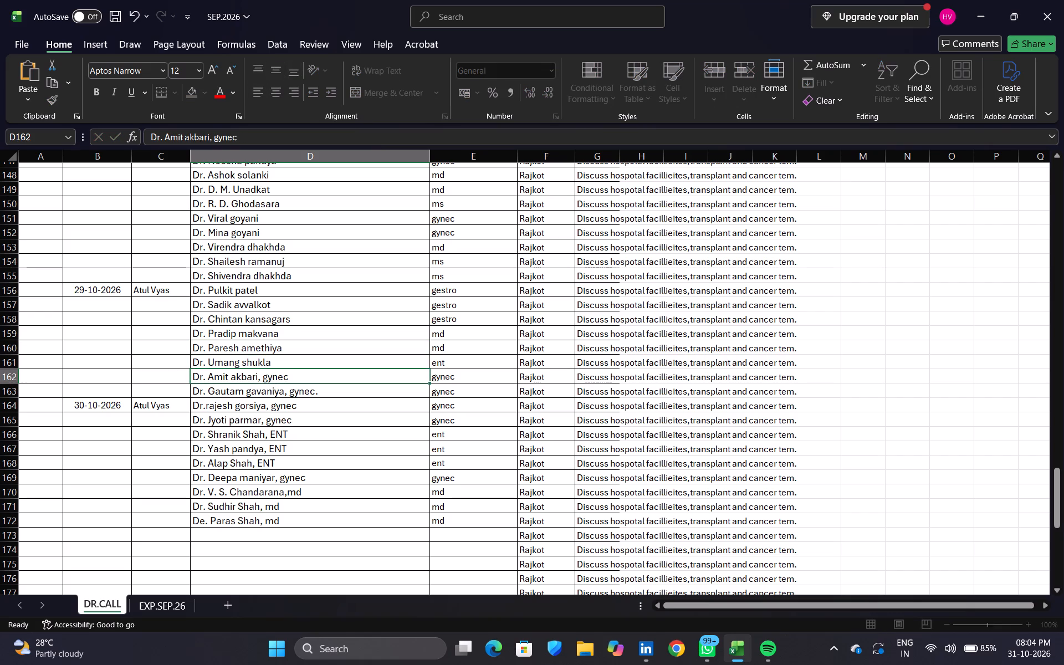
pyautogui.press('BackSpace')
pyautogui.press('BackSpace')
pyautogui.press('BackSpace')
pyautogui.press('BackSpace')
pyautogui.press('BackSpace')
pyautogui.press('BackSpace')
pyautogui.press('BackSpace')
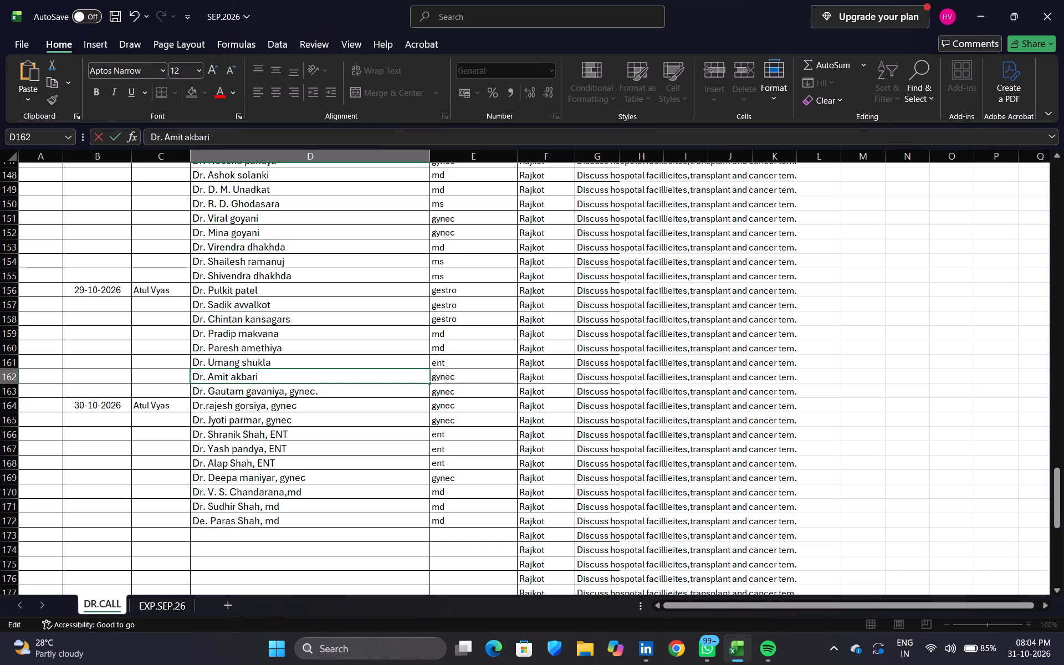
# Remove the comma and the specialty gynec with its full stop from the end of the doctor name in D163.
pyautogui.doubleClick(366, 389)
pyautogui.press('BackSpace')
pyautogui.press('BackSpace')
pyautogui.press('BackSpace')
pyautogui.press('BackSpace')
pyautogui.press('BackSpace')
pyautogui.press('BackSpace')
pyautogui.press('BackSpace')
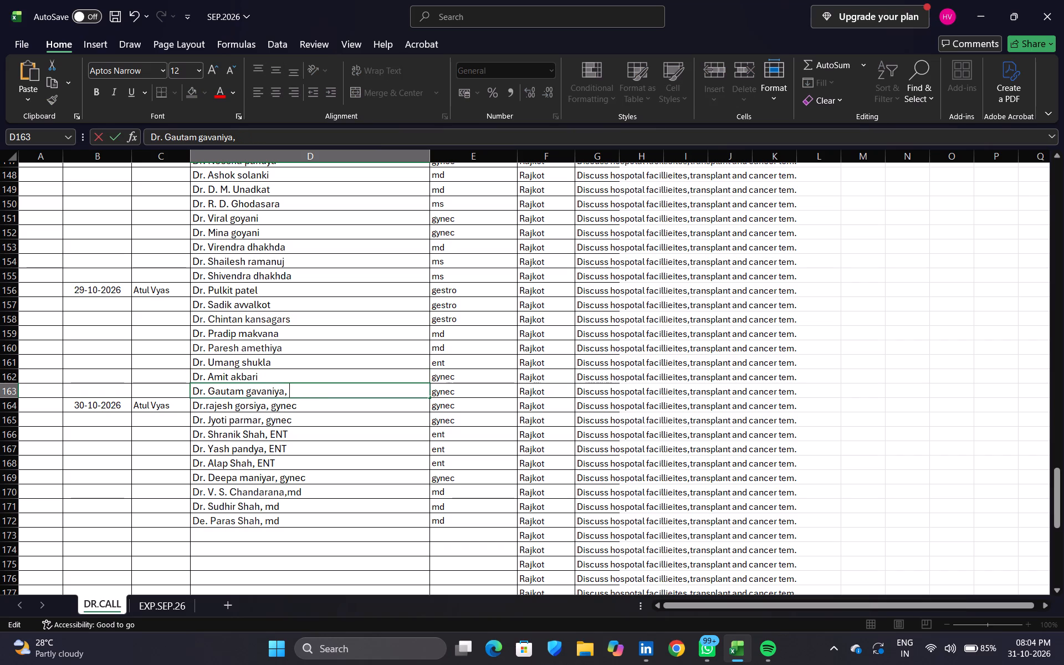
pyautogui.press('BackSpace')
# Remove the trailing comma and specialty gynec from the doctor name in D164.
pyautogui.doubleClick(373, 406)
pyautogui.press('BackSpace')
pyautogui.press('BackSpace')
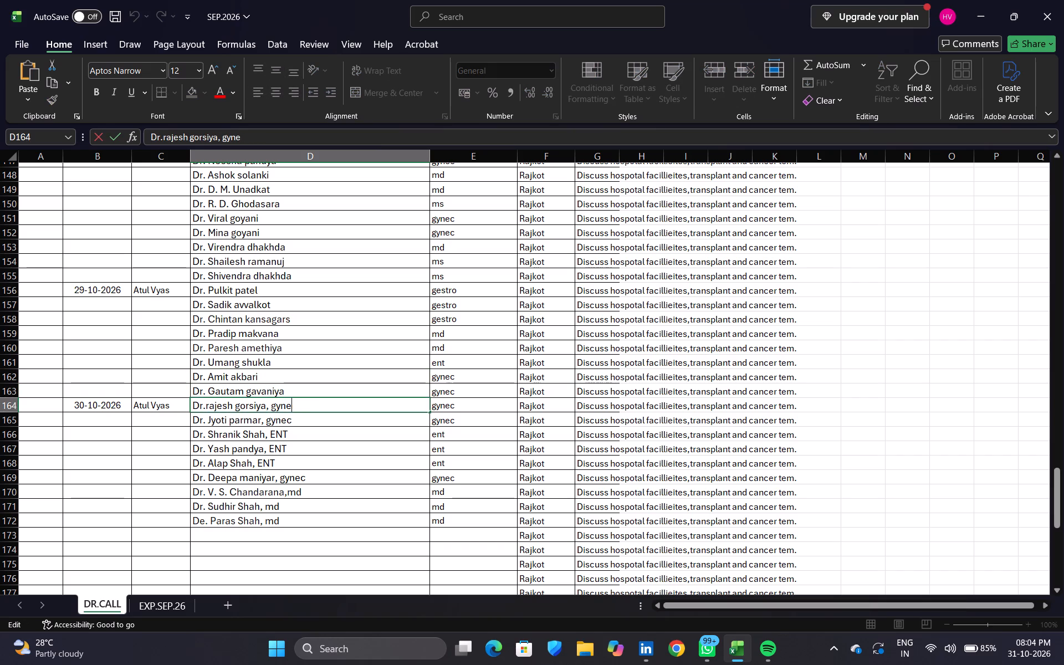
pyautogui.press('BackSpace')
pyautogui.press('BackSpace')
pyautogui.press('BackSpace')
pyautogui.press('BackSpace')
pyautogui.press('BackSpace')
pyautogui.press('BackSpace')
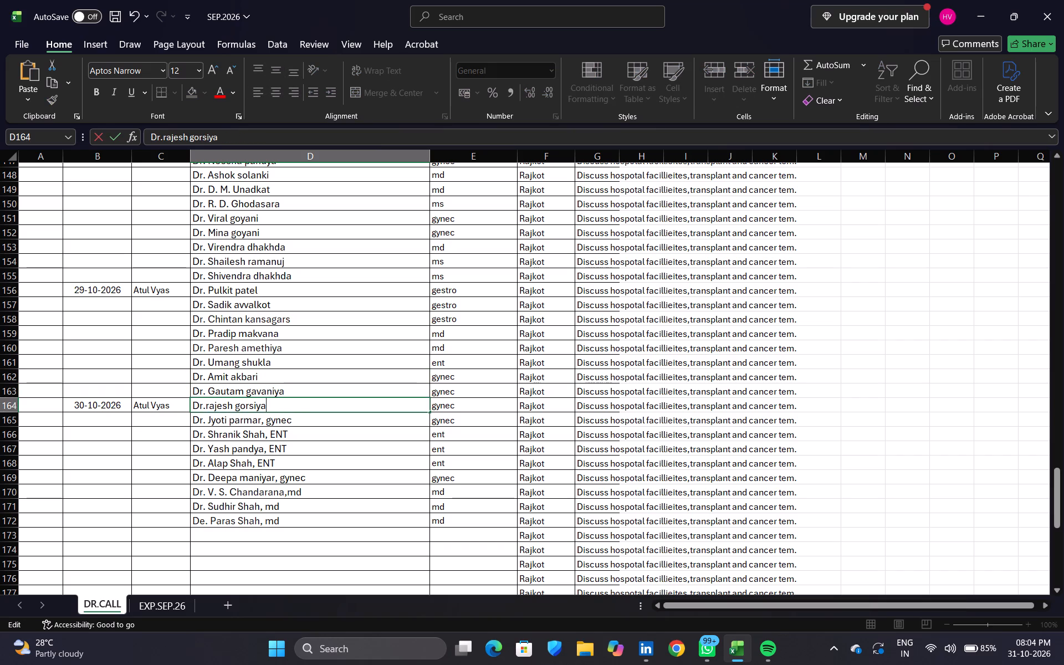
# Remove the trailing comma and specialty gynec from the doctor name in D165.
pyautogui.doubleClick(376, 420)
pyautogui.press('BackSpace')
pyautogui.press('BackSpace')
pyautogui.press('BackSpace')
pyautogui.press('BackSpace')
pyautogui.press('BackSpace')
pyautogui.press('BackSpace')
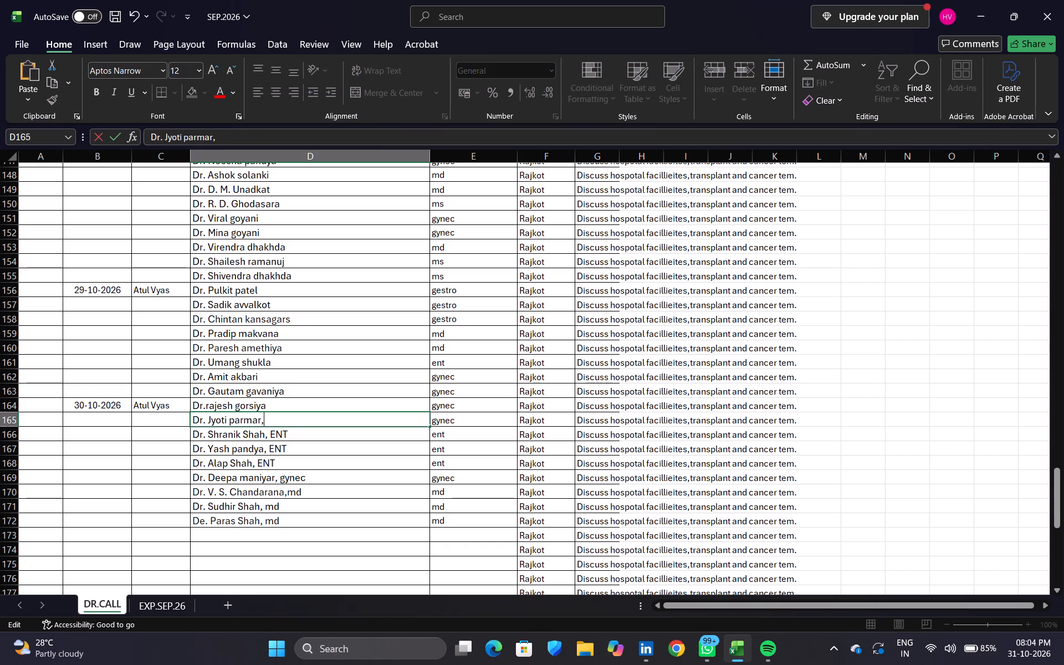
pyautogui.press('BackSpace')
# Remove the trailing comma and specialty ENT from the doctor name in D166.
pyautogui.doubleClick(377, 434)
pyautogui.press('BackSpace')
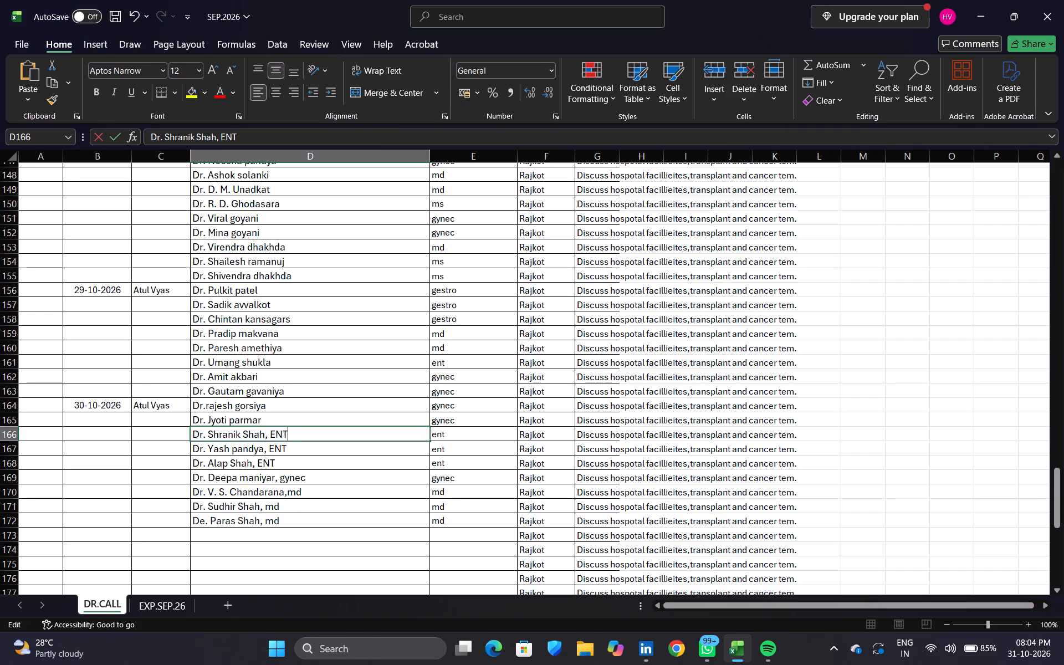
pyautogui.press('BackSpace')
pyautogui.press('BackSpace')
pyautogui.press('BackSpace')
pyautogui.press('BackSpace')
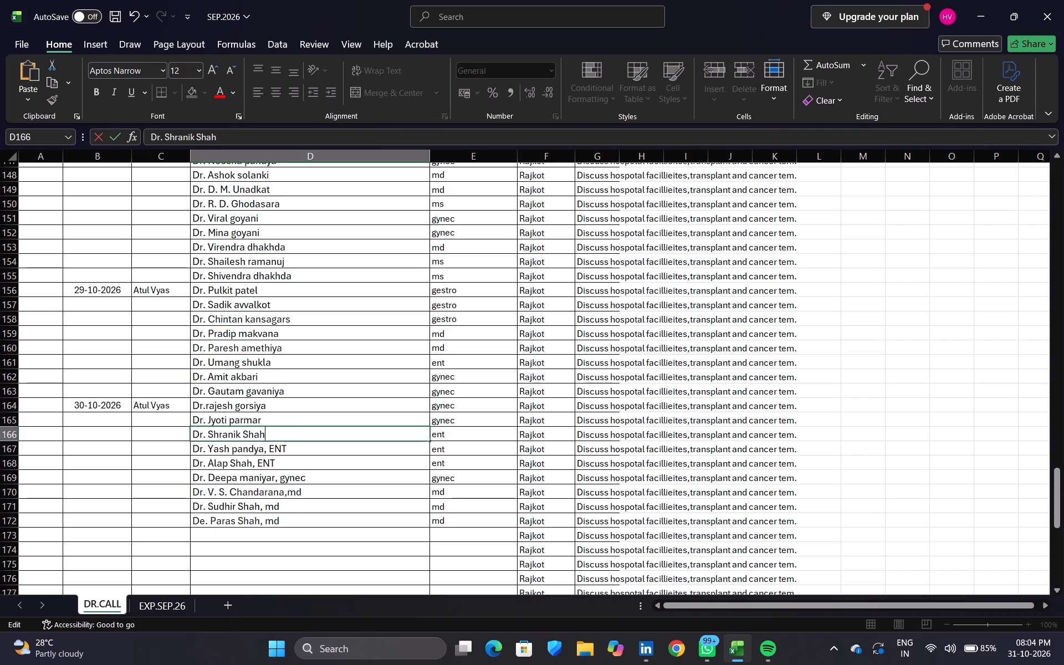
# Remove the trailing comma and specialty ENT from the doctor name in D167.
pyautogui.doubleClick(377, 451)
pyautogui.press('BackSpace')
pyautogui.press('BackSpace')
pyautogui.press('BackSpace')
pyautogui.press('BackSpace')
pyautogui.press('BackSpace')
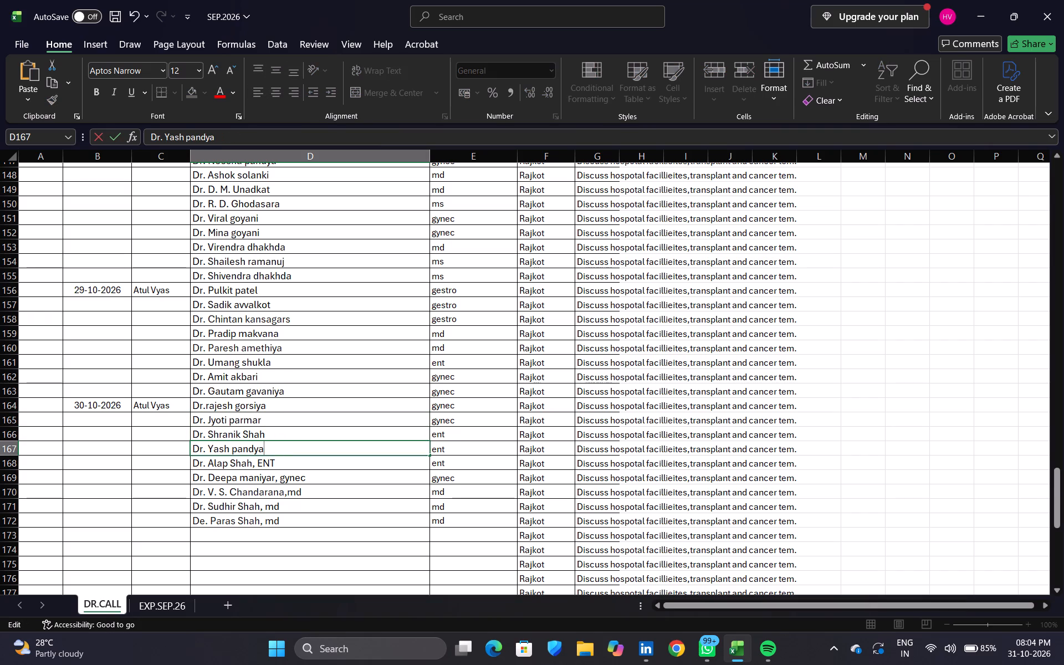
# Remove the trailing comma and specialty ENT from the doctor name in D168.
pyautogui.doubleClick(378, 463)
pyautogui.press('BackSpace')
pyautogui.press('BackSpace')
pyautogui.press('BackSpace')
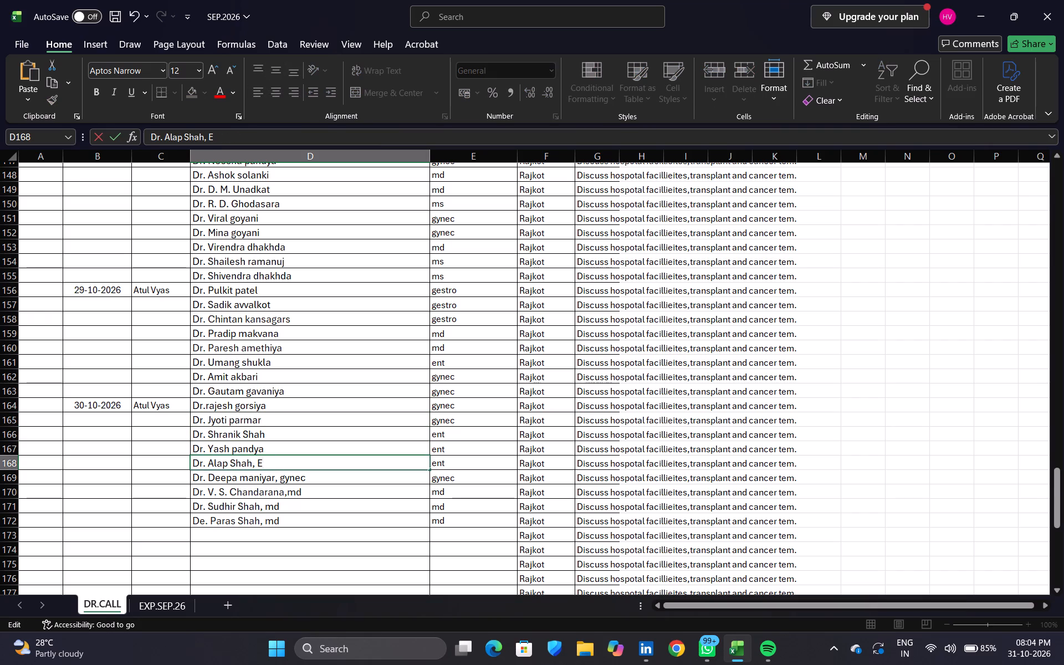
pyautogui.press('BackSpace')
pyautogui.press('BackSpace')
# Remove the trailing comma and specialty gynec from the doctor name in D169.
pyautogui.doubleClick(380, 475)
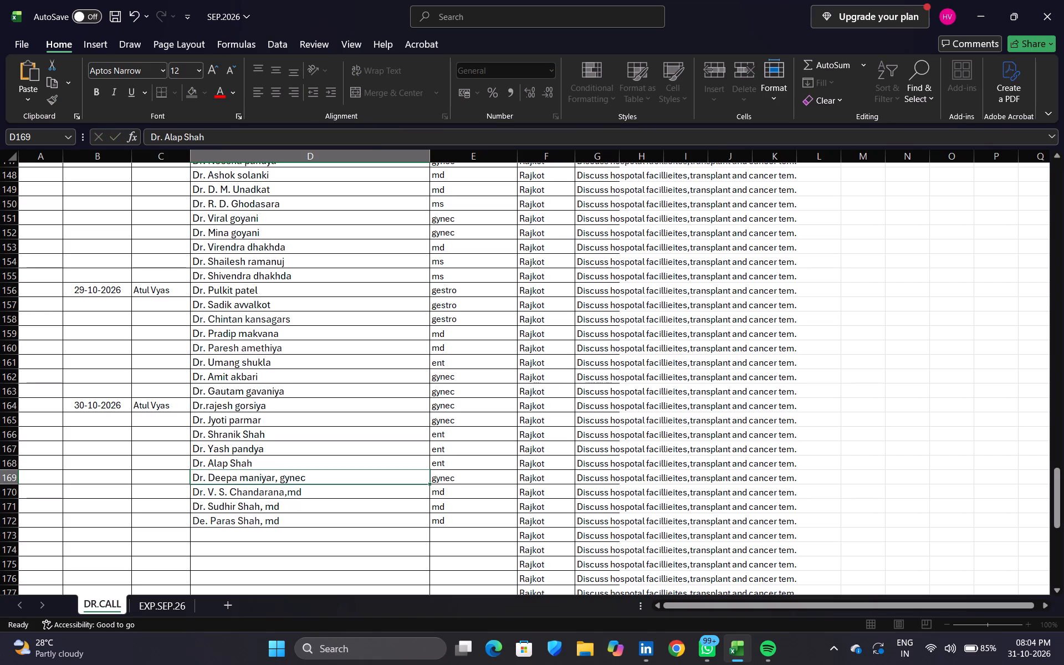
pyautogui.press('BackSpace')
pyautogui.press('BackSpace')
pyautogui.press('BackSpace')
pyautogui.press('BackSpace')
pyautogui.press('BackSpace')
pyautogui.press('BackSpace')
pyautogui.press('BackSpace')
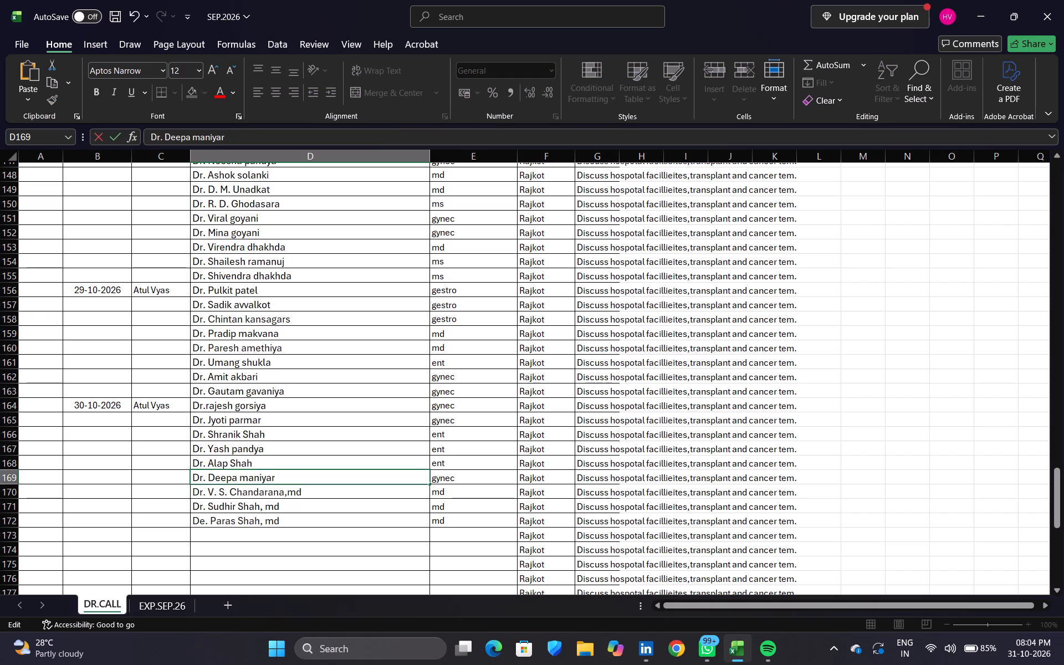
# Remove the trailing comma and specialty md from the doctor names in D170, D171 and D172.
pyautogui.doubleClick(384, 490)
pyautogui.press('BackSpace')
pyautogui.press('BackSpace')
pyautogui.press('BackSpace')
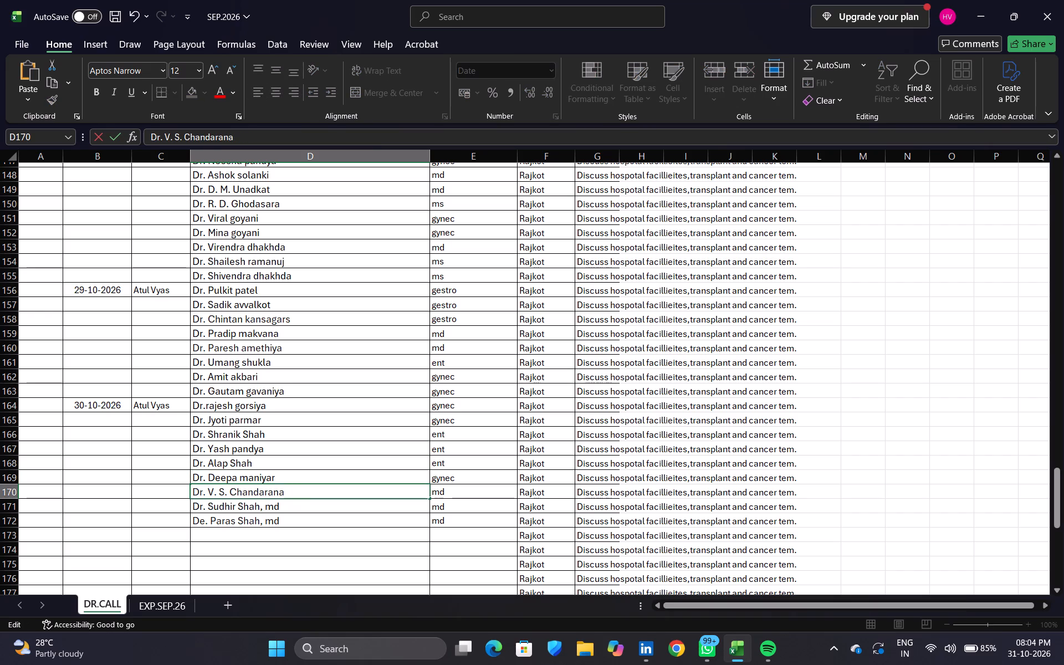
pyautogui.doubleClick(382, 508)
pyautogui.press('BackSpace')
pyautogui.press('BackSpace')
pyautogui.press('BackSpace')
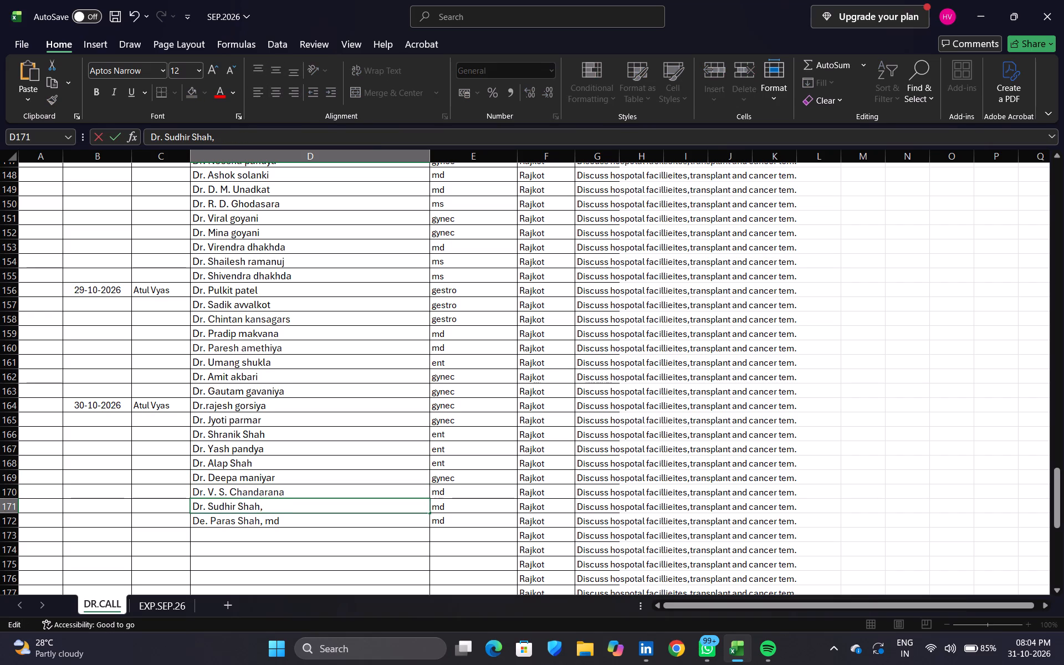
pyautogui.press('BackSpace')
pyautogui.doubleClick(378, 520)
pyautogui.press('BackSpace')
pyautogui.press('BackSpace')
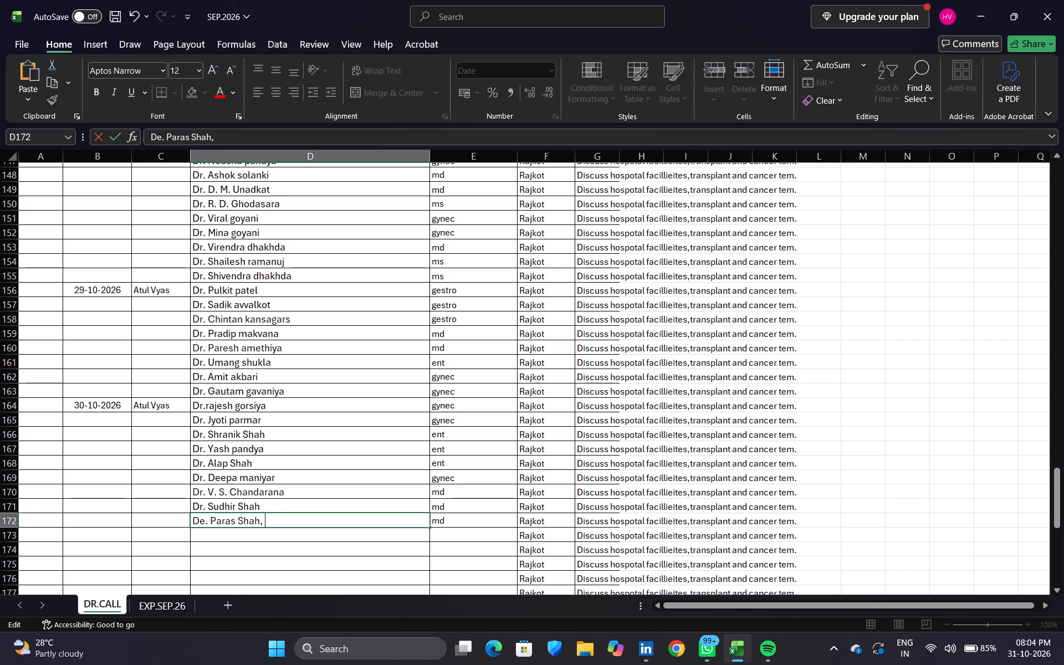
pyautogui.press('BackSpace')
pyautogui.press('BackSpace')
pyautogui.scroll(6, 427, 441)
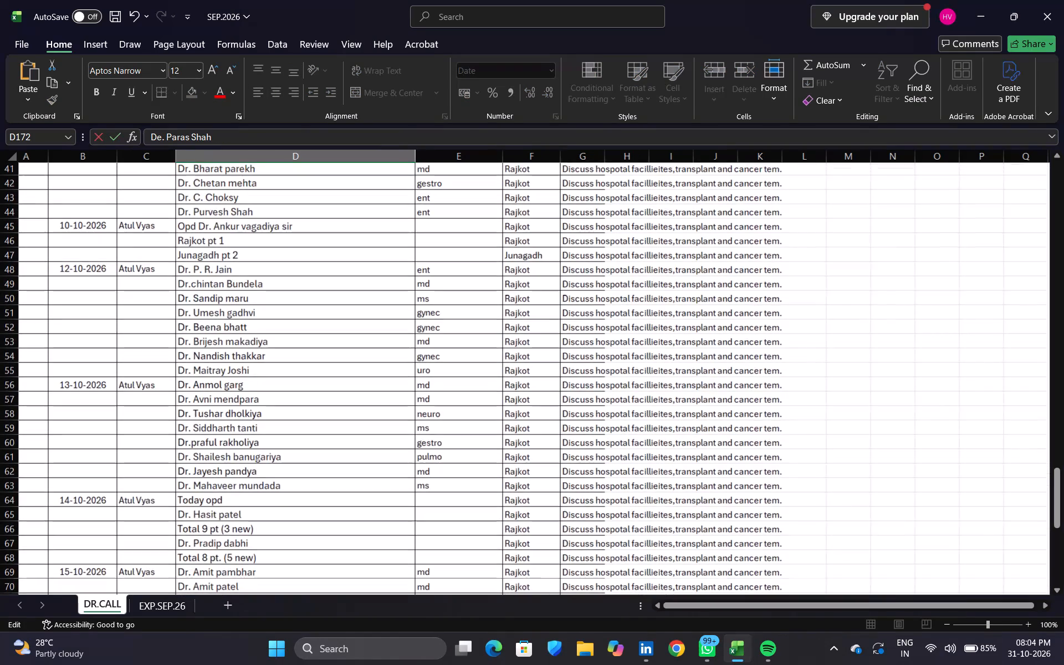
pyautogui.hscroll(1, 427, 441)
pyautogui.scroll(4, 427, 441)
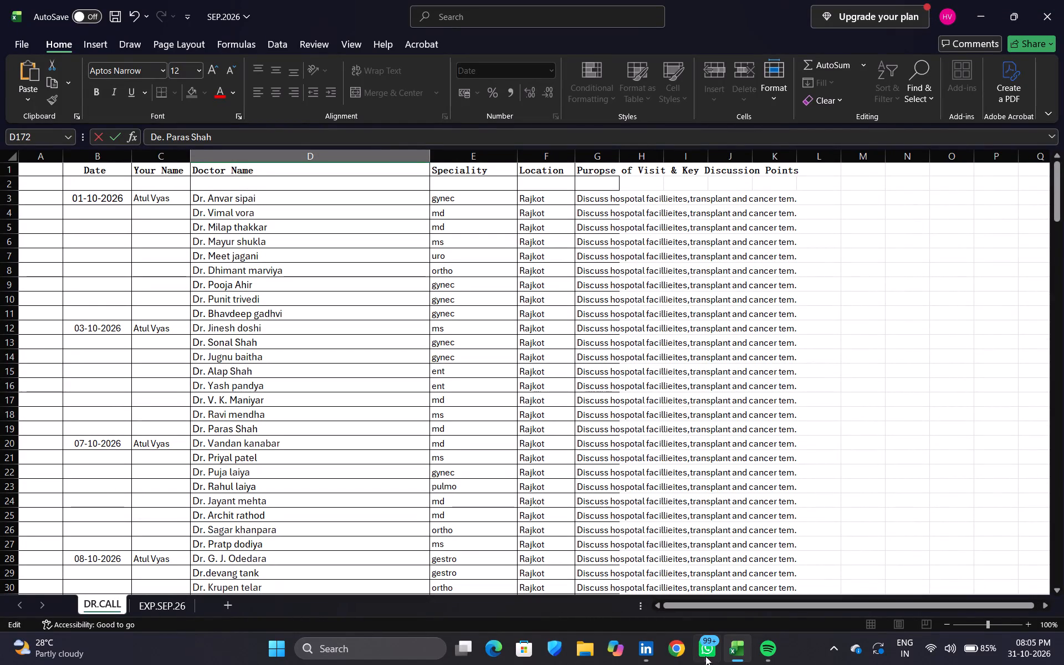
# Switch to Spotify, play Haan Re Daan Maange from the Liked Songs playlist, and return to the workbook.
pyautogui.click(765, 646)
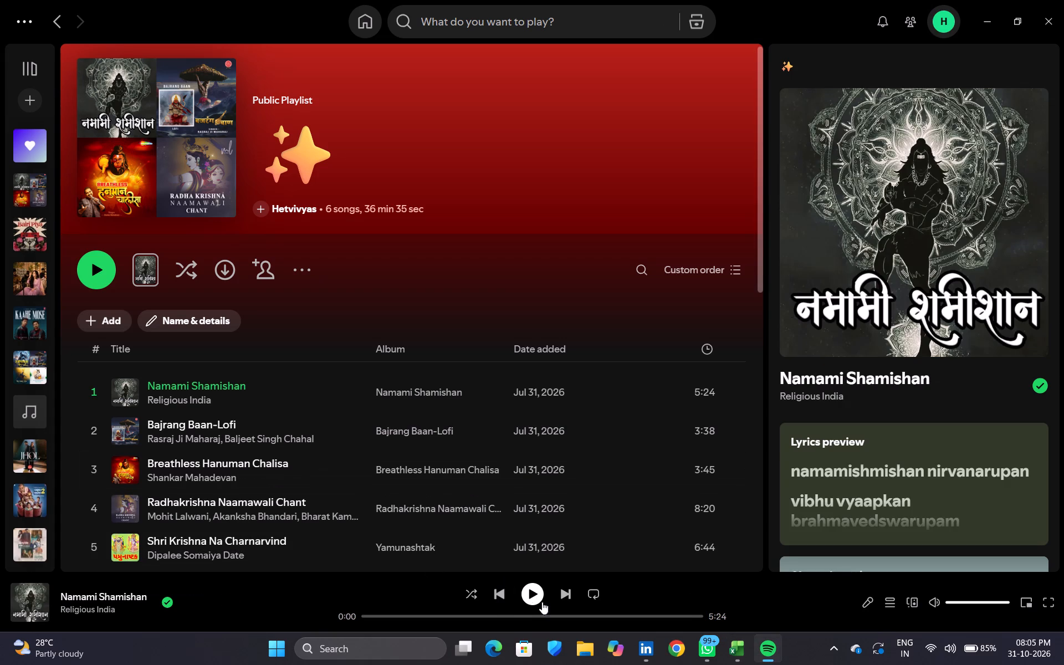
pyautogui.click(22, 148)
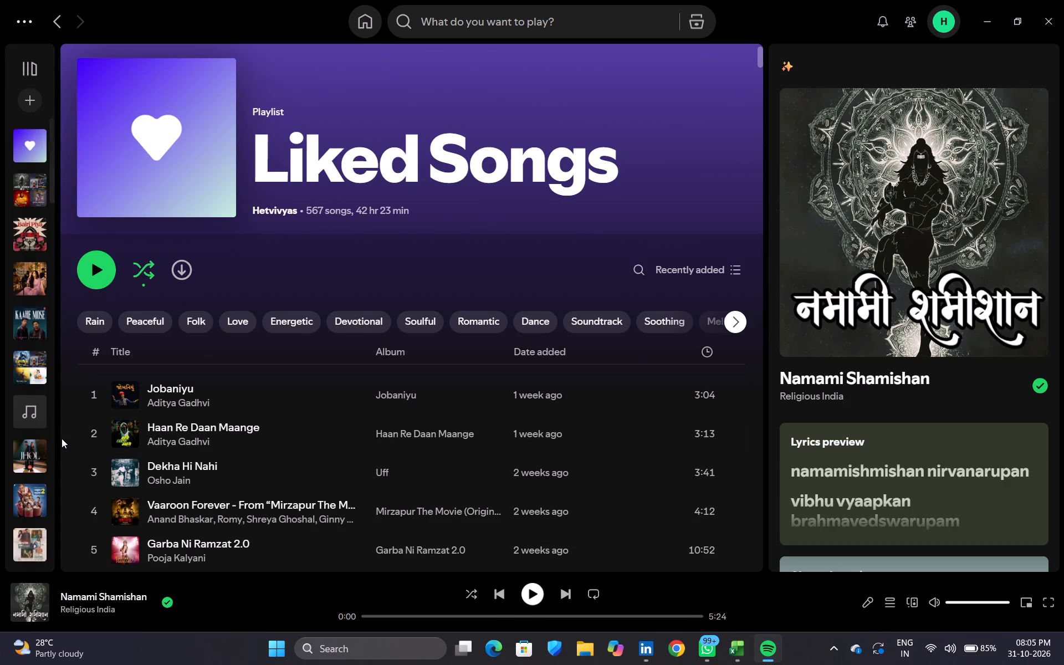
pyautogui.click(94, 436)
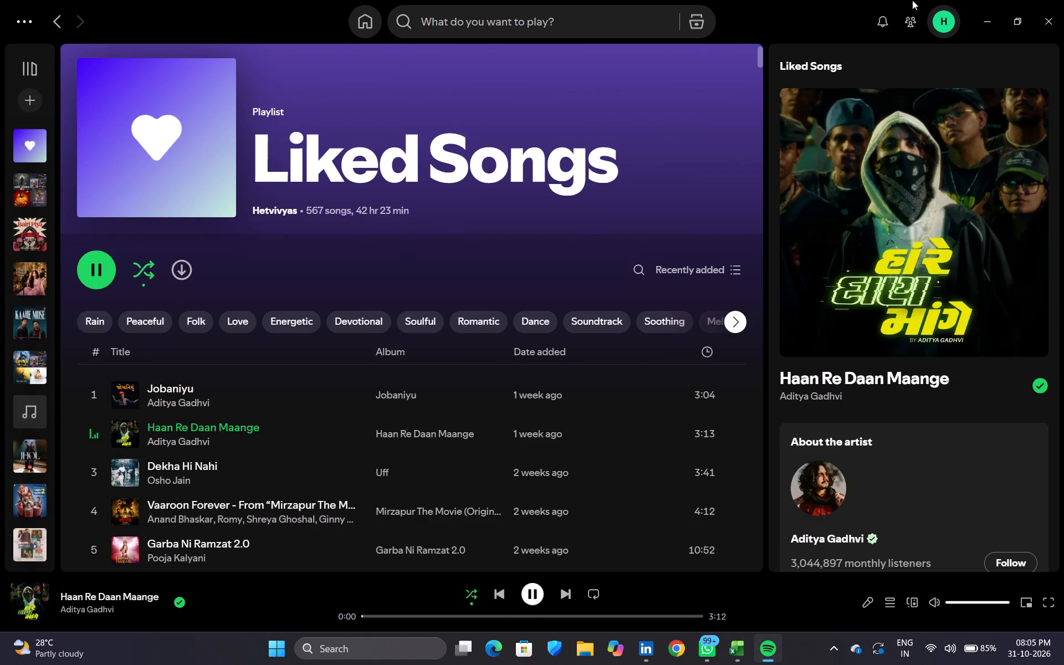
pyautogui.click(990, 10)
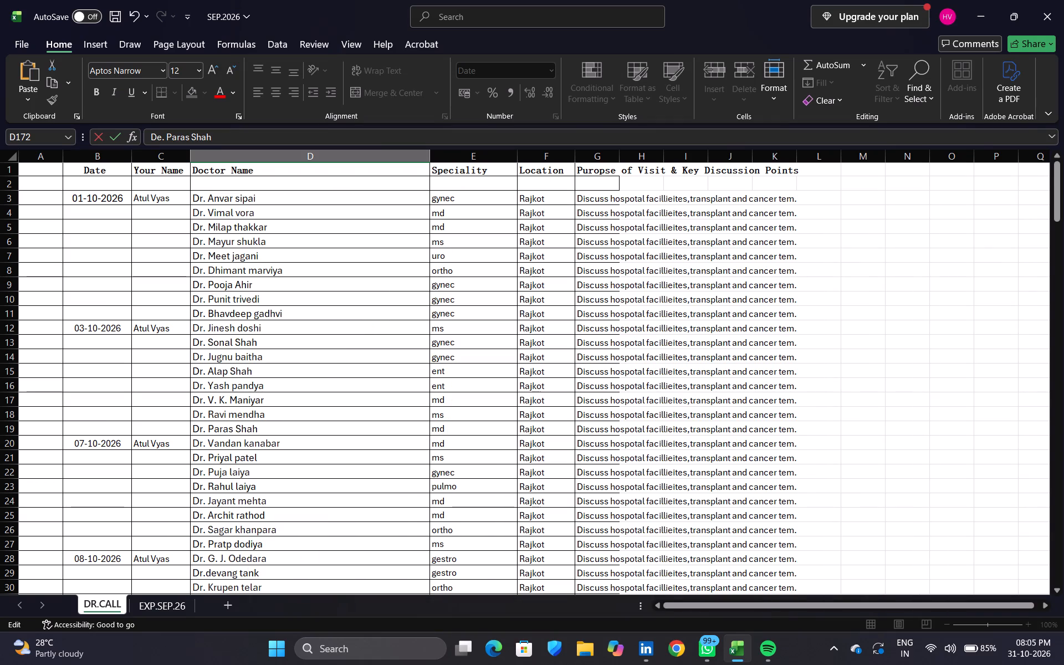
# Look through the DR.CALL visit log down to the 30-10-2026 entries and the unused rows beneath them.
pyautogui.scroll(-8, 509, 349)
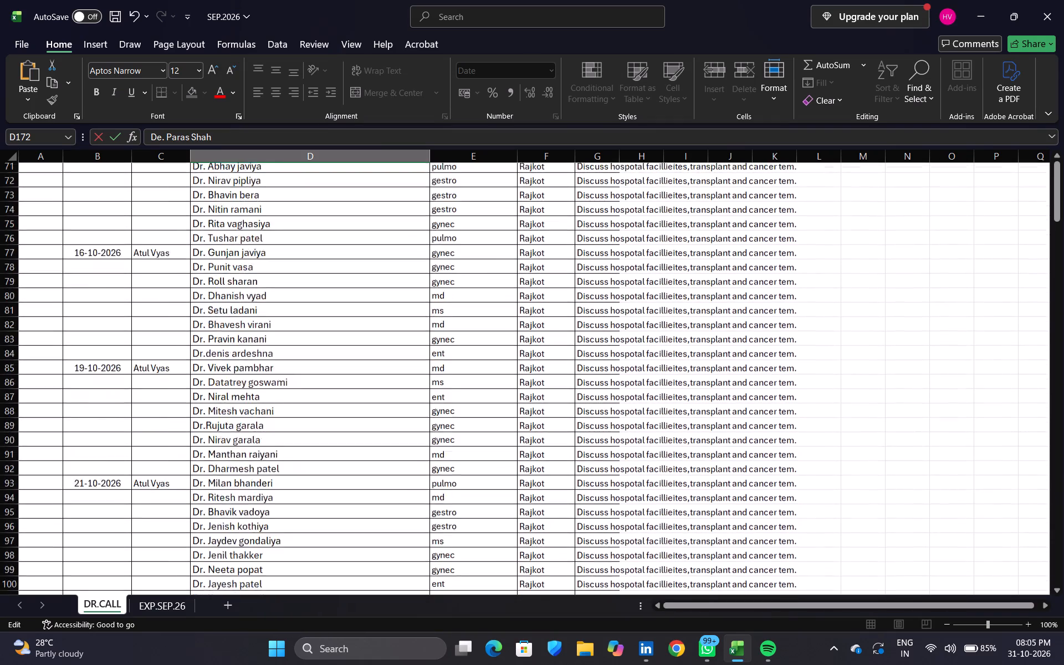
pyautogui.hscroll(2, 509, 349)
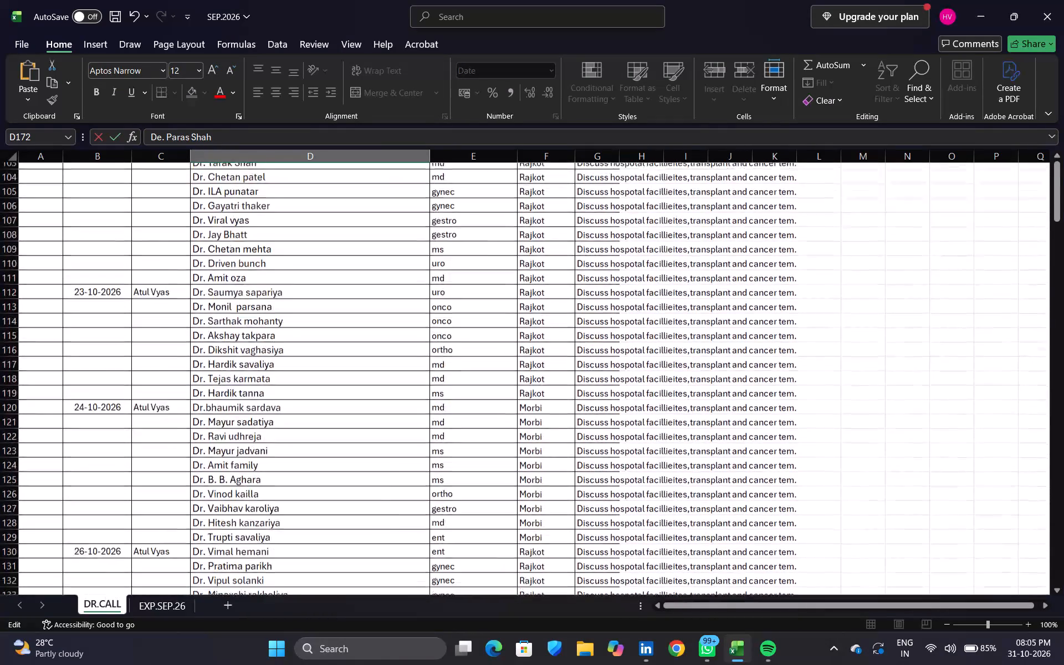
pyautogui.scroll(-13, 509, 349)
pyautogui.scroll(7, 509, 349)
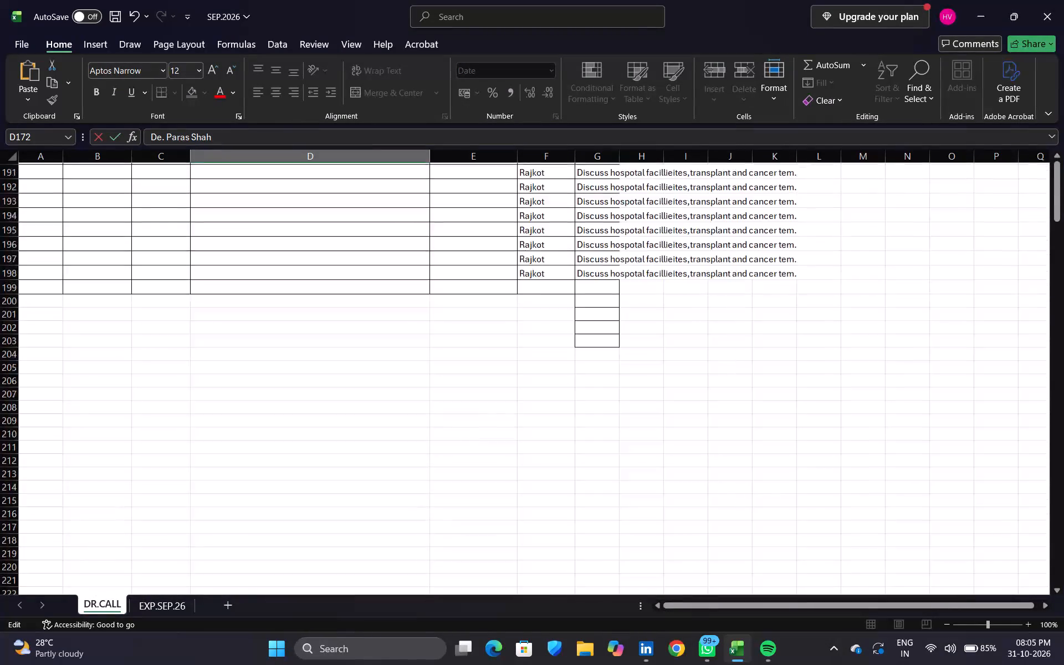
pyautogui.scroll(3, 509, 349)
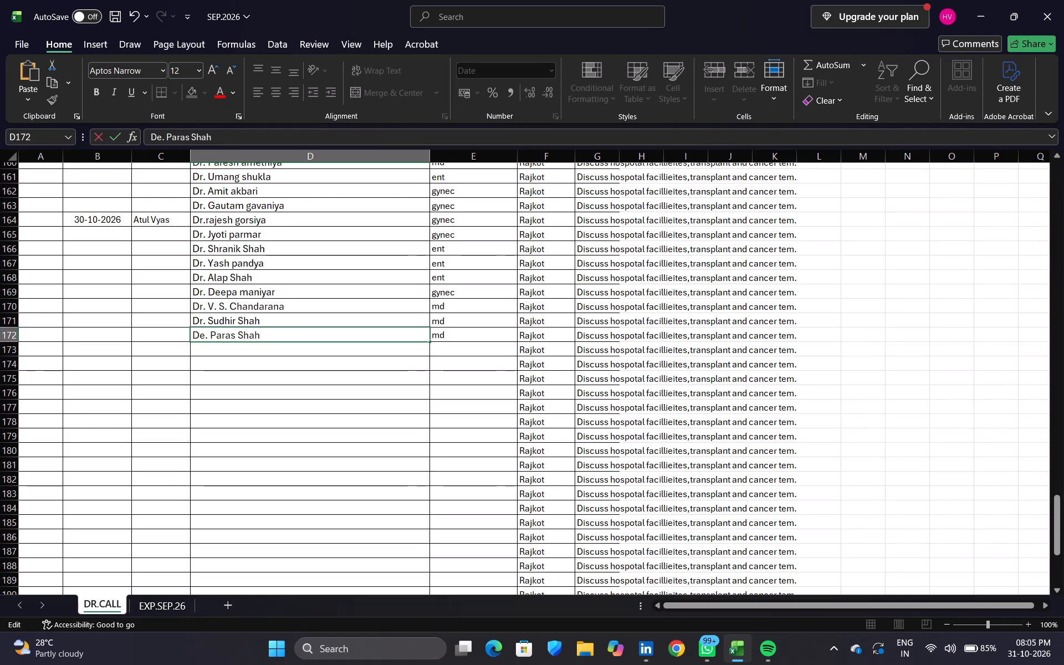
pyautogui.scroll(1, 466, 382)
pyautogui.hotkey('alt', 'Tab')
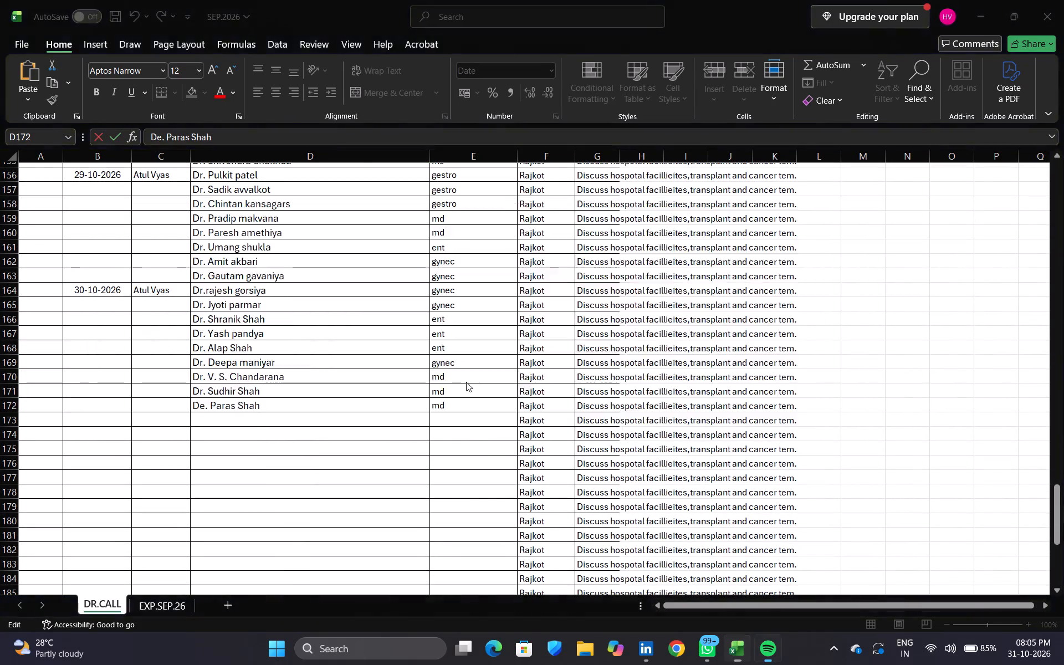